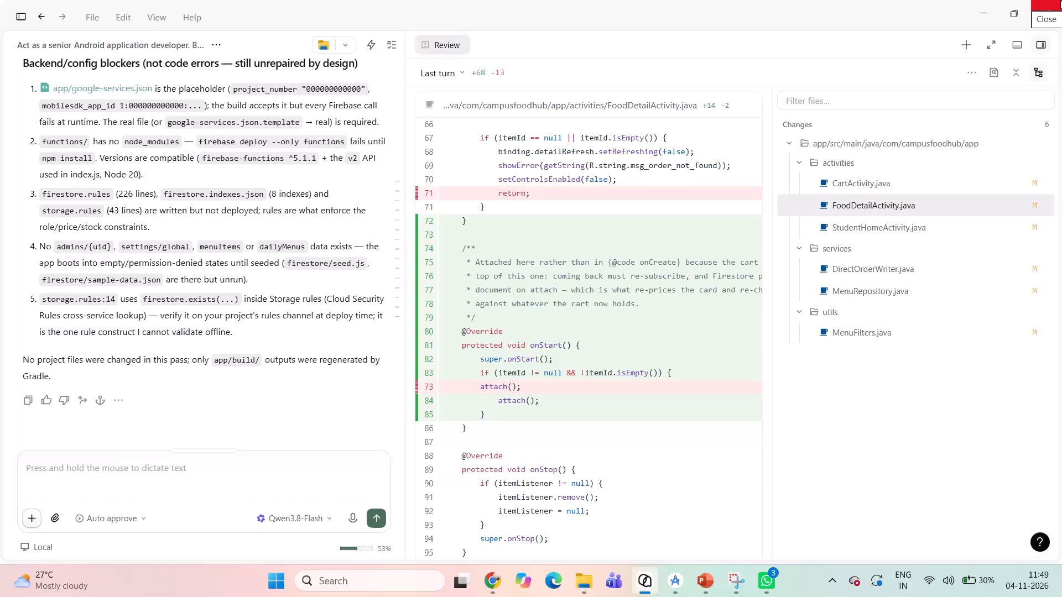
Switch to the architecture report presentation in PowerPoint and save it.
{"action": "left_click", "coordinate": [979, 6]}
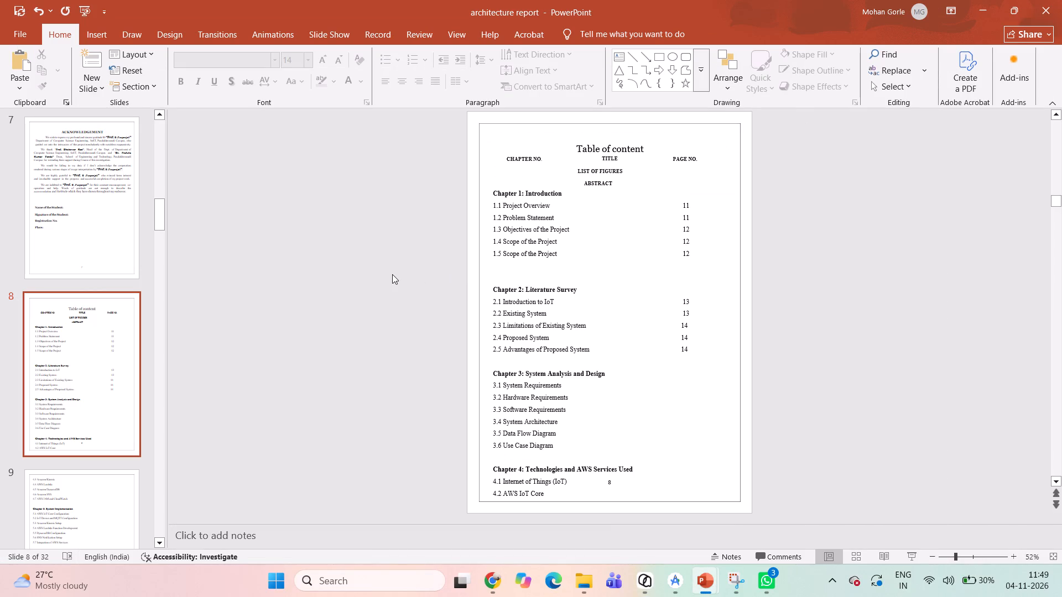
{"action": "left_click", "coordinate": [392, 274]}
{"action": "key", "text": "ctrl+s"}
{"action": "key", "text": "ctrl+s"}
{"action": "key", "text": "ctrl+s"}
{"action": "key", "text": "ctrl+s"}
{"action": "key", "text": "ctrl+s"}
{"action": "key", "text": "ctrl+s"}
{"action": "key", "text": "ctrl+s"}
{"action": "key", "text": "ctrl+s"}
{"action": "key", "text": "ctrl+s"}
{"action": "key", "text": "ctrl+s"}
{"action": "key", "text": "ctrl+s"}
{"action": "key", "text": "ctrl+s"}
{"action": "key", "text": "ctrl+s"}
{"action": "key", "text": "ctrl+s"}
{"action": "key", "text": "ctrl+s"}
{"action": "left_click", "coordinate": [532, 10]}
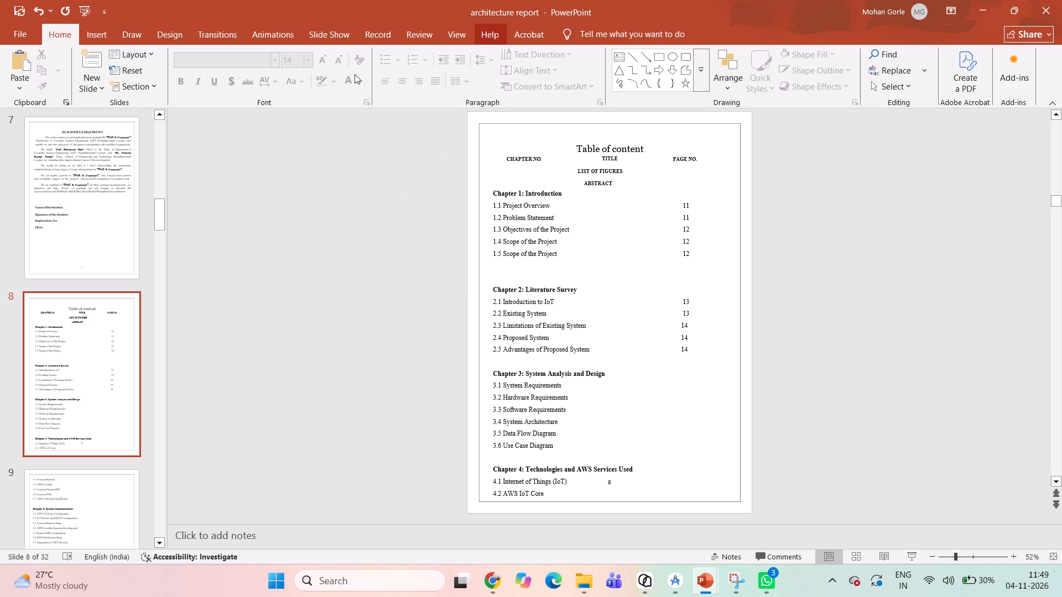
{"action": "left_click", "coordinate": [19, 13]}
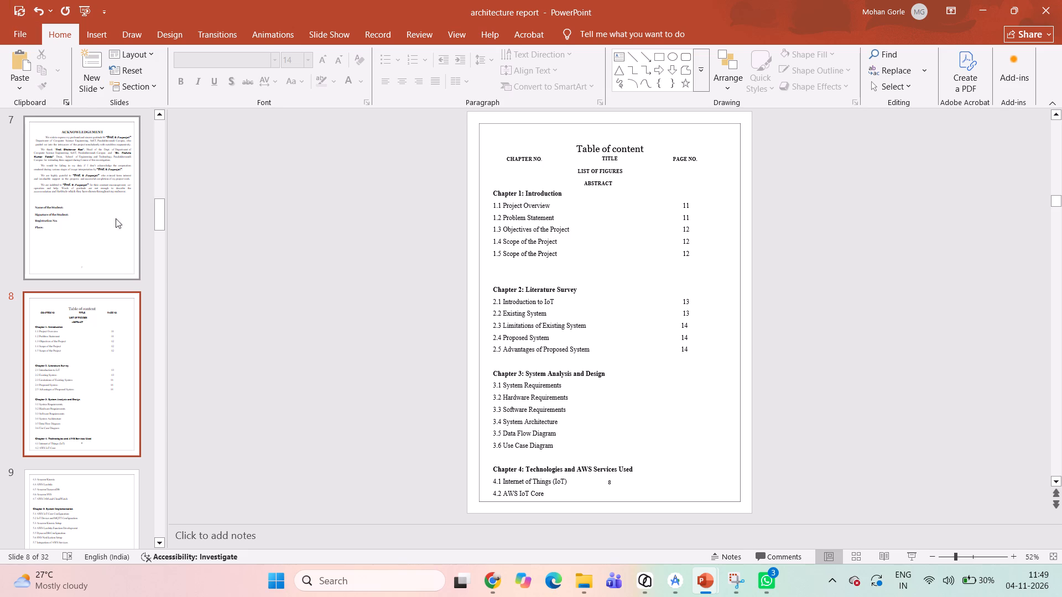
{"action": "left_click", "coordinate": [382, 277]}
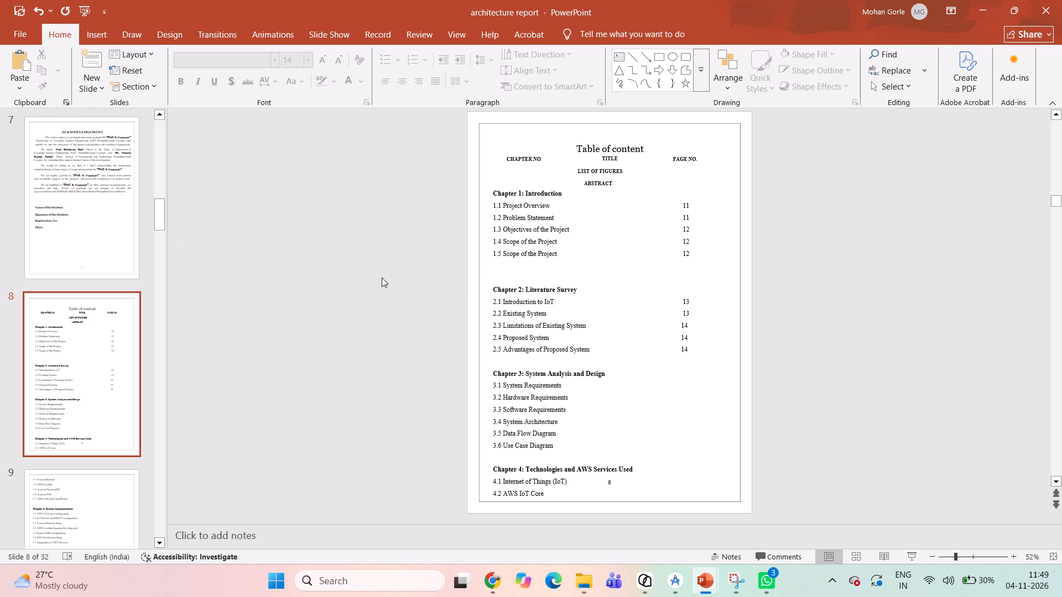
Save the architecture report presentation.
{"action": "key", "text": "ctrl+s"}
{"action": "key", "text": "ctrl+s"}
{"action": "key", "text": "ctrl+s"}
{"action": "key", "text": "ctrl+s"}
{"action": "key", "text": "ctrl+s"}
{"action": "key", "text": "ctrl+s"}
{"action": "left_click", "coordinate": [24, 4]}
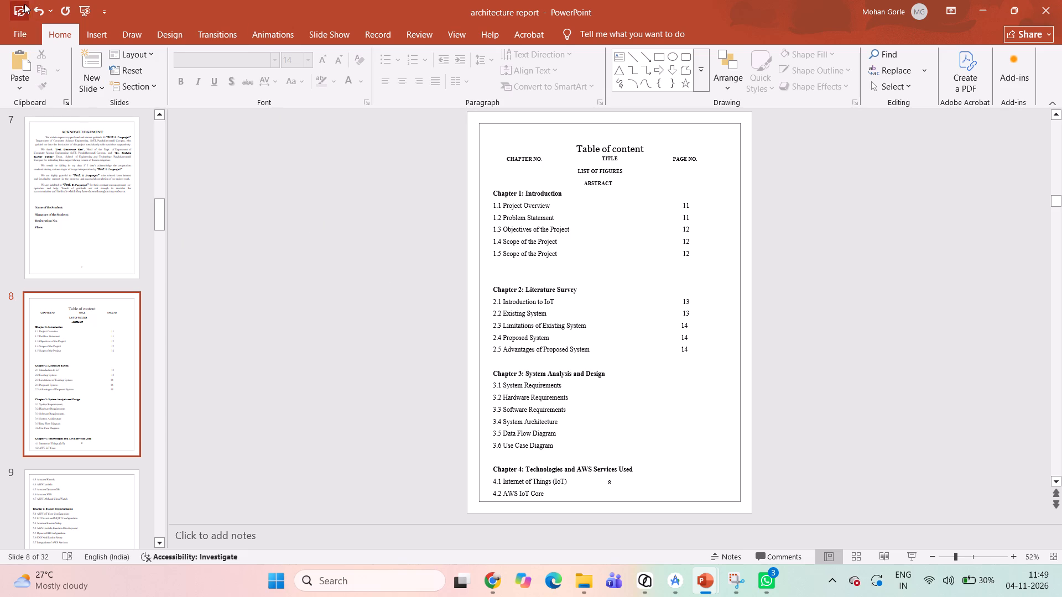
{"action": "left_click", "coordinate": [17, 8]}
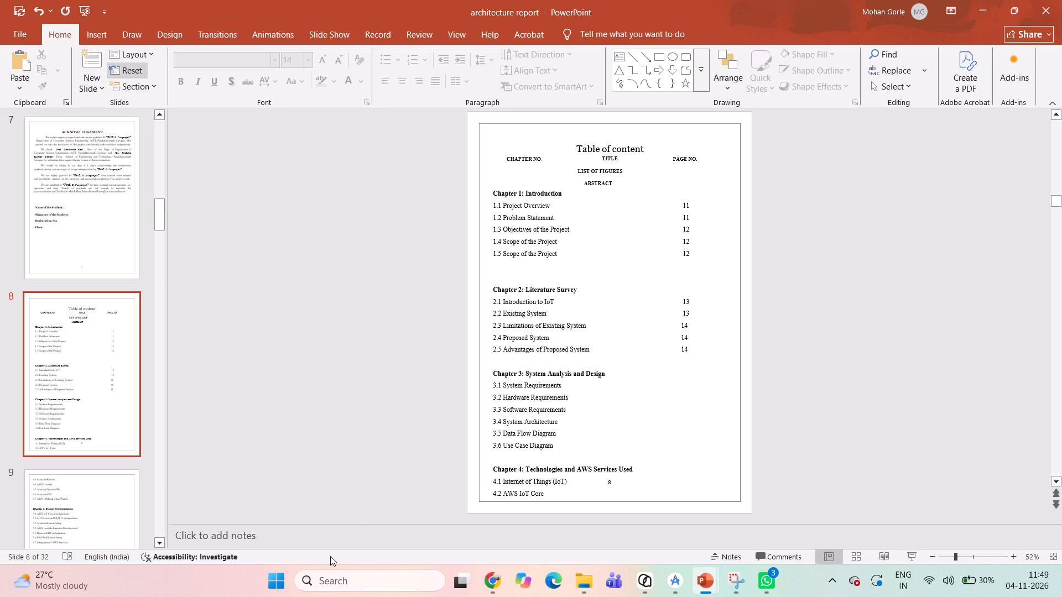
Review the report slides from the table of contents through slide 18, checking their content and formatting.
{"action": "key", "text": "Down"}
{"action": "key", "text": "Down"}
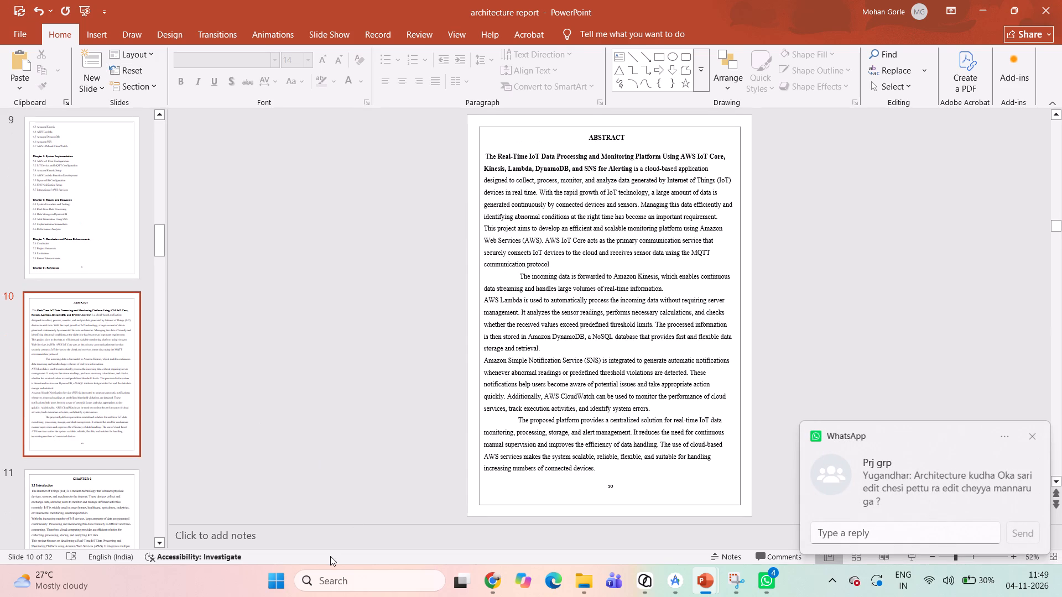
{"action": "left_click", "coordinate": [330, 556]}
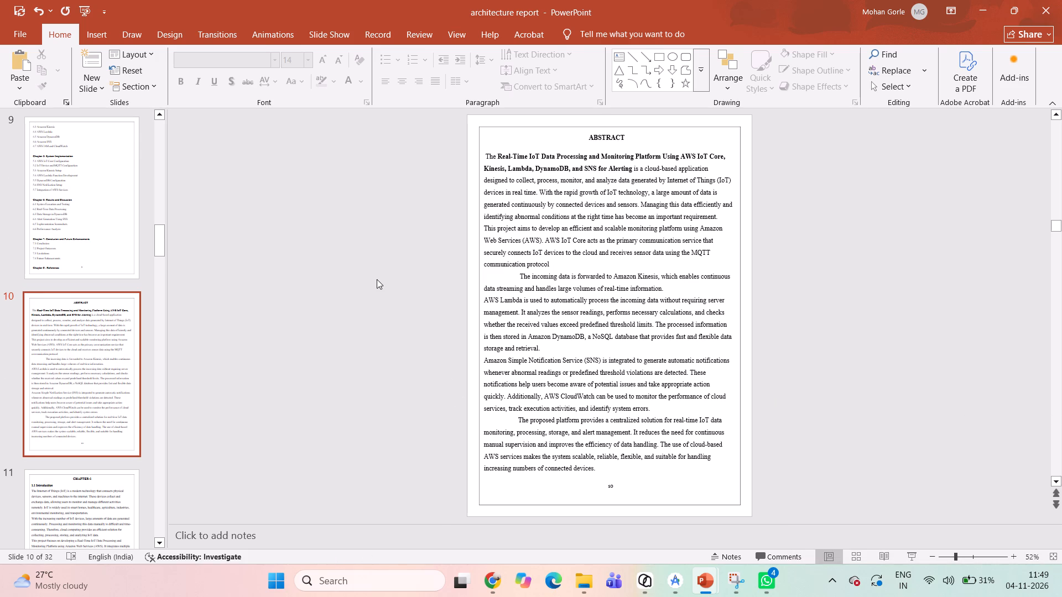
{"action": "key", "text": "Down"}
{"action": "key", "text": "Down"}
{"action": "key", "text": "Down"}
{"action": "key", "text": "Down"}
{"action": "key", "text": "Down"}
{"action": "key", "text": "Down"}
{"action": "key", "text": "Down"}
{"action": "key", "text": "Down"}
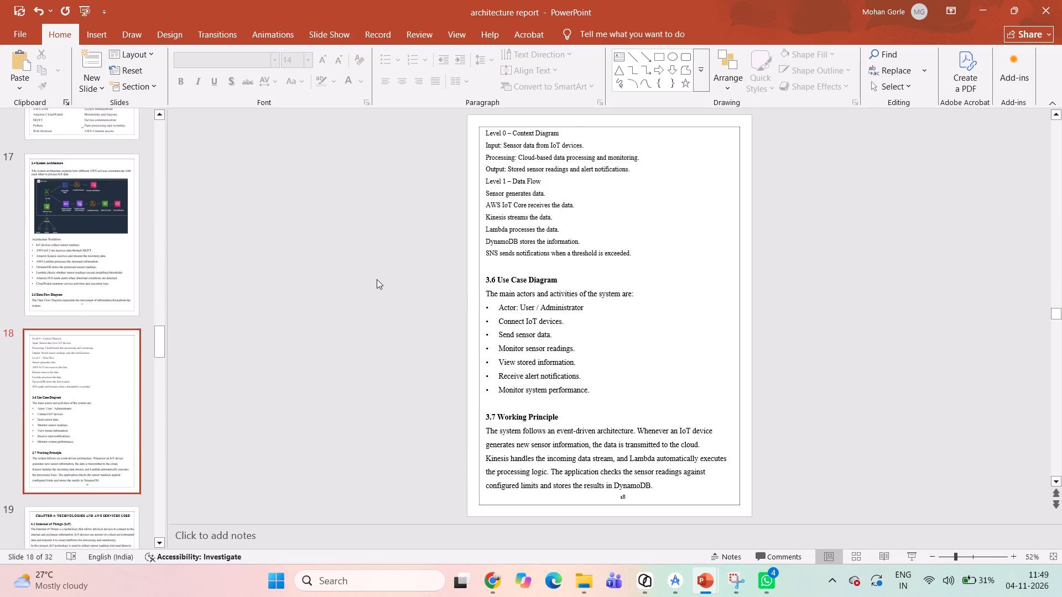
Set the font of the entire Existing System and Proposed System comparison table on slide 15 to Times New Roman.
{"action": "key", "text": "Up"}
{"action": "key", "text": "Up"}
{"action": "key", "text": "Up"}
{"action": "key", "text": "Up"}
{"action": "key", "text": "Down"}
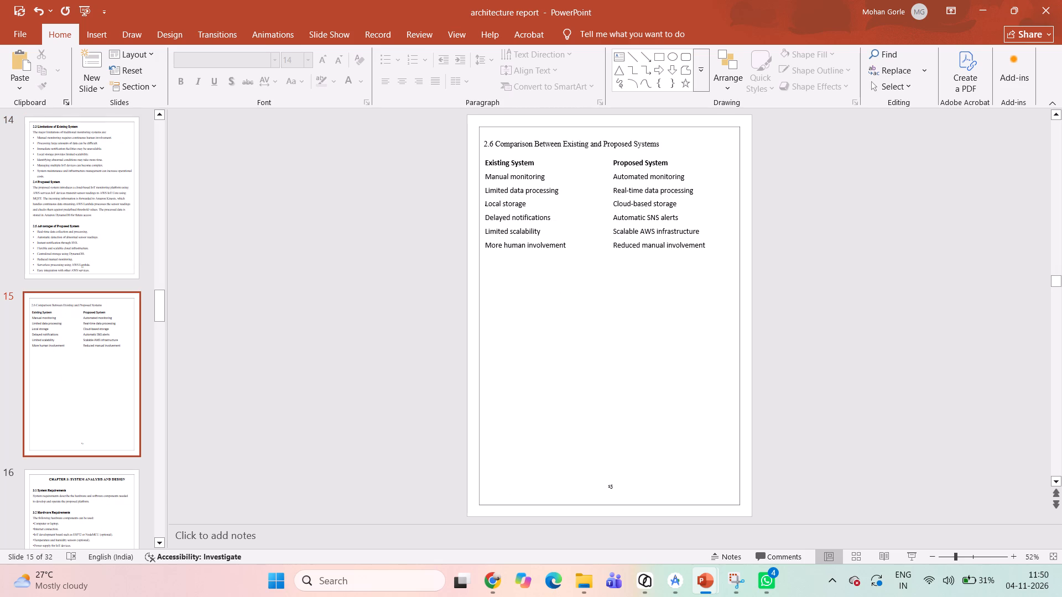
{"action": "left_click_drag", "start_coordinate": [703, 244], "coordinate": [503, 215]}
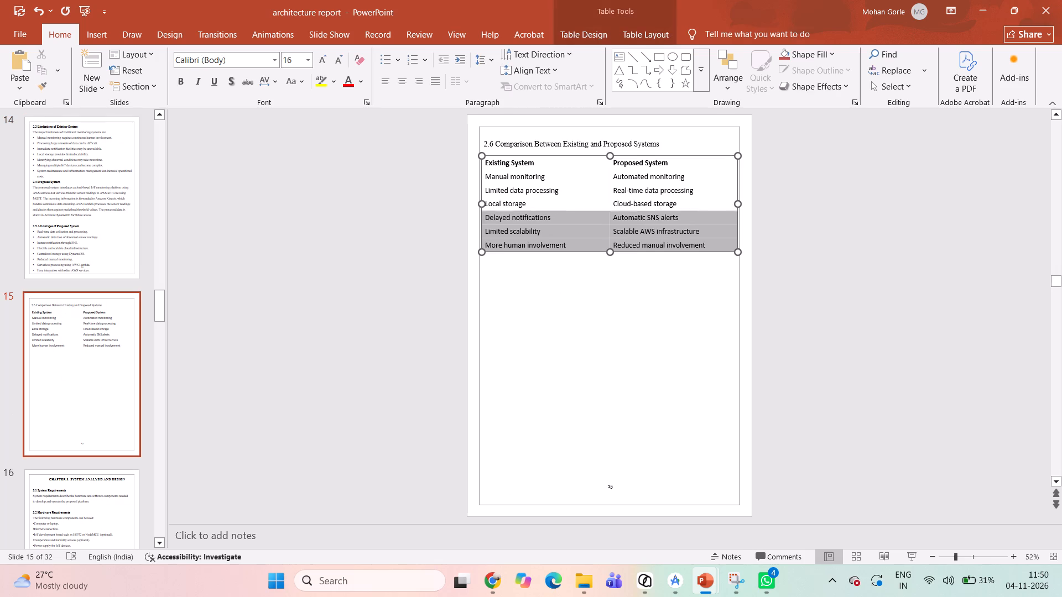
{"action": "left_click_drag", "start_coordinate": [503, 215], "coordinate": [378, 138]}
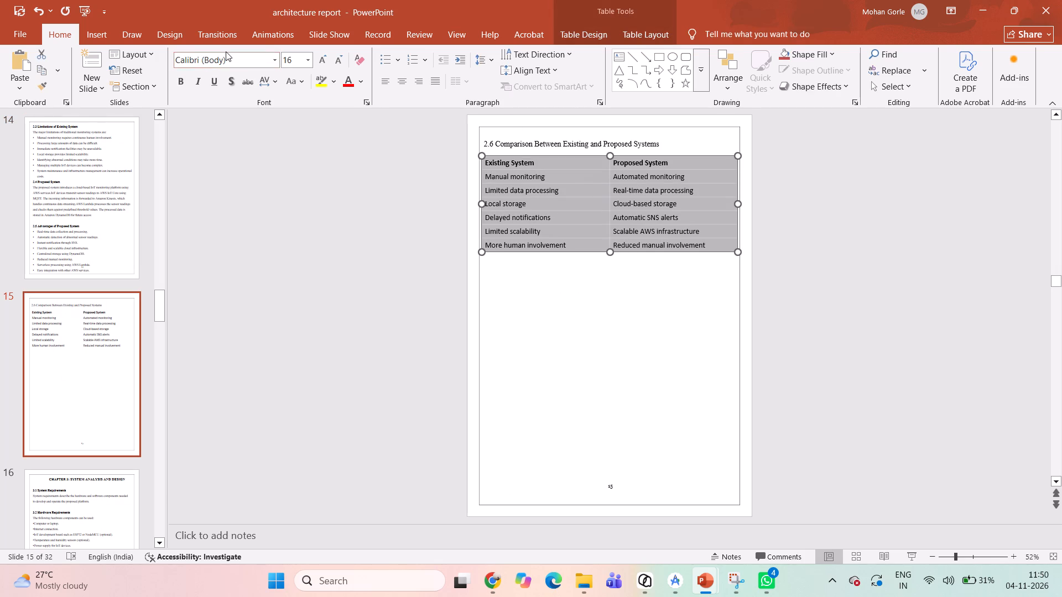
{"action": "left_click_drag", "start_coordinate": [226, 51], "coordinate": [226, 59]}
{"action": "left_click", "coordinate": [226, 59]}
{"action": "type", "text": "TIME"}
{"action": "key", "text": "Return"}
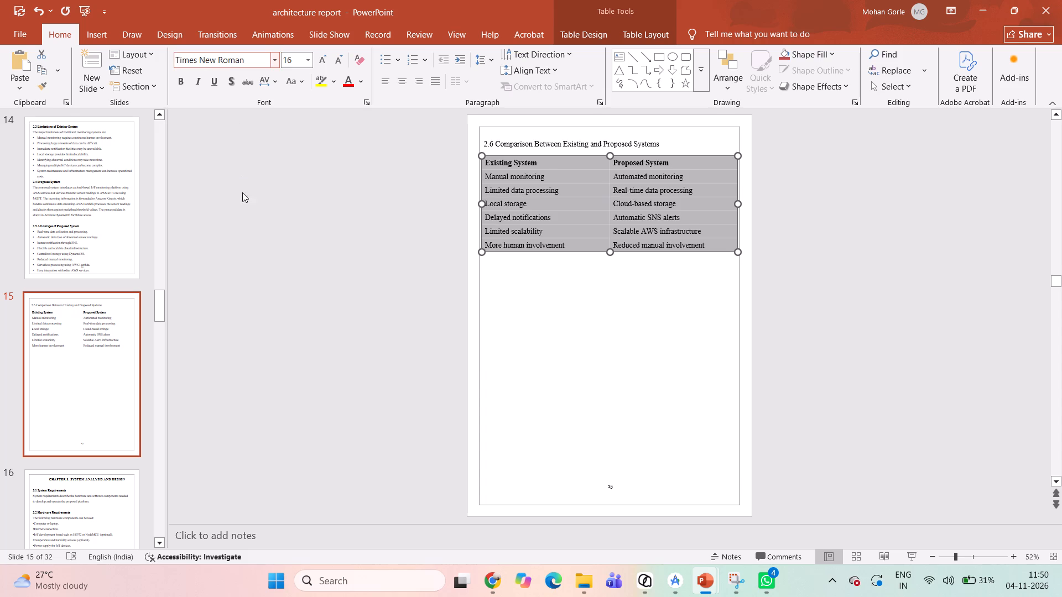
On slide 13, set the 2.1 Introduction to IoT heading and the paragraphs below it to Times New Roman.
{"action": "left_click", "coordinate": [282, 238]}
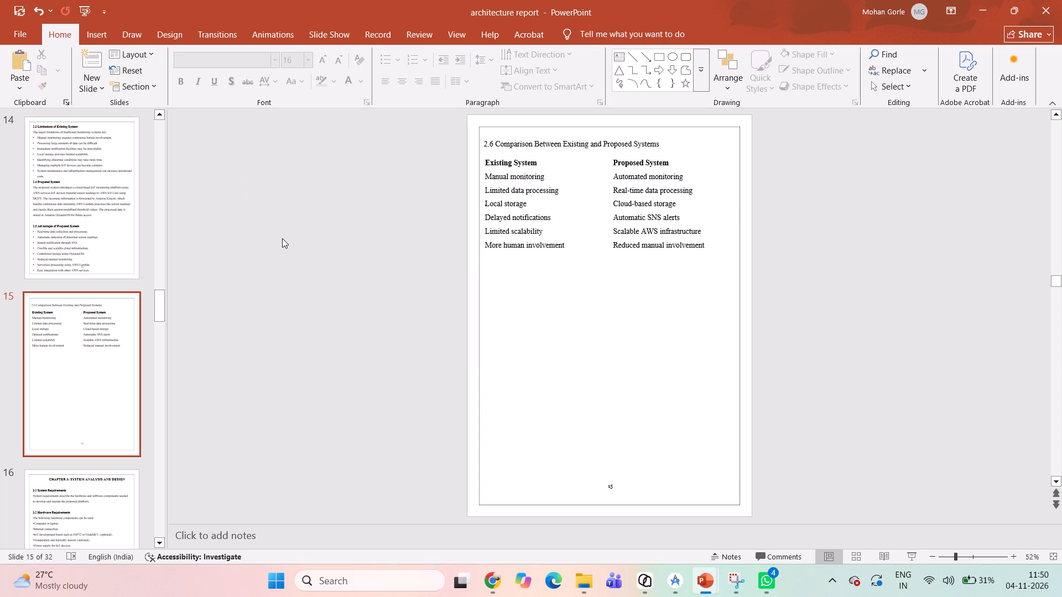
{"action": "key", "text": "Up"}
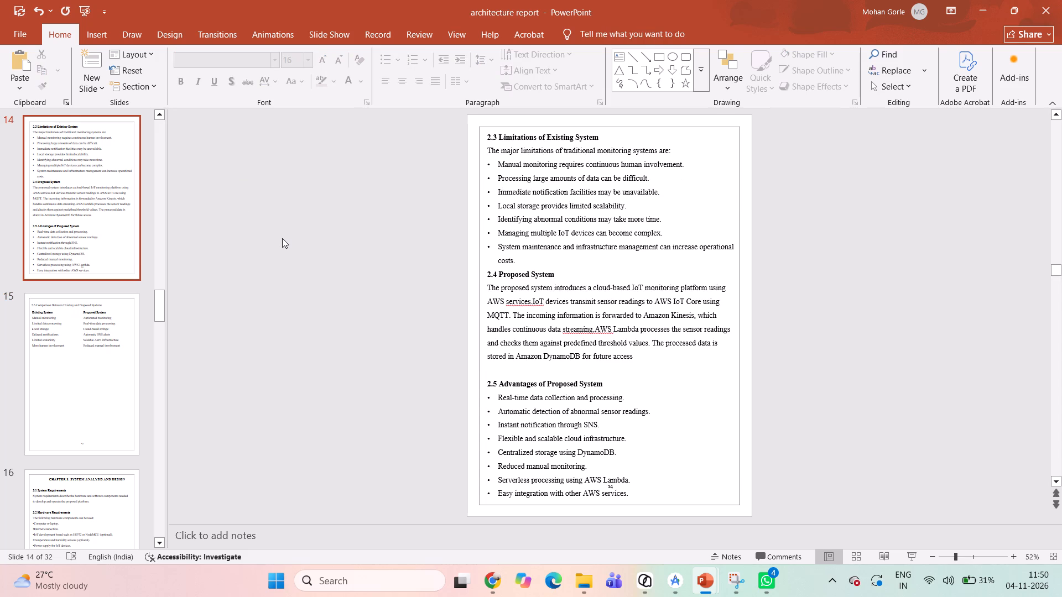
{"action": "key", "text": "Up"}
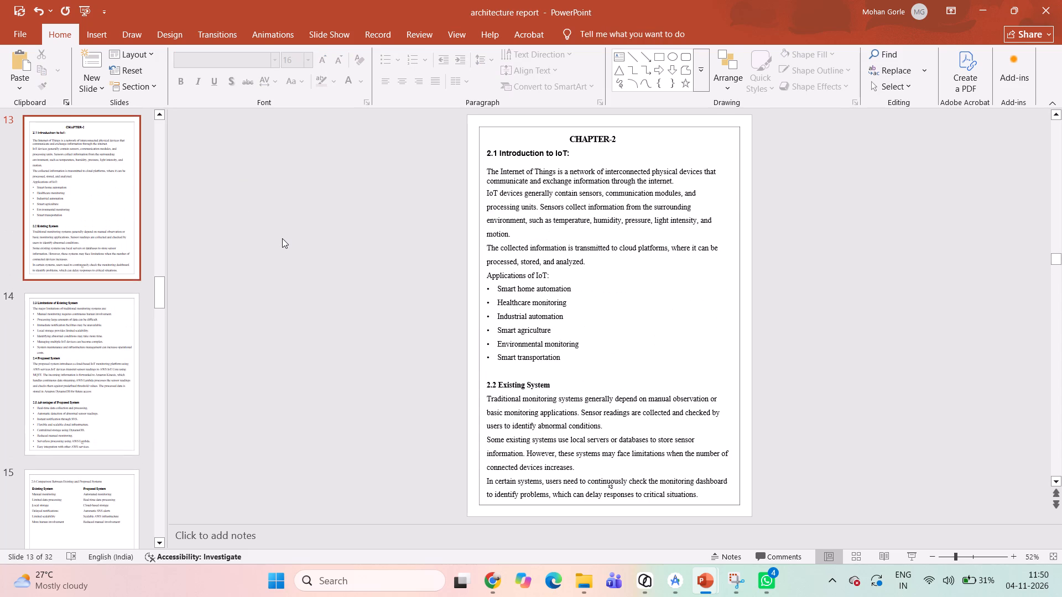
{"action": "left_click_drag", "start_coordinate": [702, 249], "coordinate": [497, 153]}
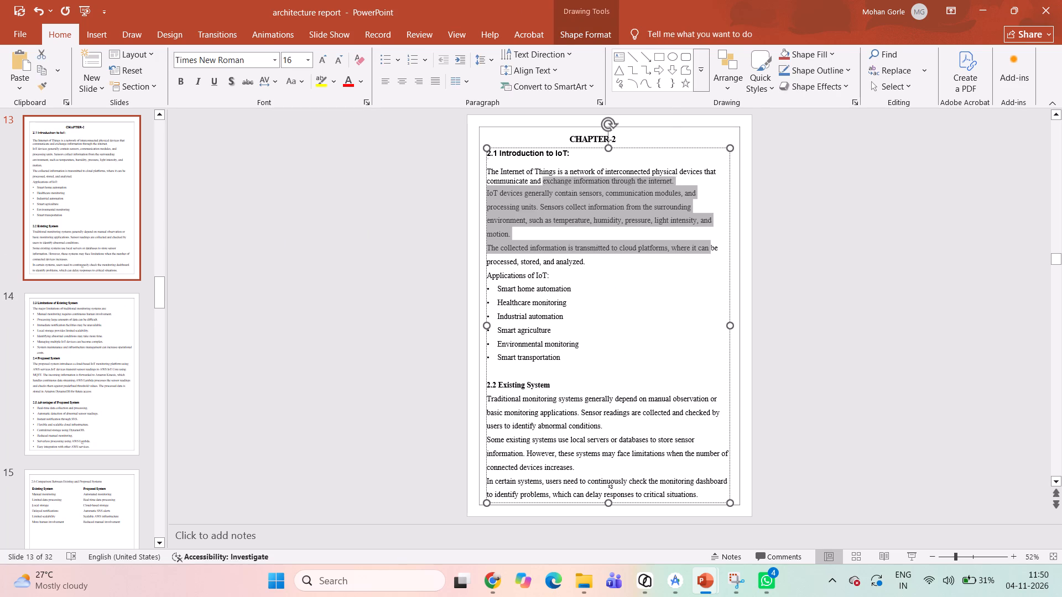
{"action": "left_click_drag", "start_coordinate": [497, 153], "coordinate": [466, 142]}
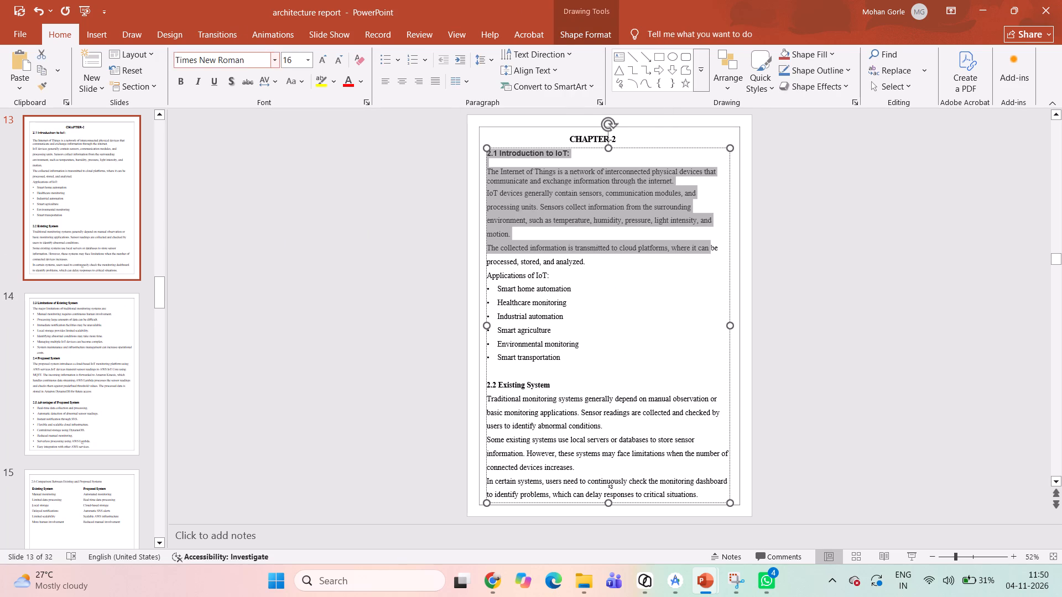
{"action": "left_click", "coordinate": [243, 56]}
{"action": "key", "text": "Return"}
{"action": "left_click", "coordinate": [235, 229]}
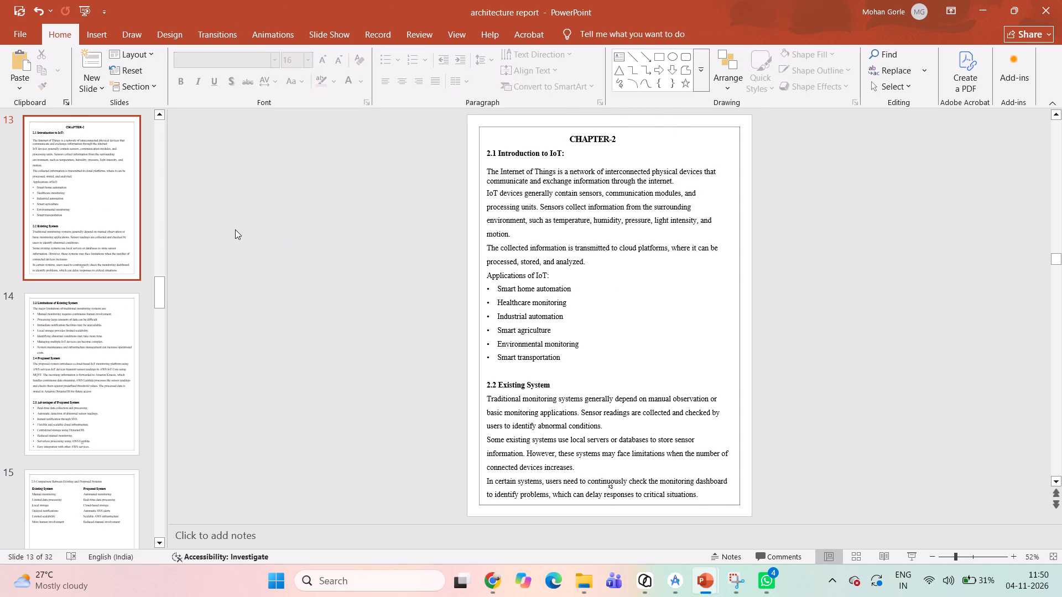
On slide 11, delete section 1.1's closing sentence beginning "It integrates multiple AWS services" and leave a blank line before the 1.2 Project Overview heading.
{"action": "key", "text": "Up"}
{"action": "key", "text": "Up"}
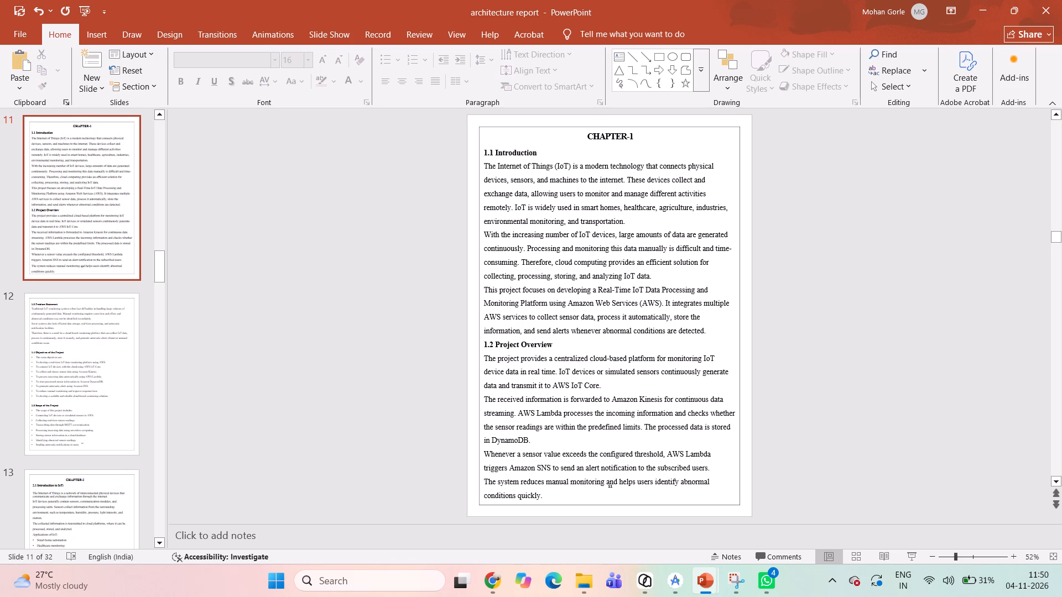
{"action": "left_click_drag", "start_coordinate": [707, 335], "coordinate": [675, 315]}
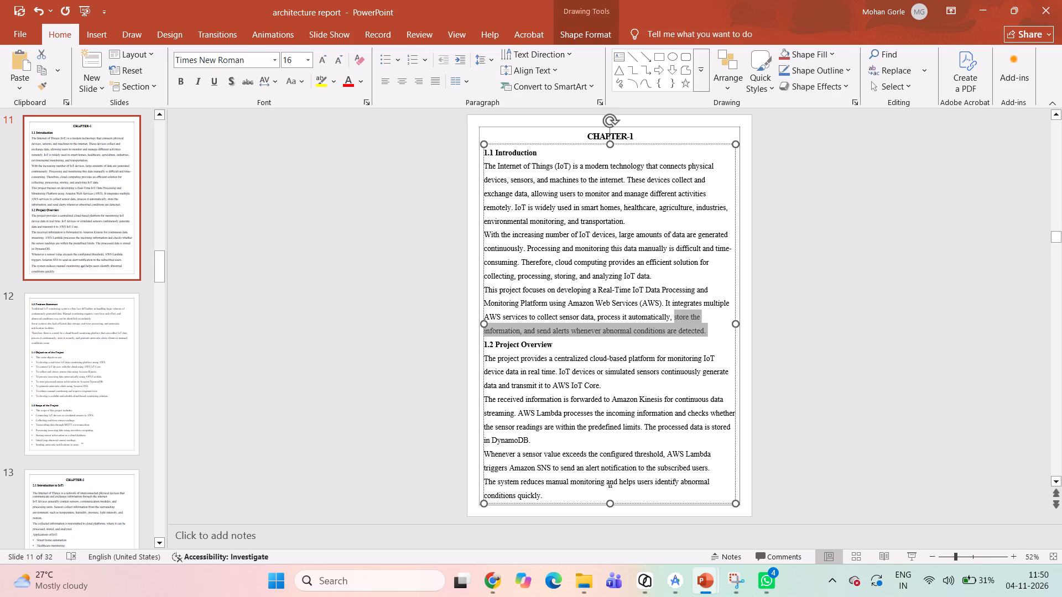
{"action": "left_click_drag", "start_coordinate": [675, 315], "coordinate": [665, 303]}
{"action": "key", "text": "BackSpace"}
{"action": "key", "text": "BackSpace"}
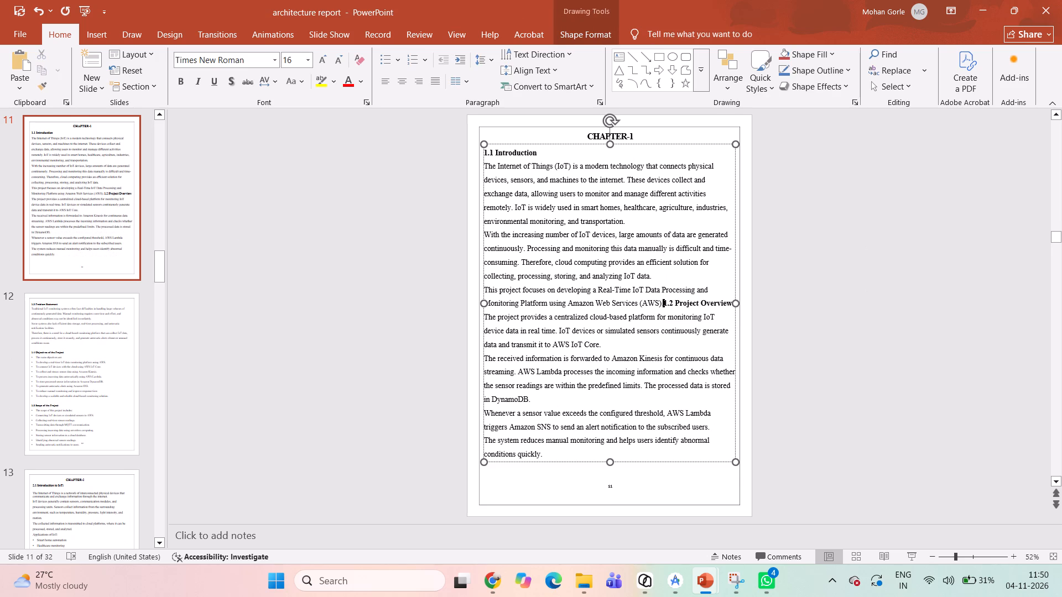
{"action": "key", "text": "Return"}
{"action": "key", "text": "Return"}
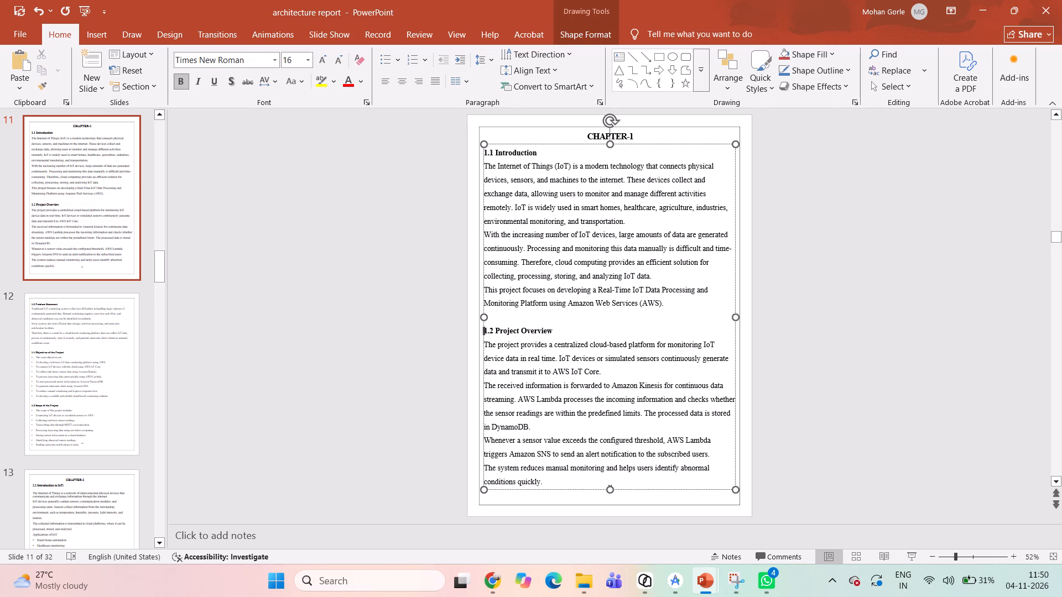
{"action": "left_click", "coordinate": [407, 276]}
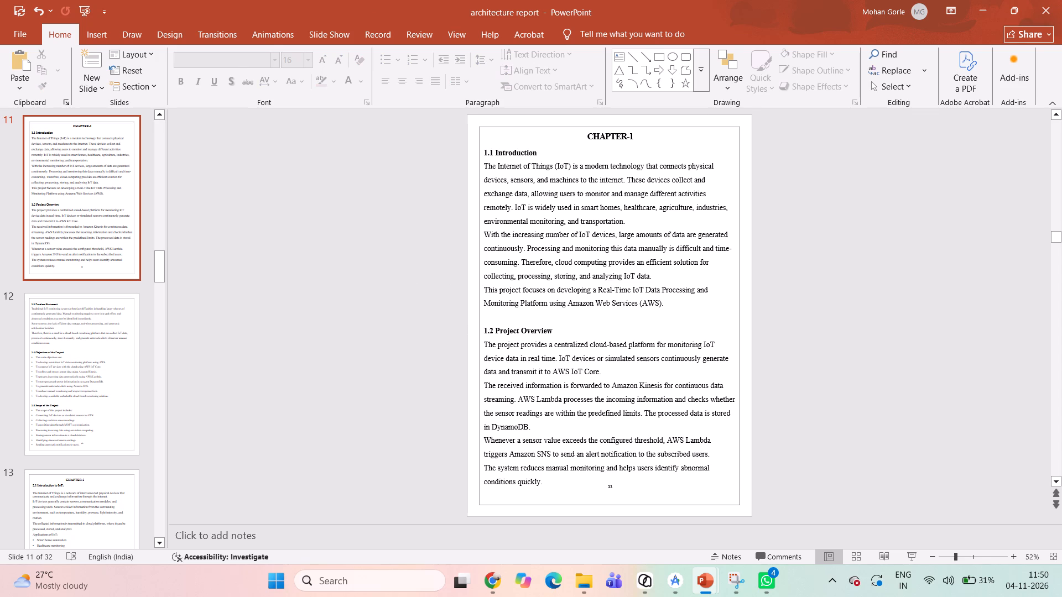
In 1.2 Project Overview, indent the "Whenever a sensor value exceeds" paragraph's first line and join the "The system reduces manual monitoring" paragraph onto it.
{"action": "left_click", "coordinate": [485, 438]}
{"action": "key", "text": "Tab"}
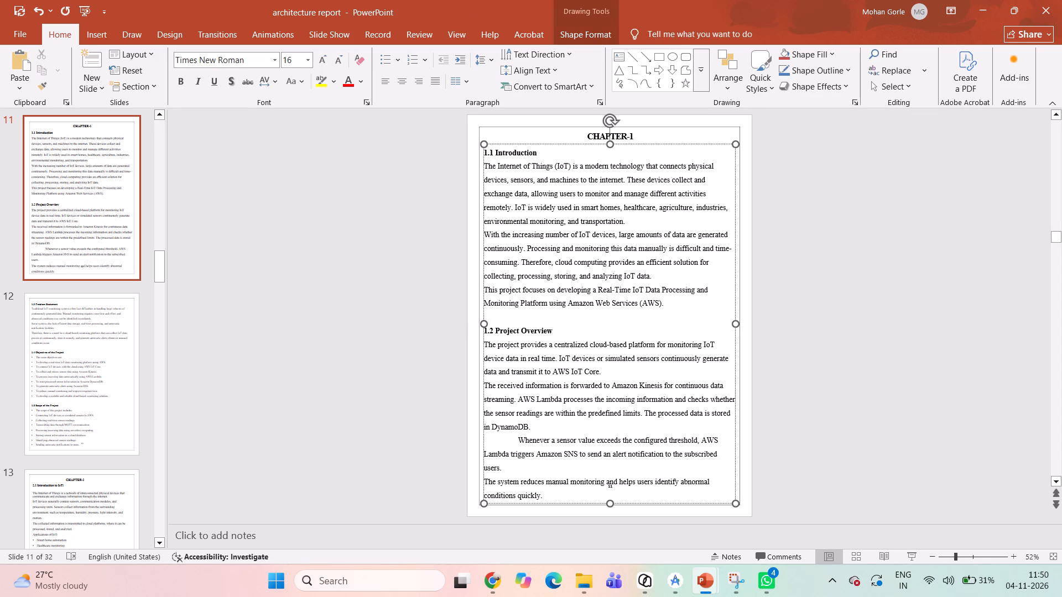
{"action": "left_click", "coordinate": [486, 483]}
{"action": "left_click", "coordinate": [486, 483]}
{"action": "key", "text": "Left"}
{"action": "key", "text": "BackSpace"}
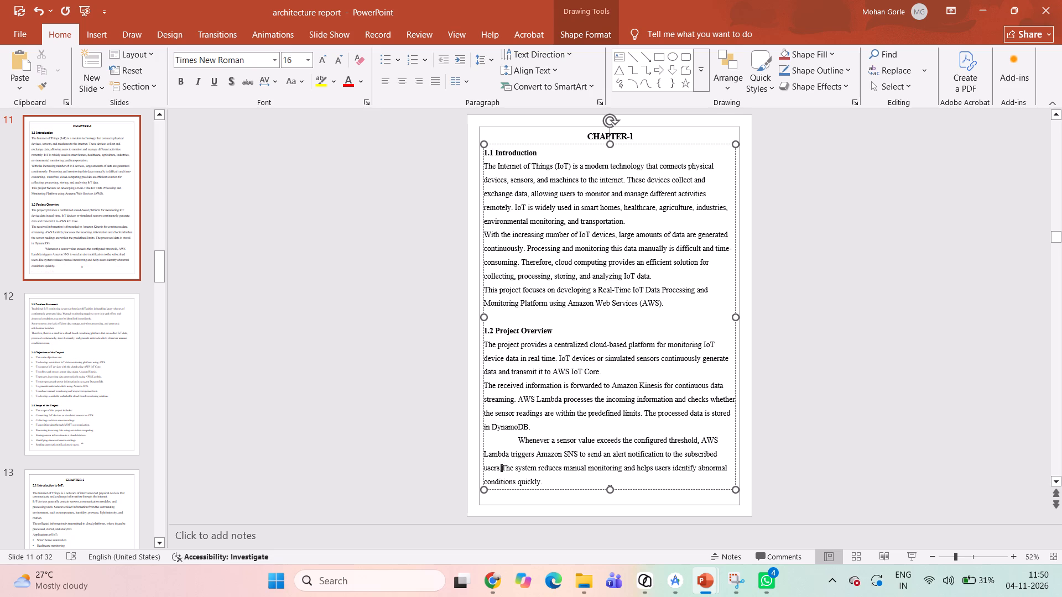
{"action": "left_click", "coordinate": [452, 421]}
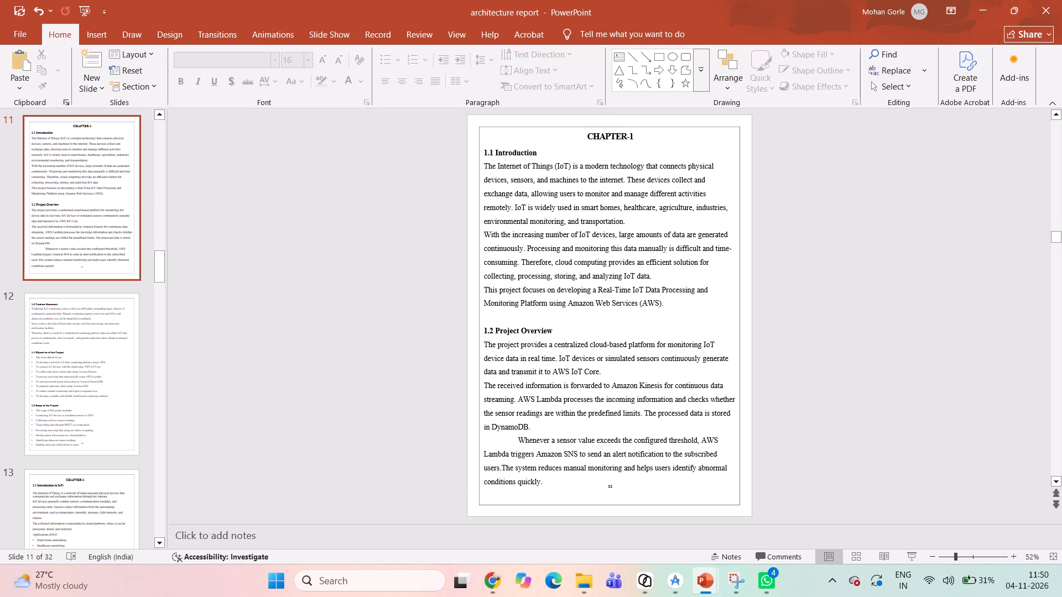
{"action": "left_click", "coordinate": [429, 202]}
Save the edited architecture report presentation.
{"action": "key", "text": "ctrl+s"}
{"action": "key", "text": "ctrl+s"}
{"action": "key", "text": "ctrl+s"}
Switch to File Explorer and look through the recent files on the Home page.
{"action": "left_click", "coordinate": [592, 596]}
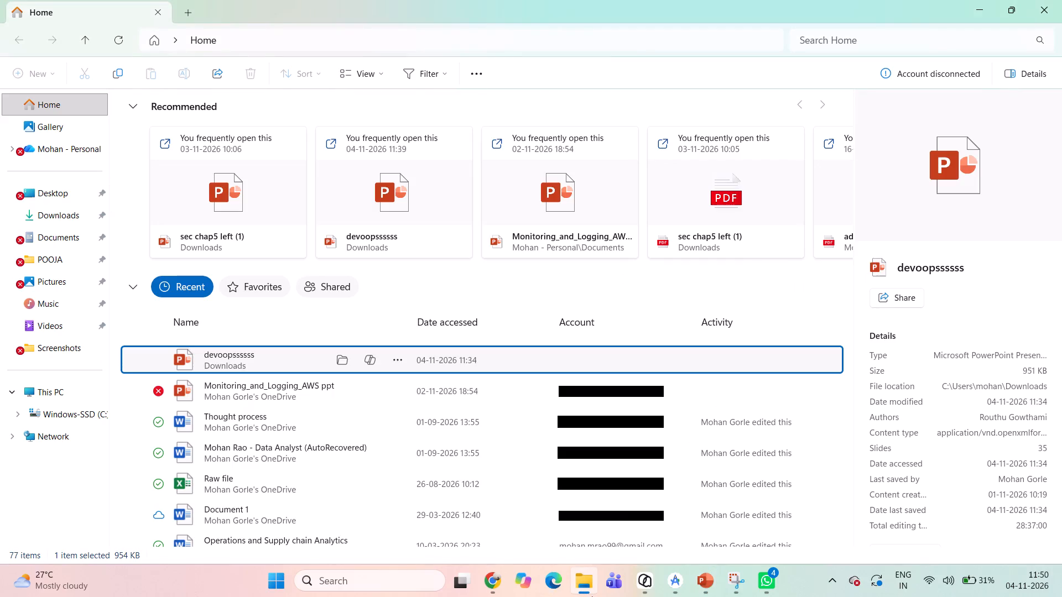
{"action": "left_click", "coordinate": [1061, 0]}
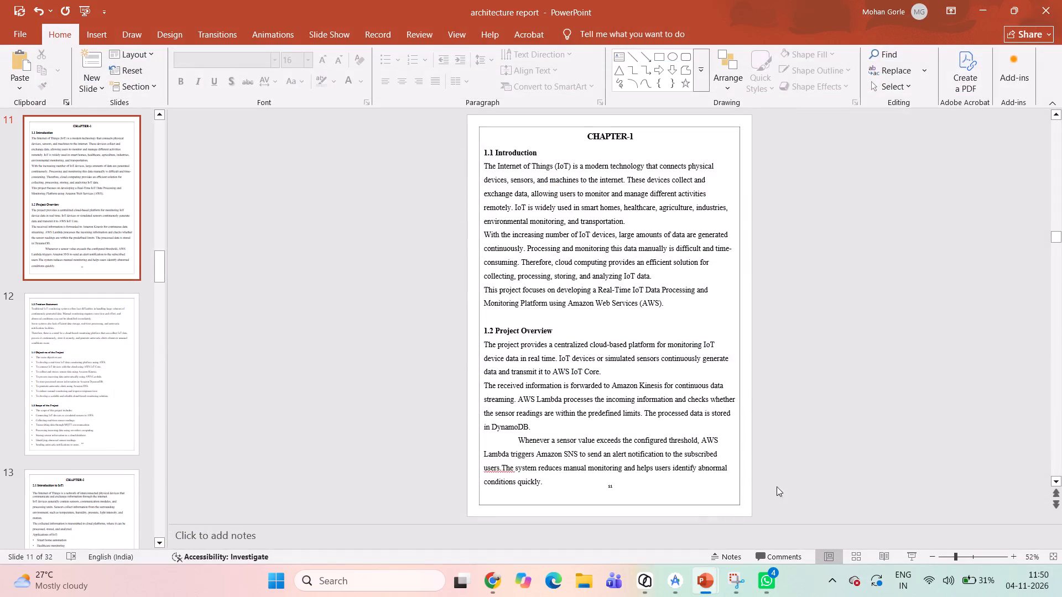
{"action": "left_click", "coordinate": [594, 592]}
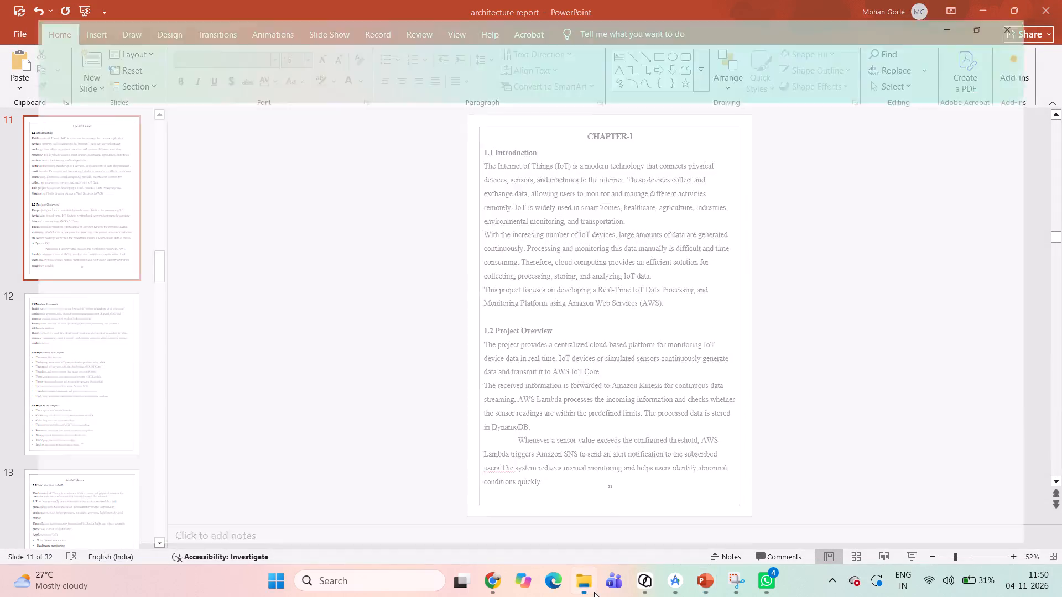
{"action": "scroll", "coordinate": [330, 423], "scroll_direction": "down", "scroll_amount": 1}
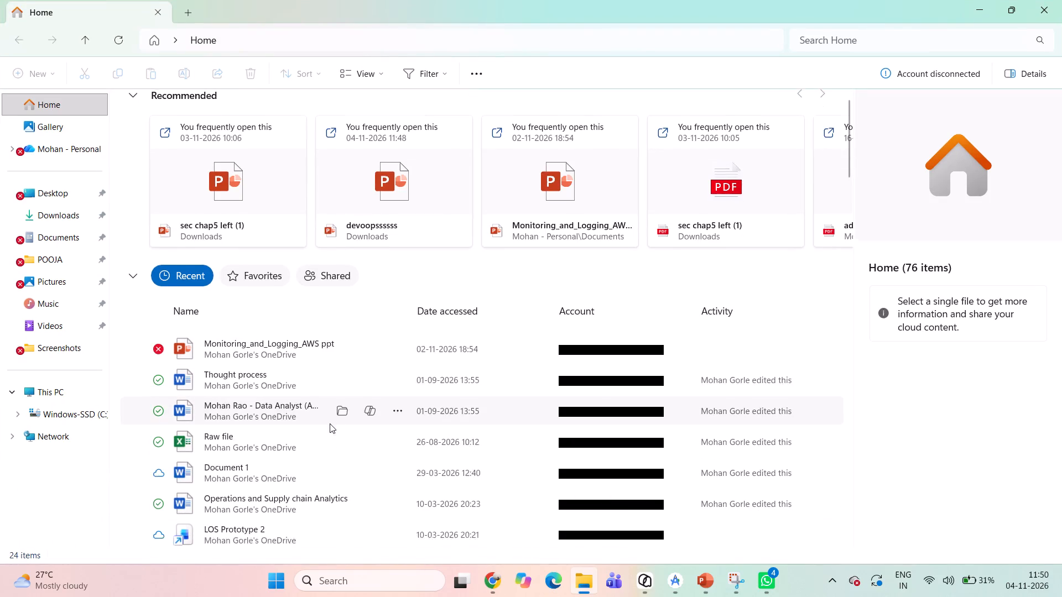
{"action": "scroll", "coordinate": [330, 423], "scroll_direction": "down", "scroll_amount": 4}
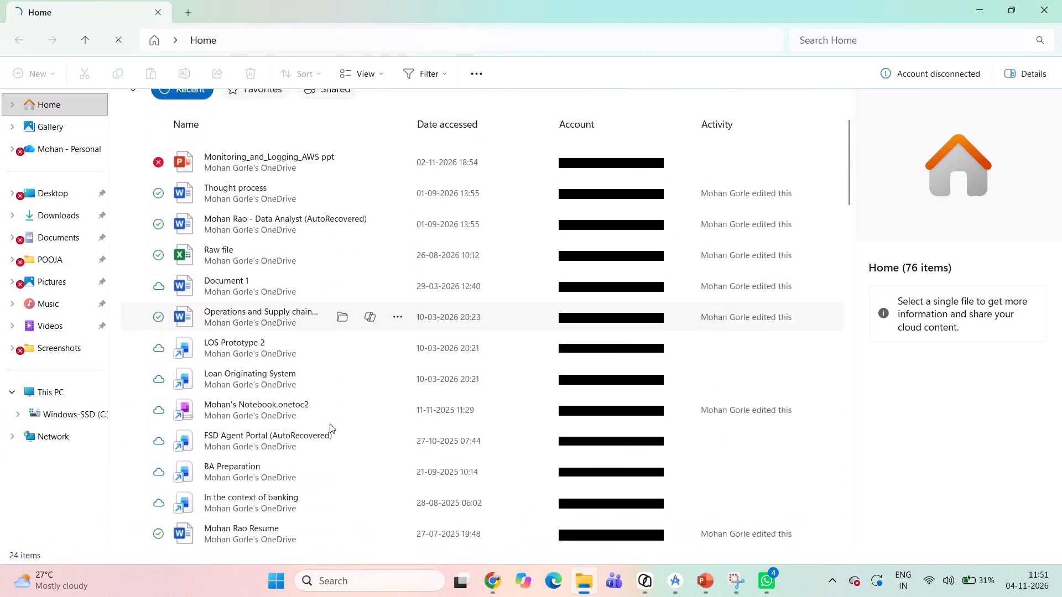
{"action": "scroll", "coordinate": [330, 423], "scroll_direction": "down", "scroll_amount": 3}
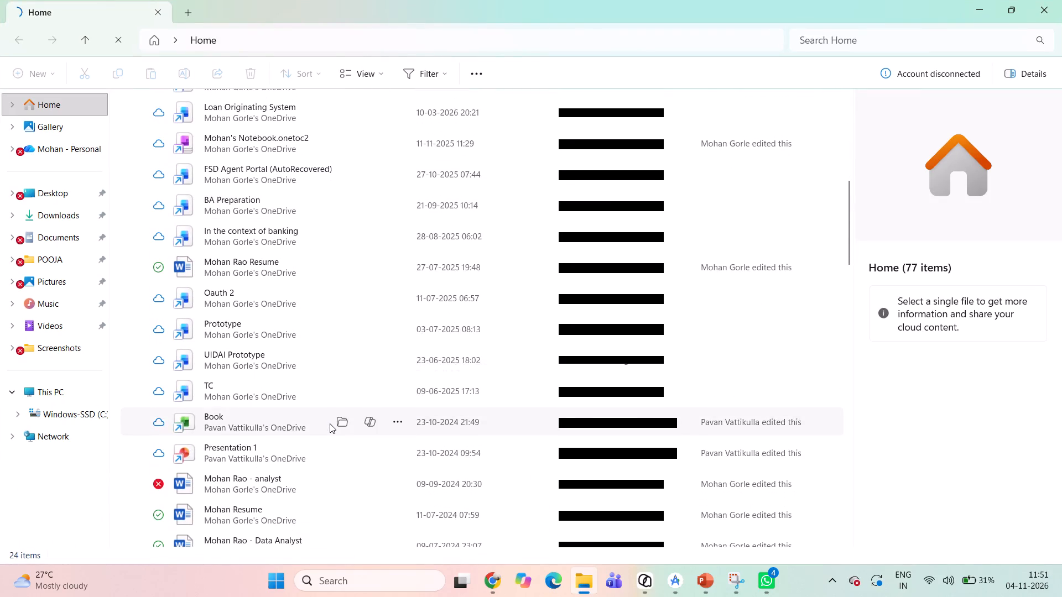
{"action": "scroll", "coordinate": [330, 423], "scroll_direction": "down", "scroll_amount": 7}
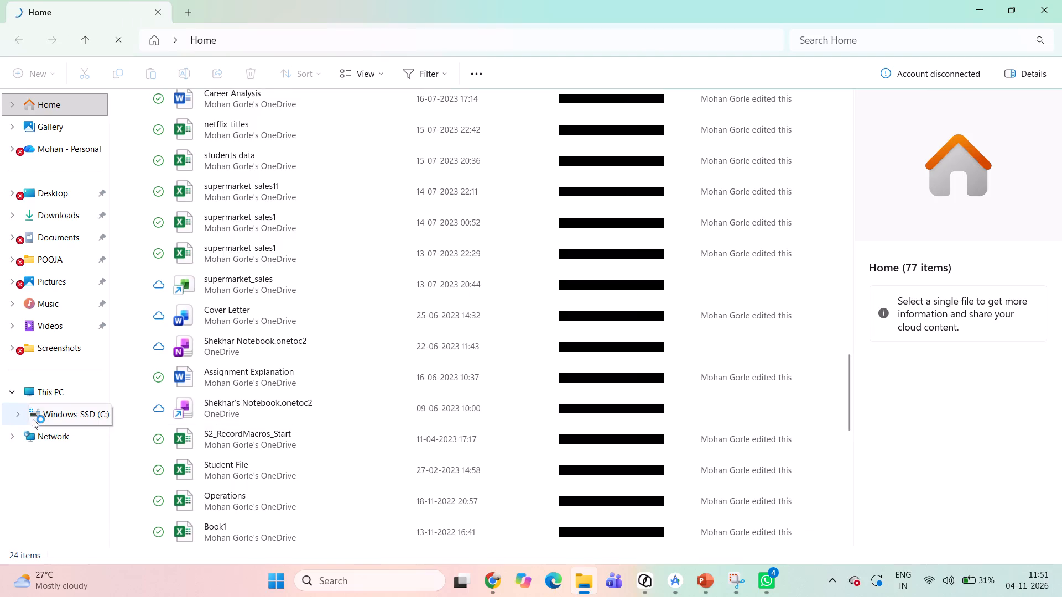
Open the Windows-SSD (C:) drive and look through its folders and files.
{"action": "left_click", "coordinate": [33, 419]}
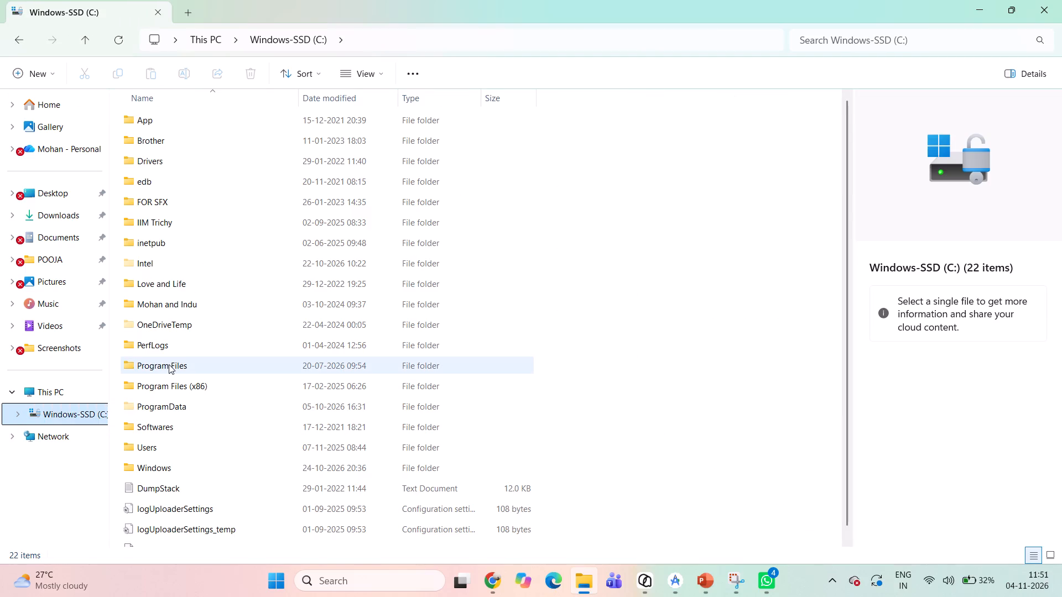
{"action": "scroll", "coordinate": [169, 364], "scroll_direction": "down", "scroll_amount": 17}
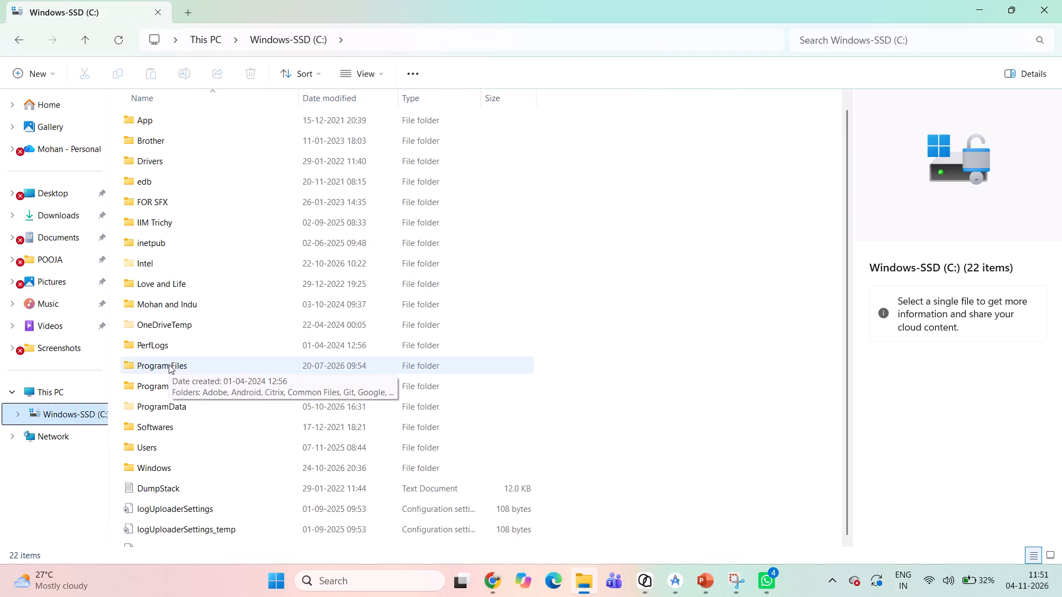
{"action": "scroll", "coordinate": [169, 364], "scroll_direction": "down", "scroll_amount": 2}
{"action": "scroll", "coordinate": [169, 364], "scroll_direction": "up", "scroll_amount": 10}
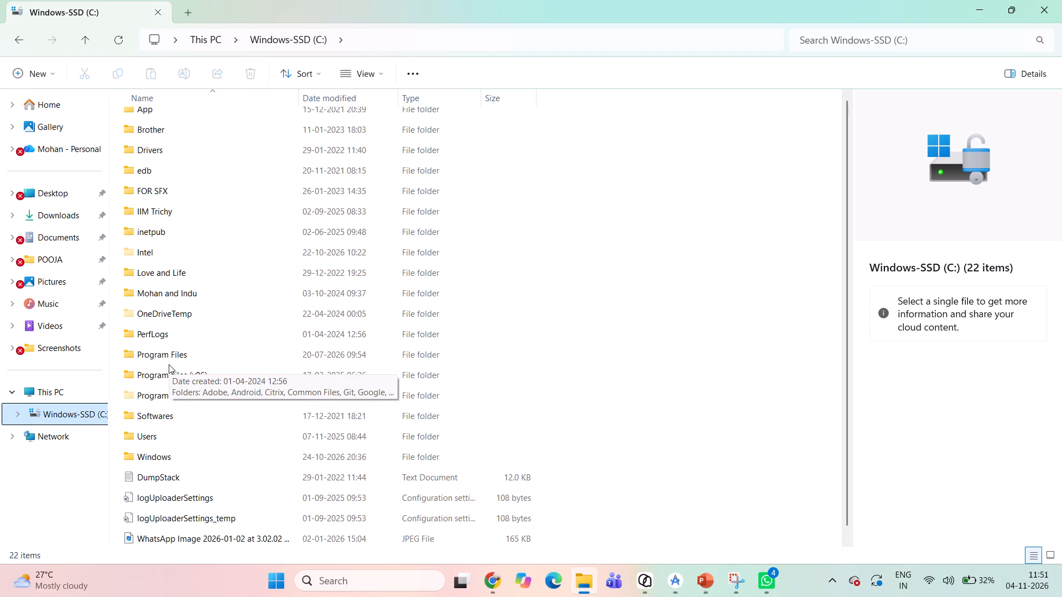
{"action": "scroll", "coordinate": [169, 364], "scroll_direction": "up", "scroll_amount": 10}
Switch back to PowerPoint and save the architecture report presentation.
{"action": "key", "text": "alt+Tab"}
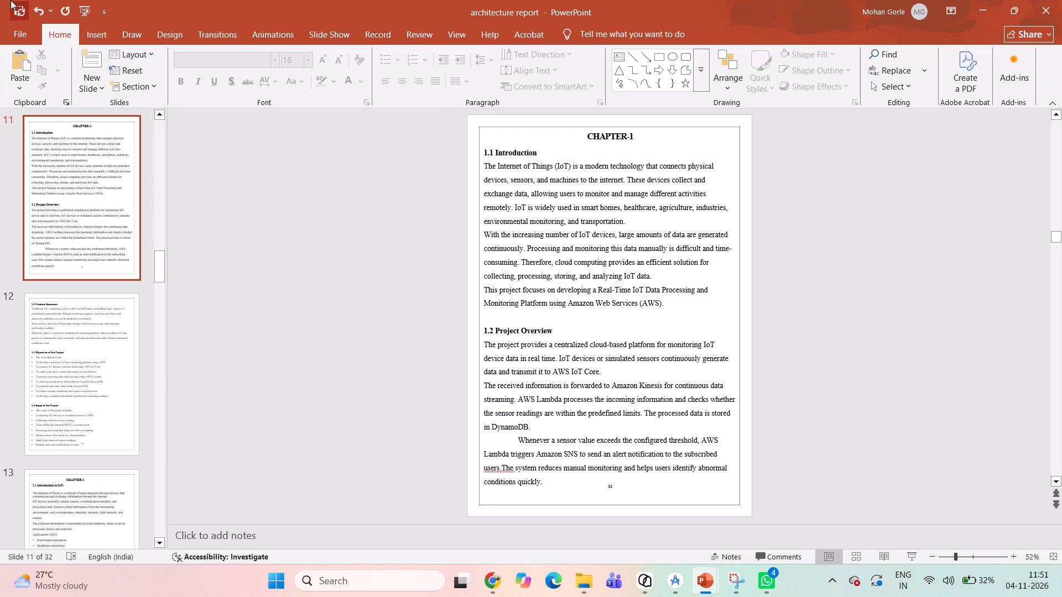
{"action": "left_click", "coordinate": [16, 4]}
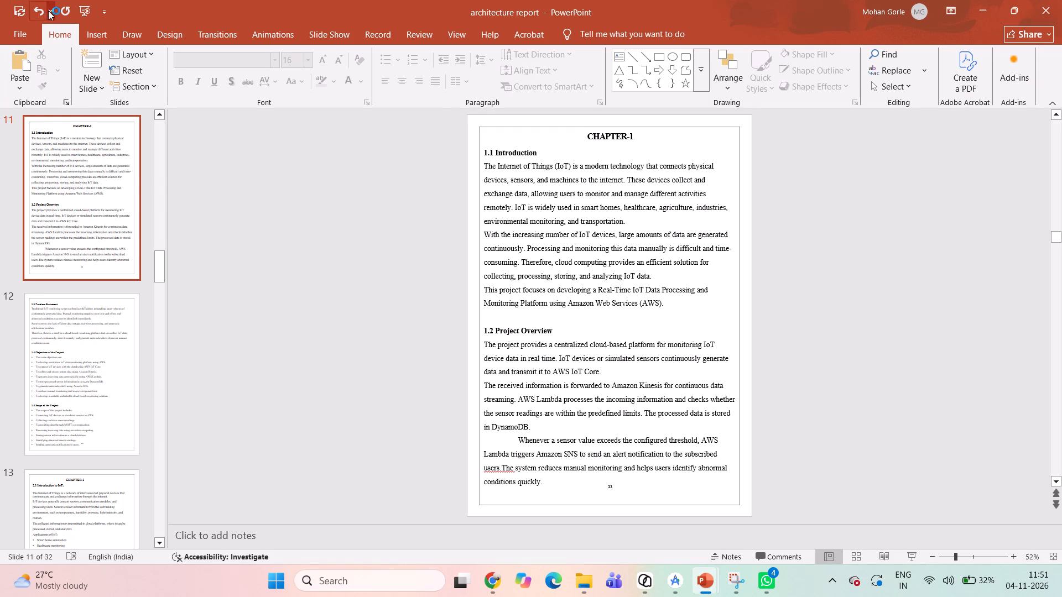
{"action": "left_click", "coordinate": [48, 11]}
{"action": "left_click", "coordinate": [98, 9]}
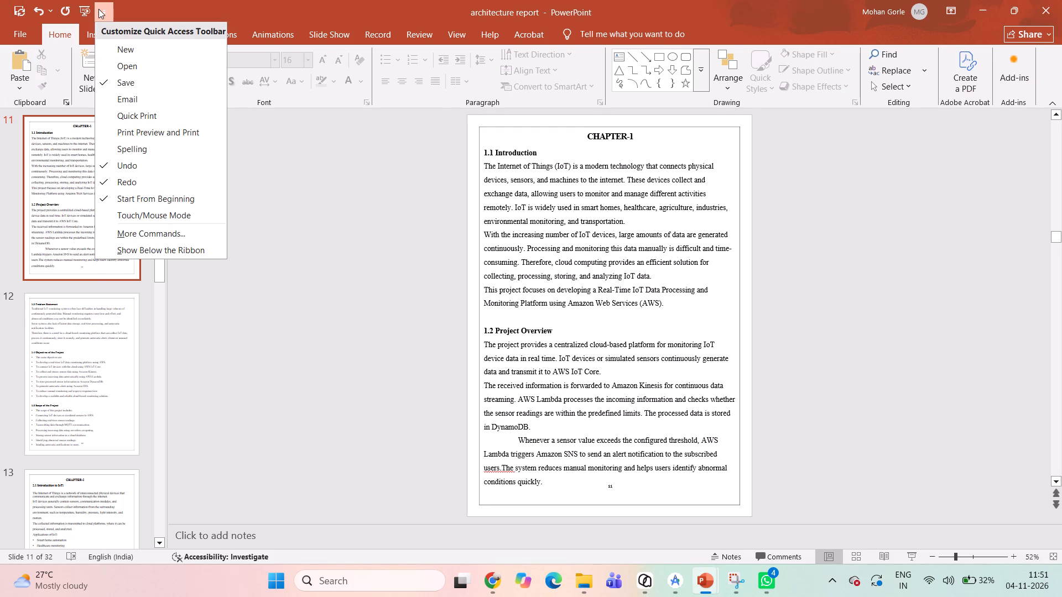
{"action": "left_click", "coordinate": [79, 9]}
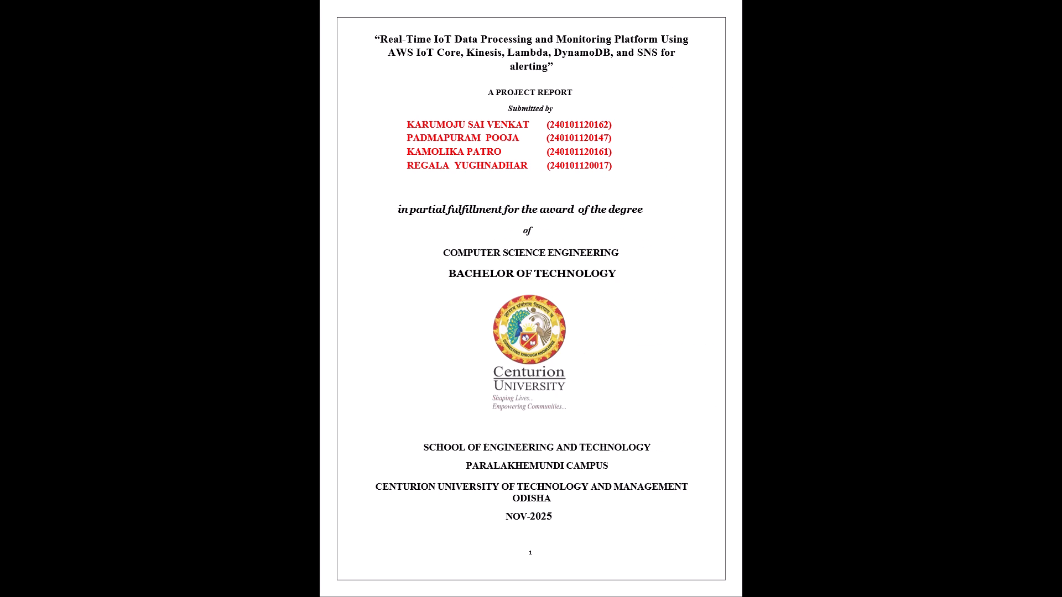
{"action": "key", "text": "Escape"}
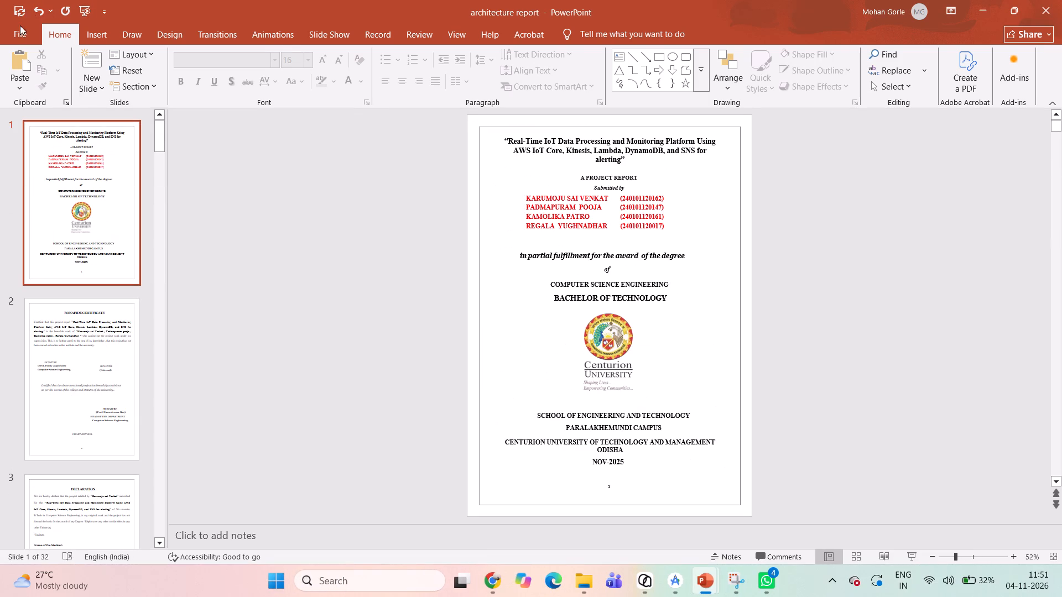
Open the Backstage view for the architecture report presentation to reach its file-level commands.
{"action": "left_click", "coordinate": [17, 35]}
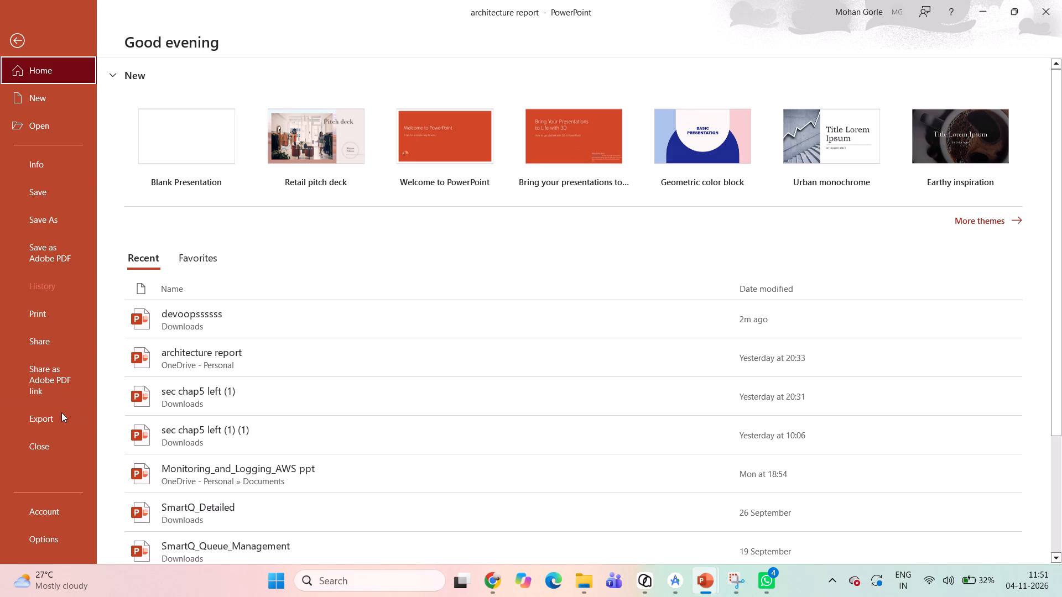
View the sharing options for the architecture report presentation and return to the Backstage Home page.
{"action": "left_click", "coordinate": [54, 350]}
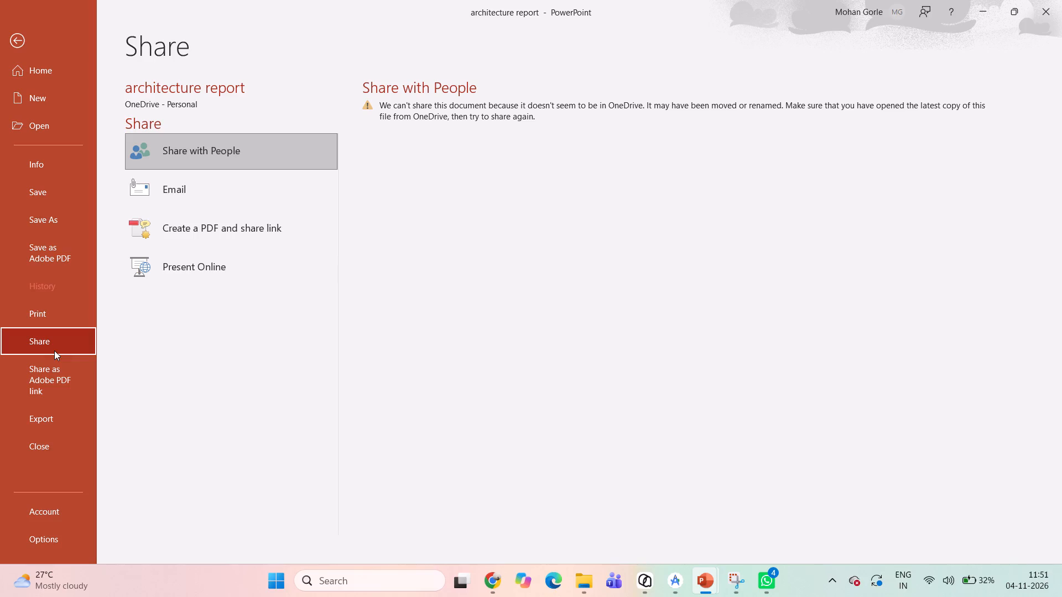
{"action": "left_click", "coordinate": [41, 78]}
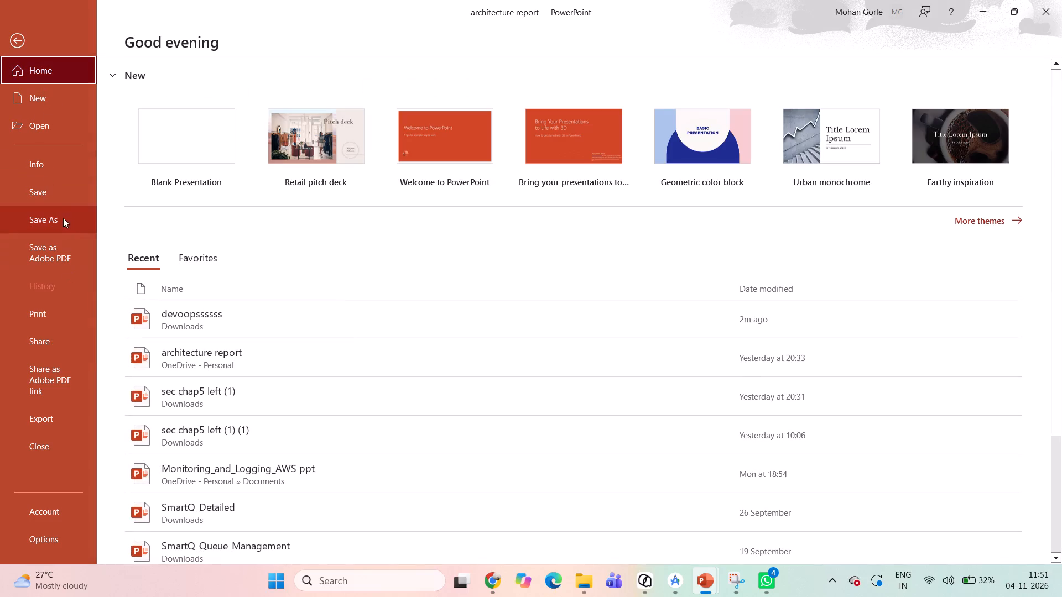
Open the Save As dialog for the architecture report presentation in the Desktop folder on This PC.
{"action": "left_click", "coordinate": [45, 223]}
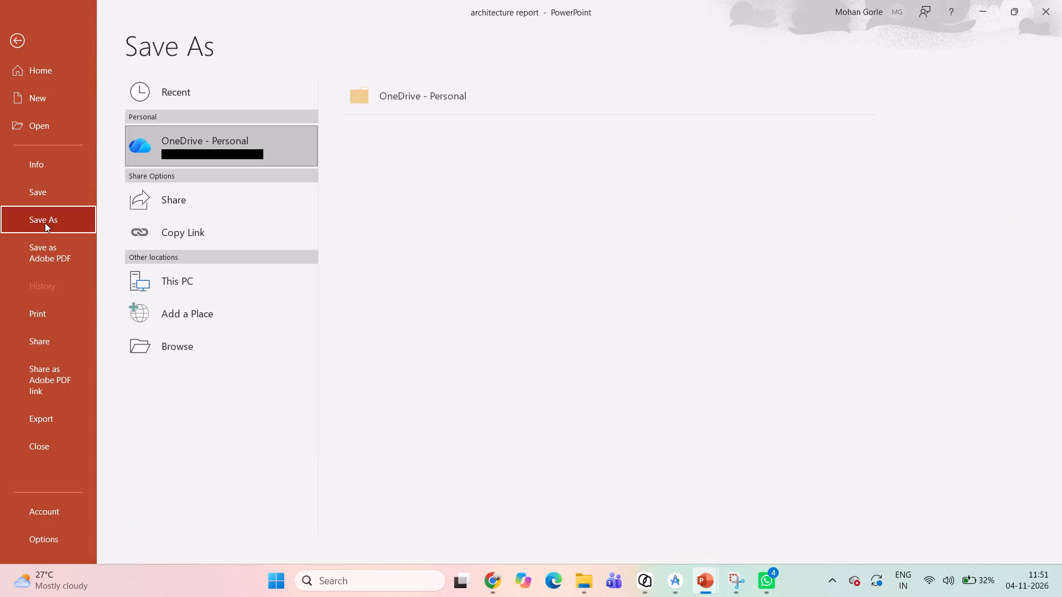
{"action": "left_click", "coordinate": [174, 280]}
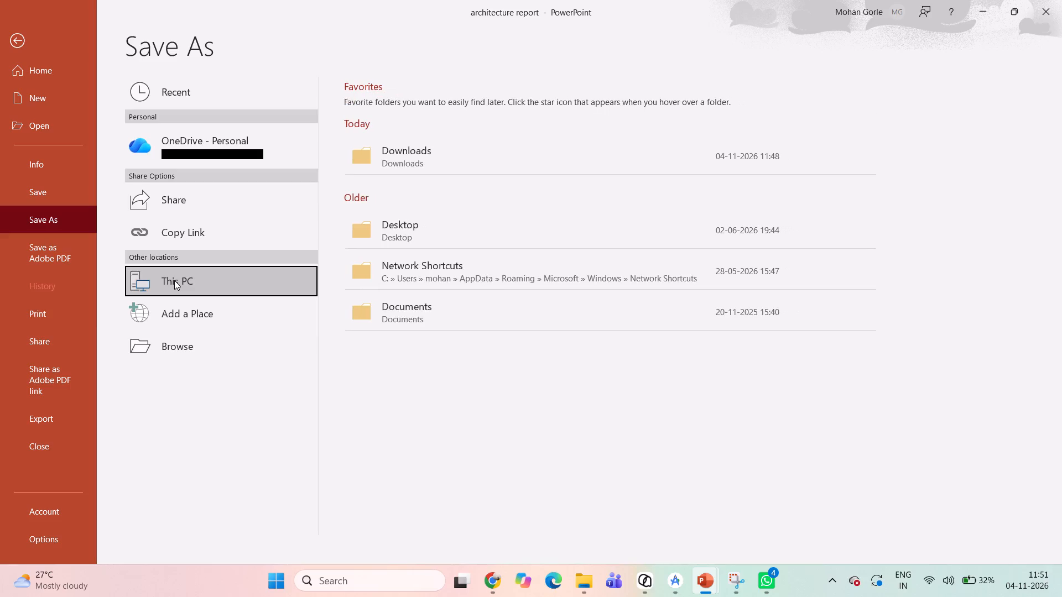
{"action": "left_click", "coordinate": [421, 224]}
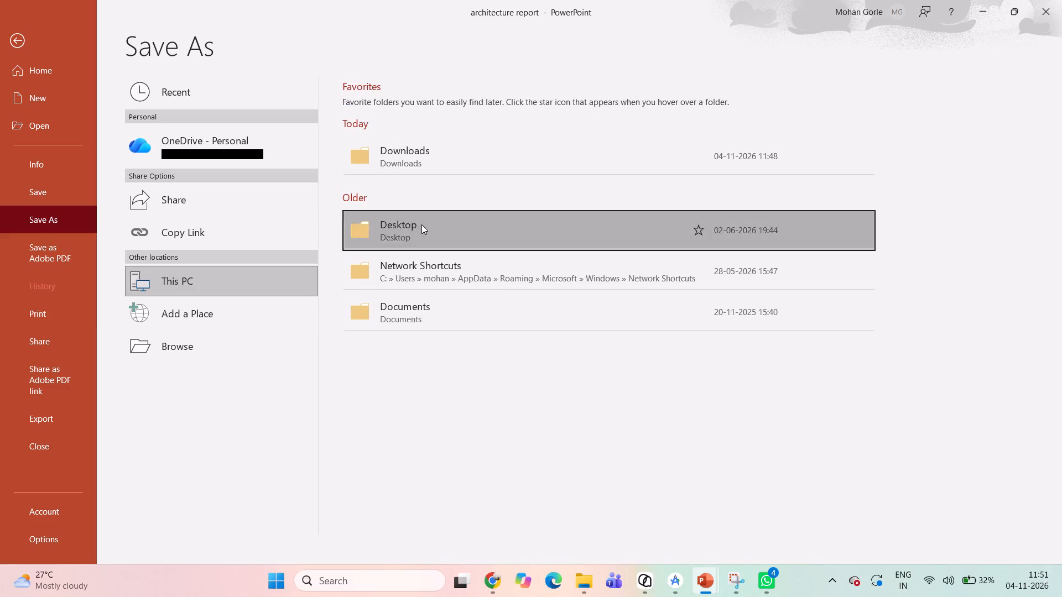
{"action": "key", "text": "Return"}
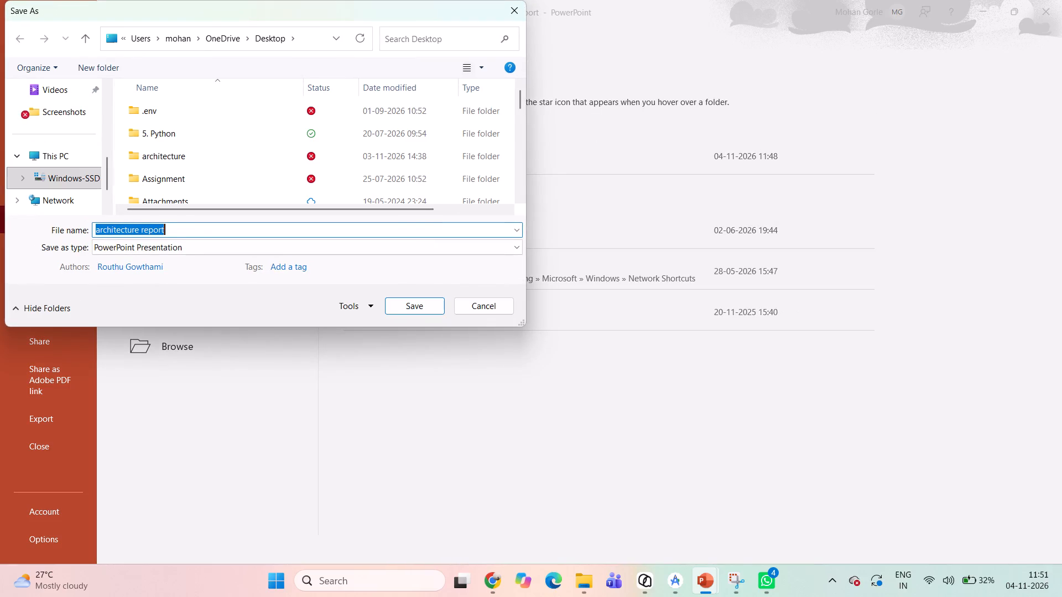
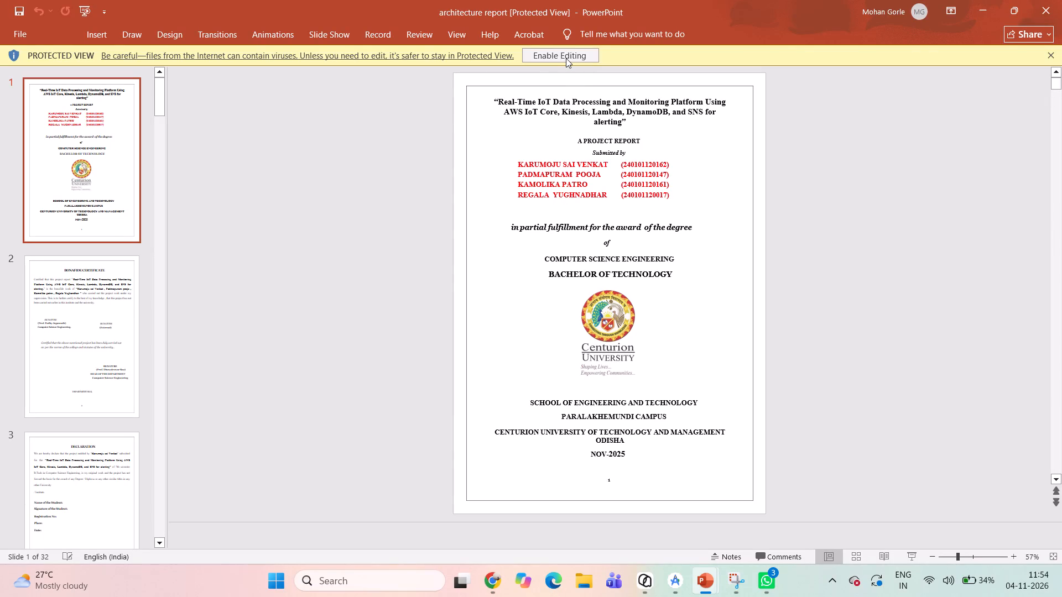
Enable editing for the architecture report presentation opened in Protected View.
{"action": "left_click", "coordinate": [566, 58]}
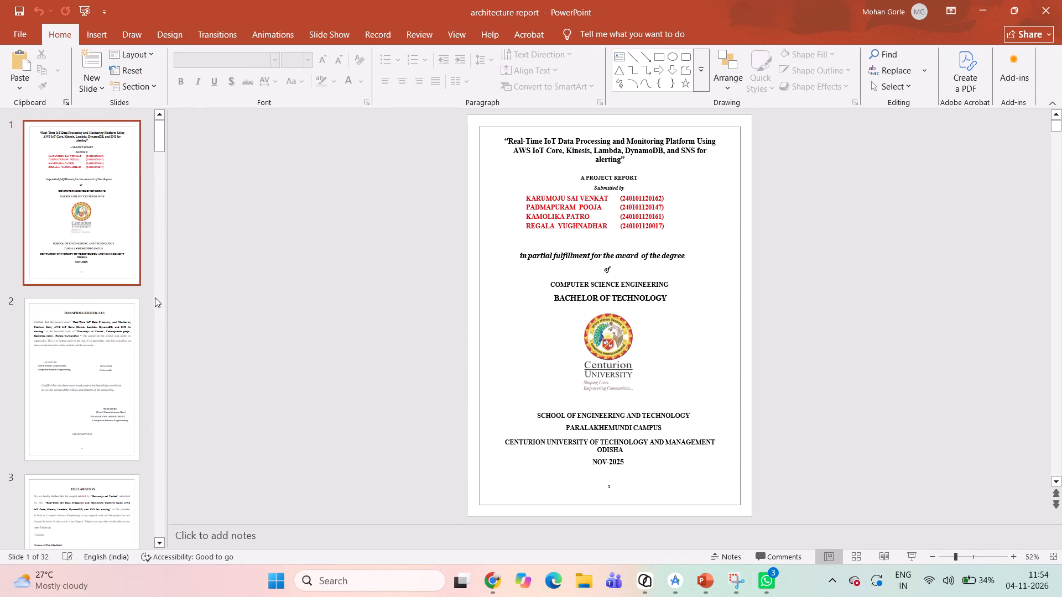
Look through the front-matter slides and examine the Table of content slide with its chapter titles and page numbers.
{"action": "key", "text": "Down"}
{"action": "key", "text": "Down"}
{"action": "key", "text": "Down"}
{"action": "key", "text": "Down"}
{"action": "key", "text": "Down"}
{"action": "key", "text": "Down"}
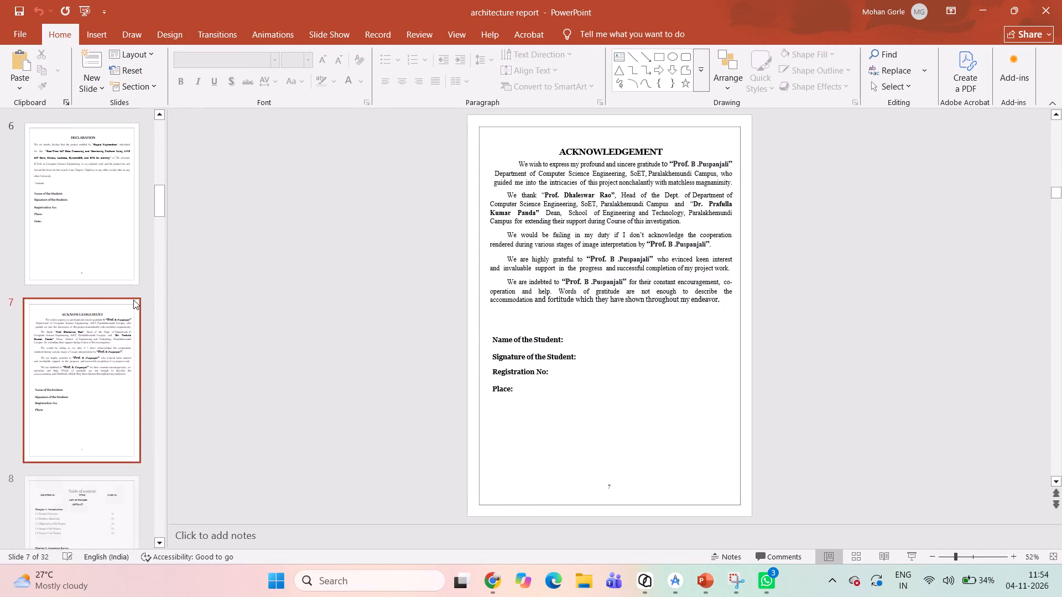
{"action": "key", "text": "Down"}
{"action": "key", "text": "Down"}
{"action": "key", "text": "Up"}
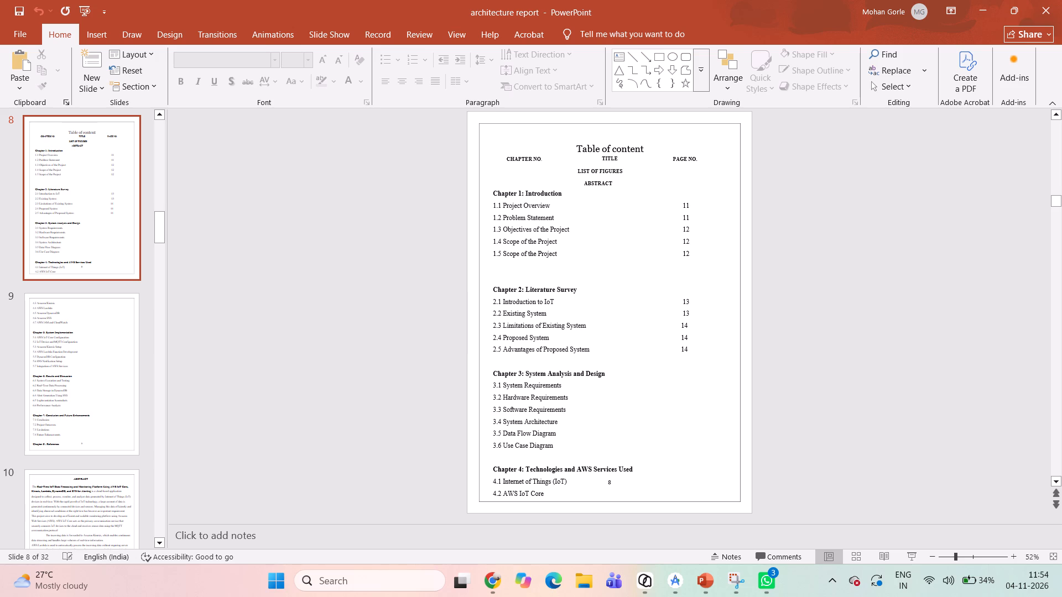
Look through the opening slides, from the title page through the certificate, declarations and acknowledgement to the table of contents.
{"action": "key", "text": "Up"}
{"action": "key", "text": "Up"}
{"action": "key", "text": "Up"}
{"action": "key", "text": "Up"}
{"action": "key", "text": "Up"}
{"action": "key", "text": "Up"}
{"action": "key", "text": "Up"}
{"action": "key", "text": "Up"}
{"action": "key", "text": "Up"}
{"action": "key", "text": "Up"}
{"action": "key", "text": "Up"}
{"action": "key", "text": "Up"}
{"action": "key", "text": "Up"}
{"action": "key", "text": "Up"}
{"action": "key", "text": "Up"}
{"action": "key", "text": "Up"}
{"action": "key", "text": "Up"}
{"action": "key", "text": "Up"}
{"action": "key", "text": "Up"}
{"action": "key", "text": "Up"}
{"action": "key", "text": "Down"}
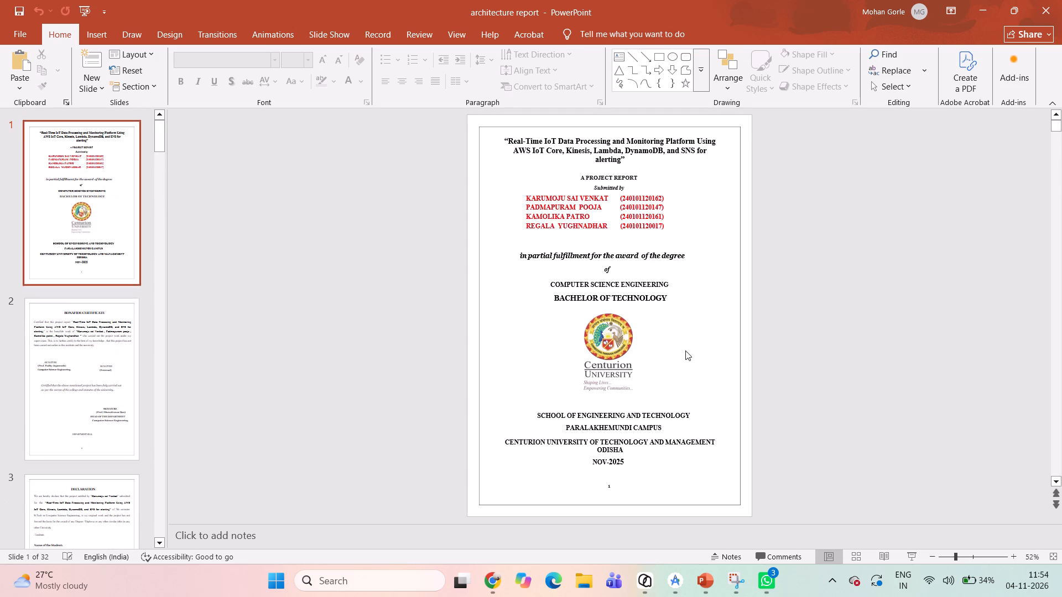
{"action": "key", "text": "Down"}
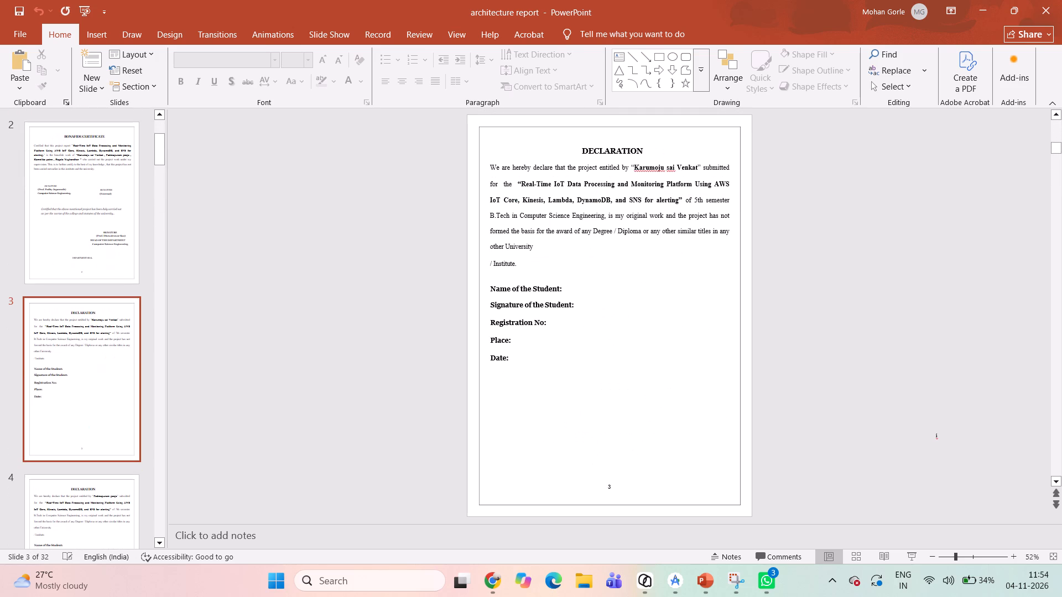
{"action": "key", "text": "Down"}
{"action": "key", "text": "Down"}
{"action": "key", "text": "Down"}
{"action": "key", "text": "Down"}
{"action": "key", "text": "Down"}
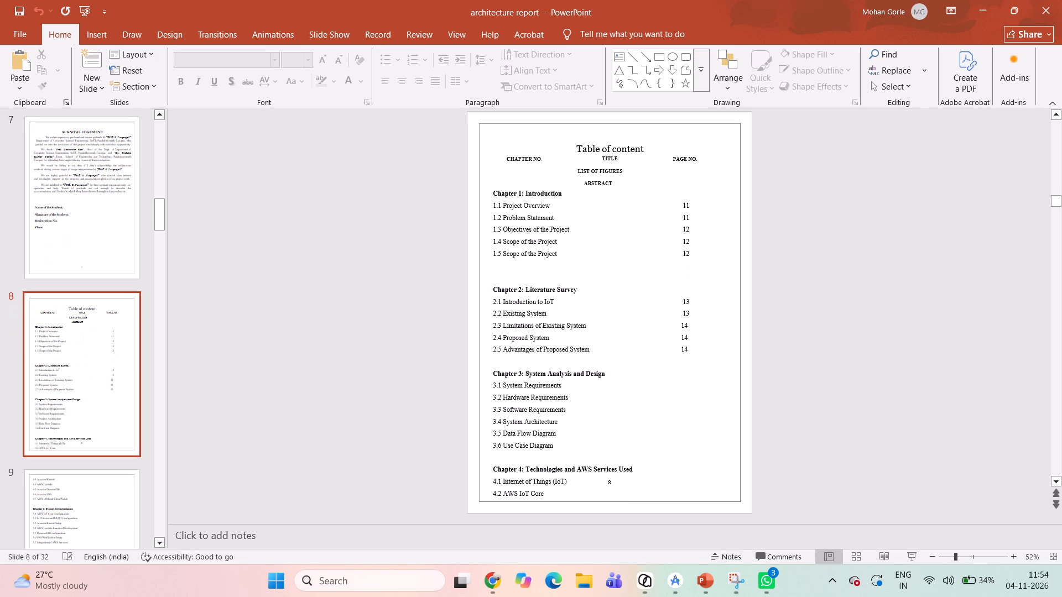
{"action": "key", "text": "Left"}
{"action": "key", "text": "Left"}
{"action": "key", "text": "Left"}
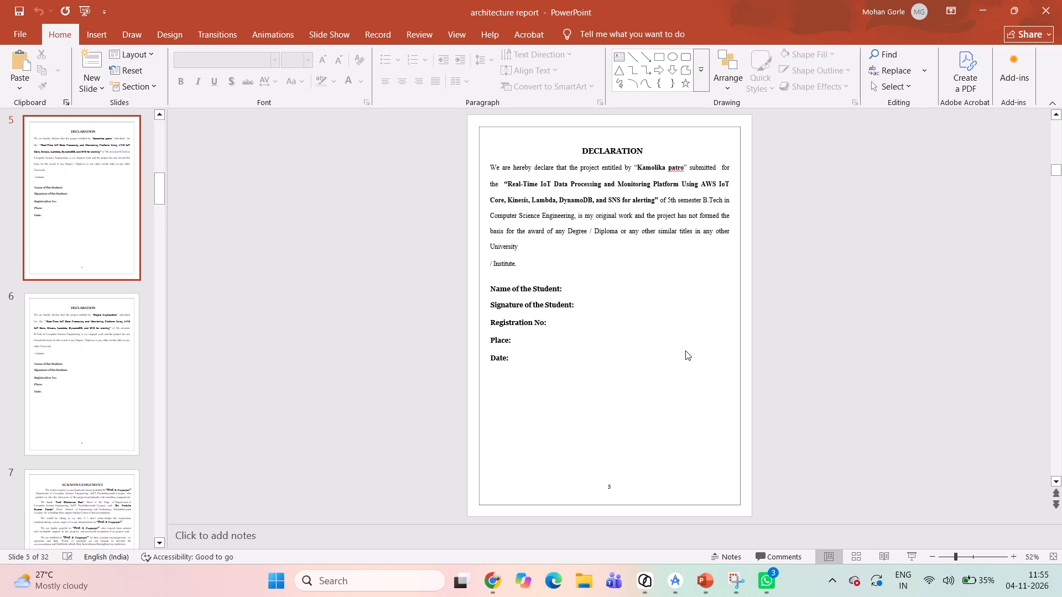
{"action": "key", "text": "Down"}
{"action": "key", "text": "Down"}
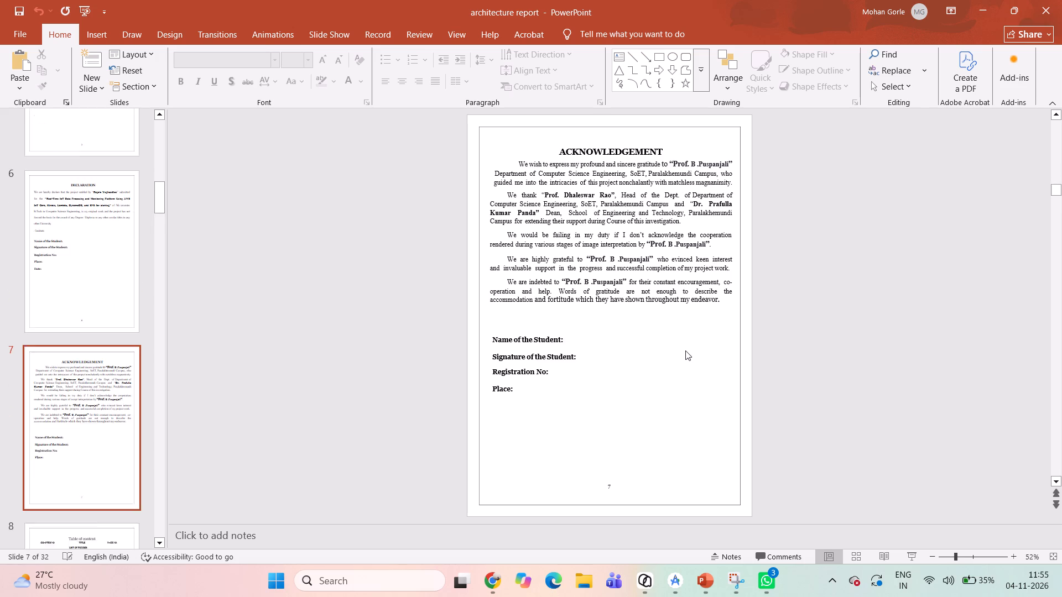
{"action": "key", "text": "Down"}
{"action": "key", "text": "Down"}
{"action": "key", "text": "Up"}
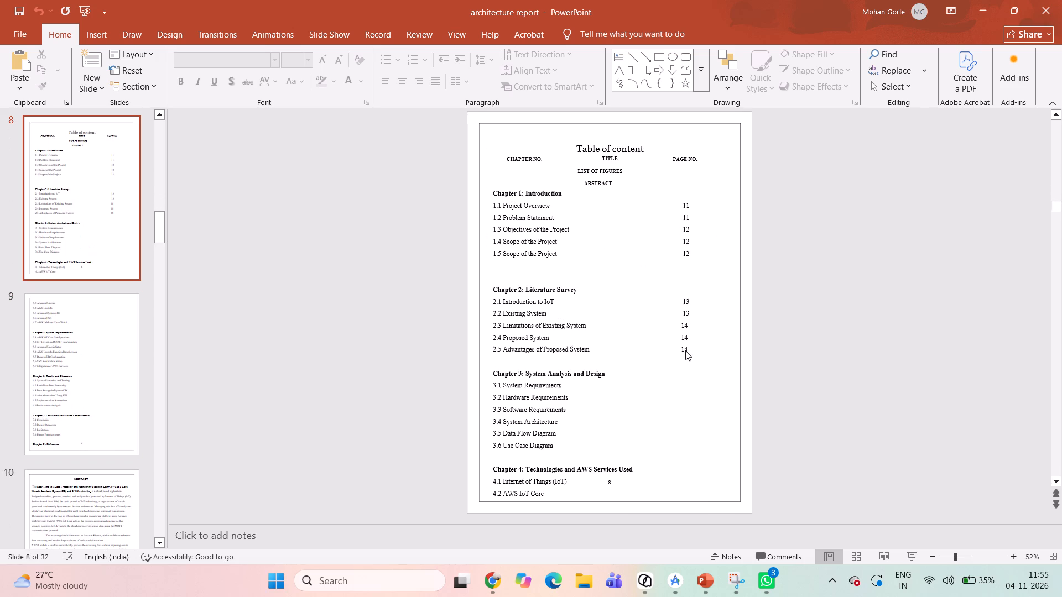
Move the slide number on the table of contents slide slightly down, level with the 4.2 AWS IoT Core line.
{"action": "left_click", "coordinate": [611, 485]}
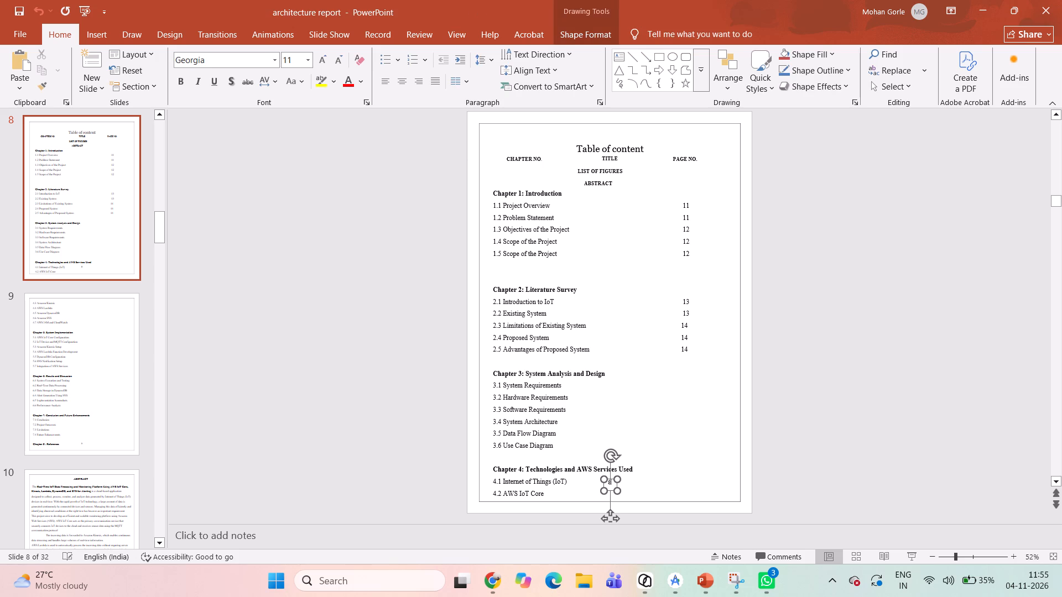
{"action": "left_click", "coordinate": [613, 493]}
{"action": "key", "text": "Down"}
{"action": "key", "text": "Down"}
{"action": "key", "text": "Down"}
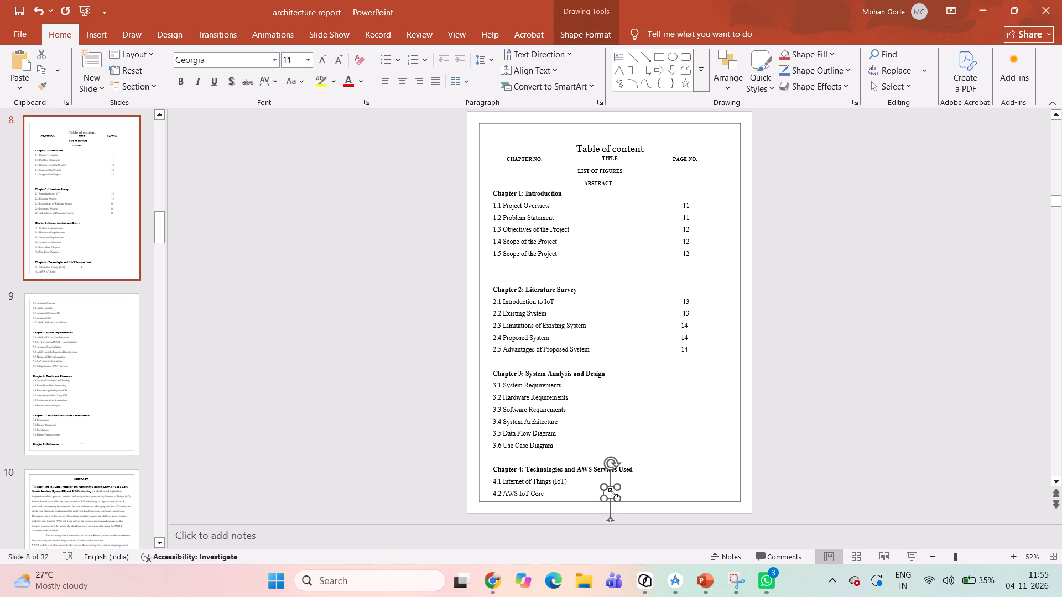
{"action": "key", "text": "Down"}
{"action": "key", "text": "Down"}
{"action": "left_click", "coordinate": [392, 394]}
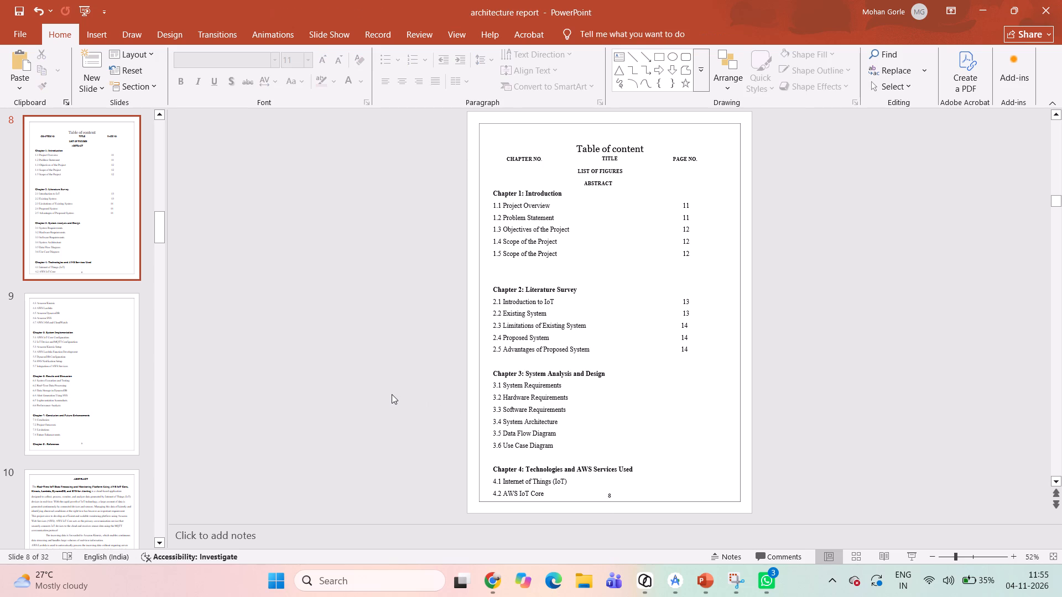
Add spacing after 3.1 System Requirements in the table of contents, out to the page number column.
{"action": "left_click", "coordinate": [589, 385]}
{"action": "key", "text": "Tab"}
{"action": "key", "text": "Tab"}
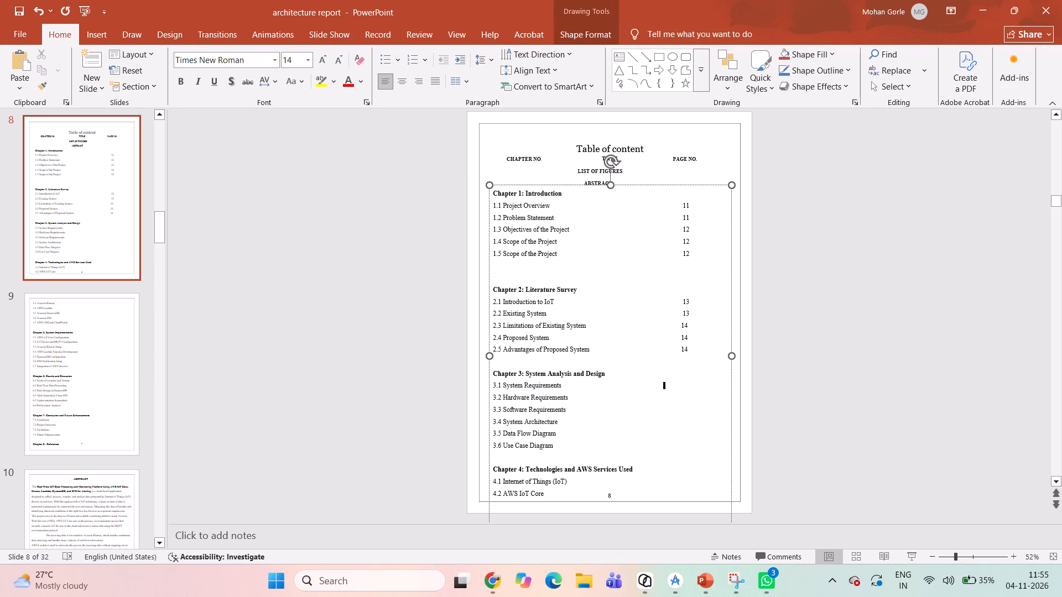
{"action": "key", "text": "space"}
{"action": "key", "text": "space"}
{"action": "key", "text": "space"}
{"action": "key", "text": "space"}
{"action": "key", "text": "space"}
{"action": "key", "text": "space"}
{"action": "key", "text": "space"}
{"action": "key", "text": "space"}
{"action": "key", "text": "space"}
{"action": "key", "text": "space"}
Delete the slide containing 2.6 Comparison Between Existing and Proposed Systems.
{"action": "left_click", "coordinate": [38, 396]}
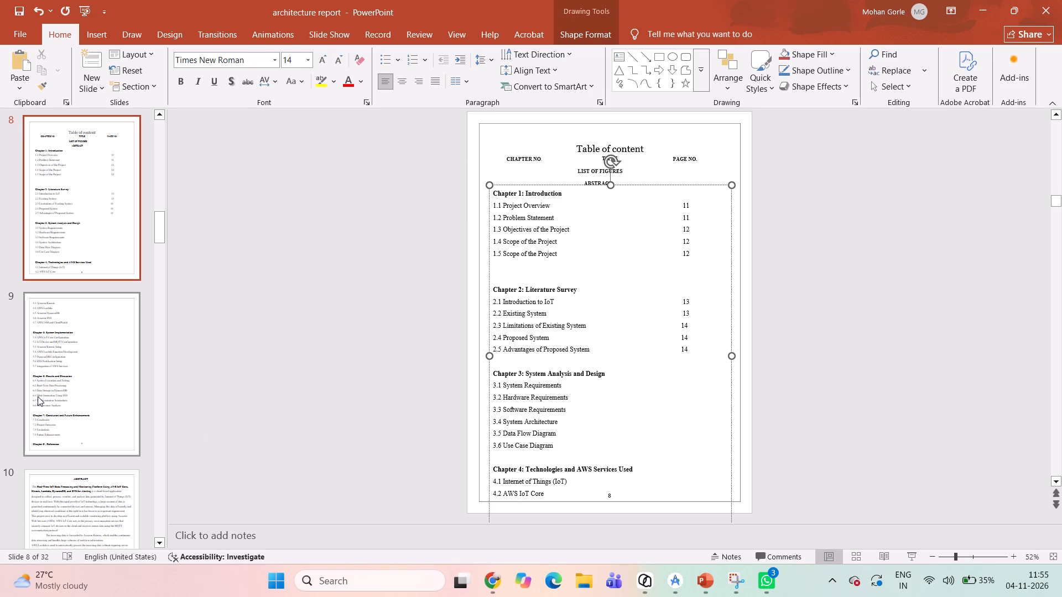
{"action": "key", "text": "Down"}
{"action": "key", "text": "Down"}
{"action": "key", "text": "Down"}
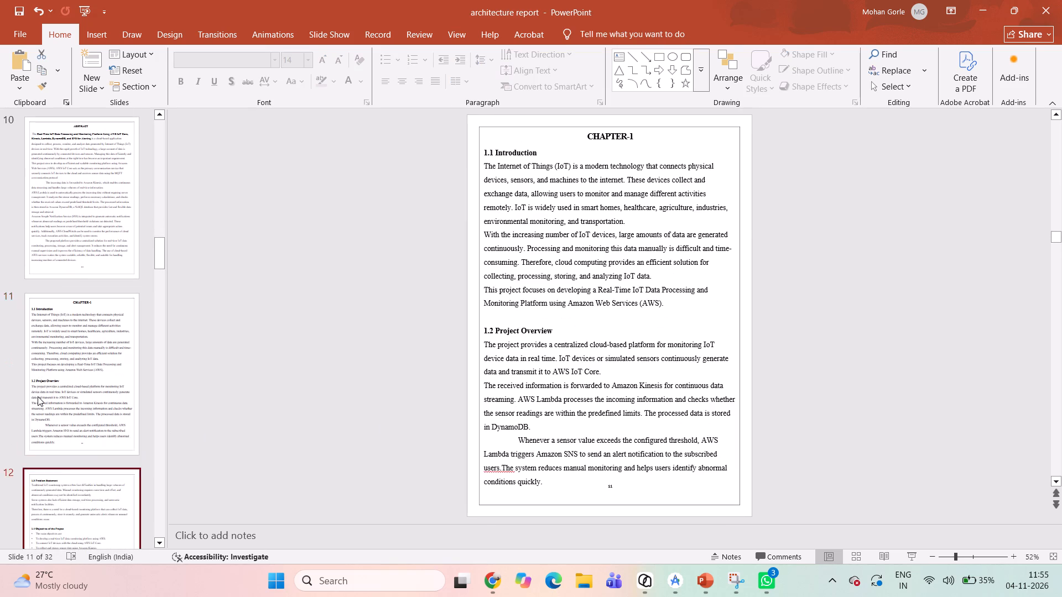
{"action": "key", "text": "Down"}
{"action": "key", "text": "Down"}
{"action": "key", "text": "Down"}
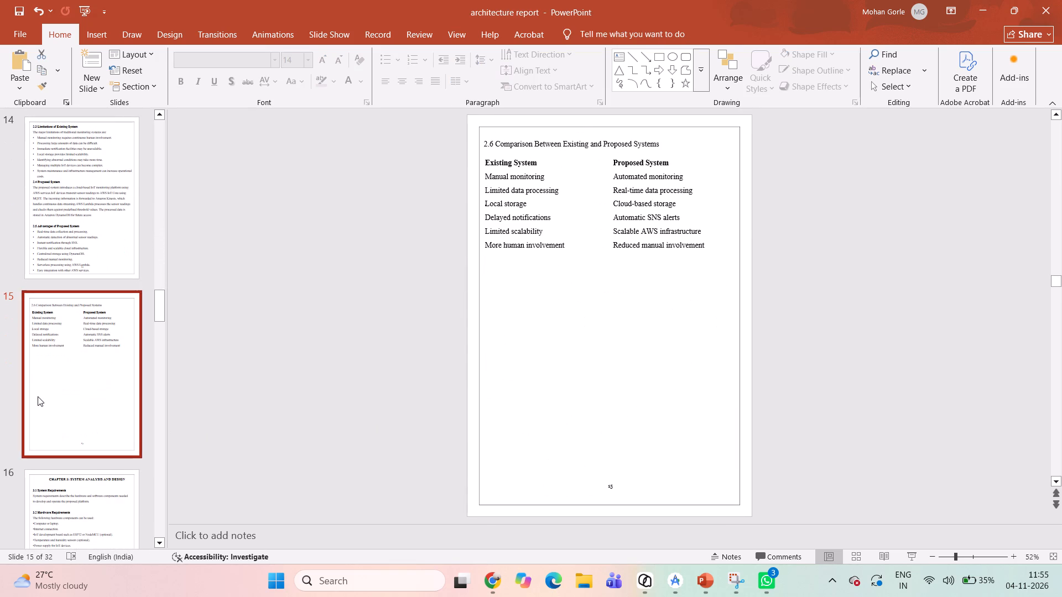
{"action": "left_click", "coordinate": [54, 399]}
{"action": "key", "text": "BackSpace"}
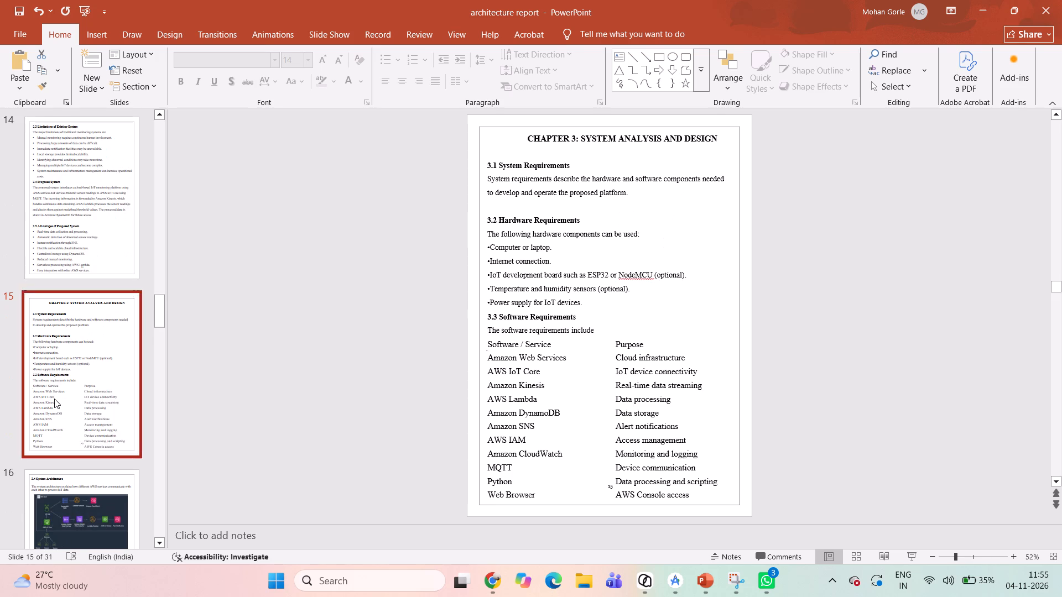
Review the slides of Chapters 1 to 3 for their page positions and return to the table of contents slide.
{"action": "key", "text": "Up"}
{"action": "key", "text": "Up"}
{"action": "key", "text": "Up"}
{"action": "key", "text": "Up"}
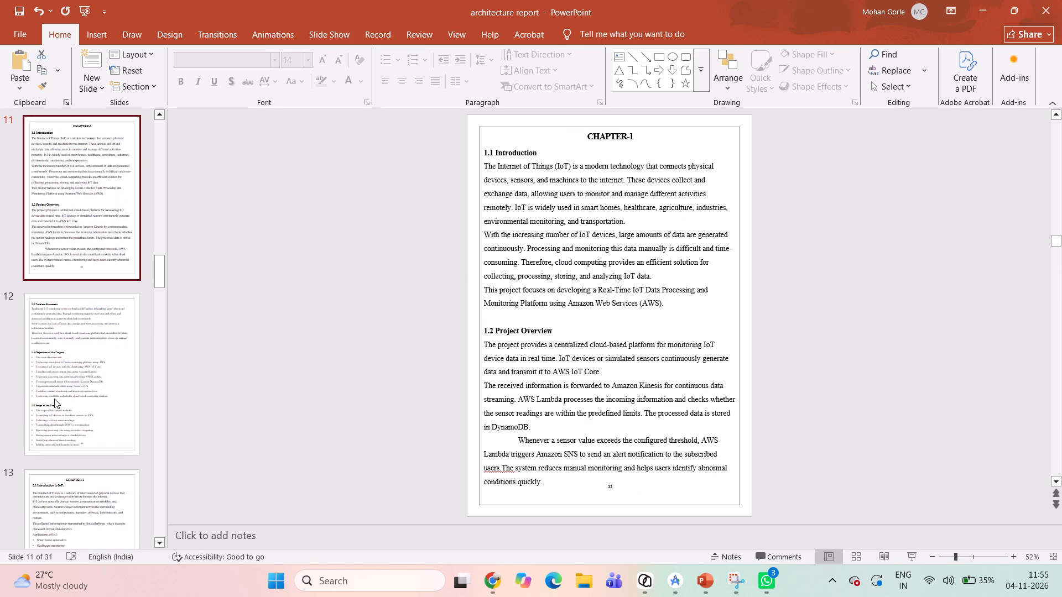
{"action": "key", "text": "Down"}
{"action": "key", "text": "Down"}
{"action": "key", "text": "Down"}
{"action": "key", "text": "Down"}
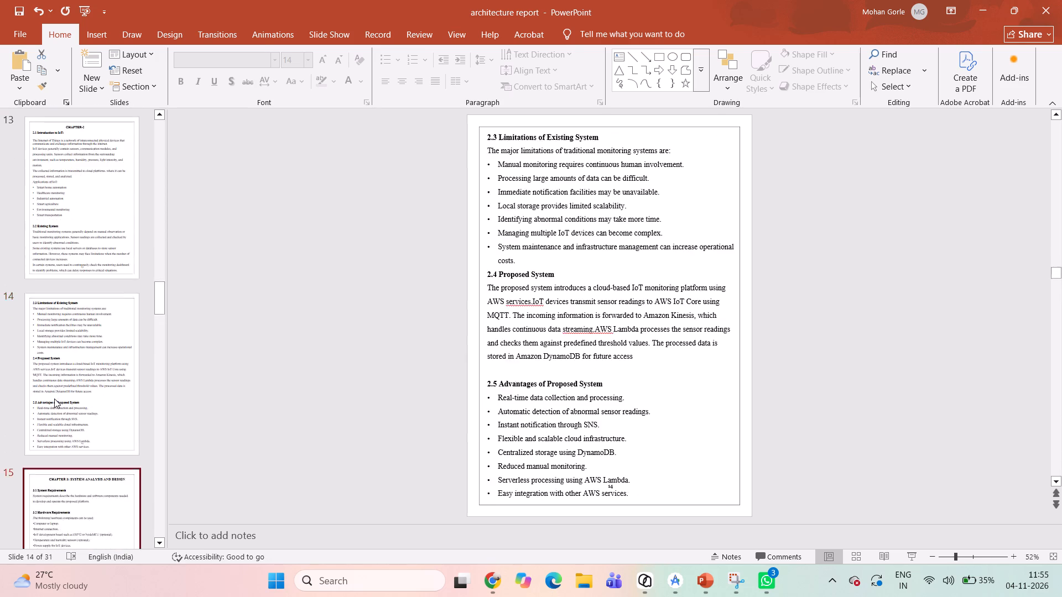
{"action": "key", "text": "Down"}
{"action": "key", "text": "Up"}
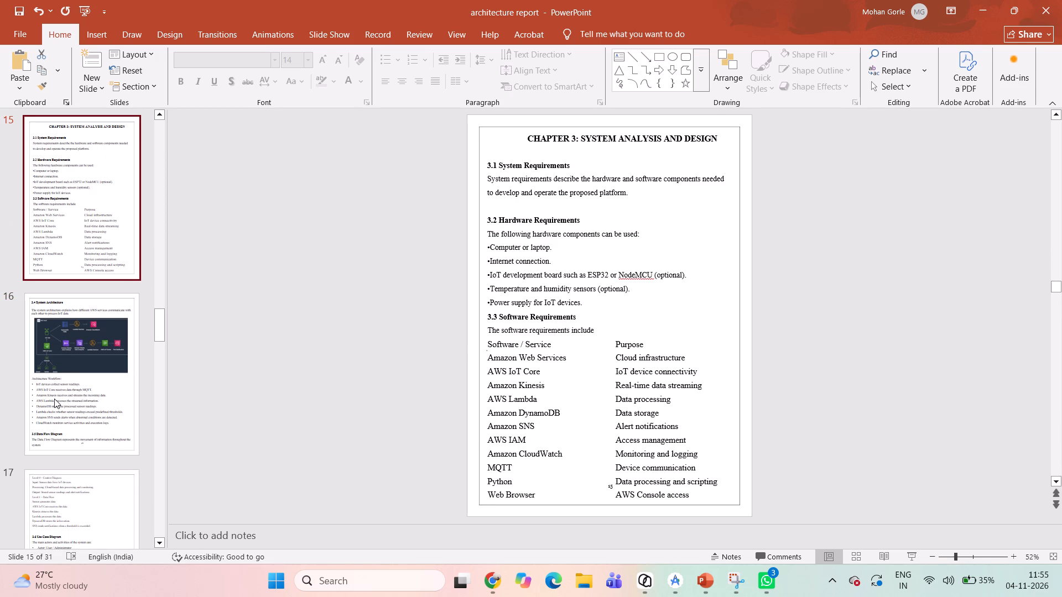
{"action": "key", "text": "Up"}
{"action": "key", "text": "Up"}
{"action": "key", "text": "Up"}
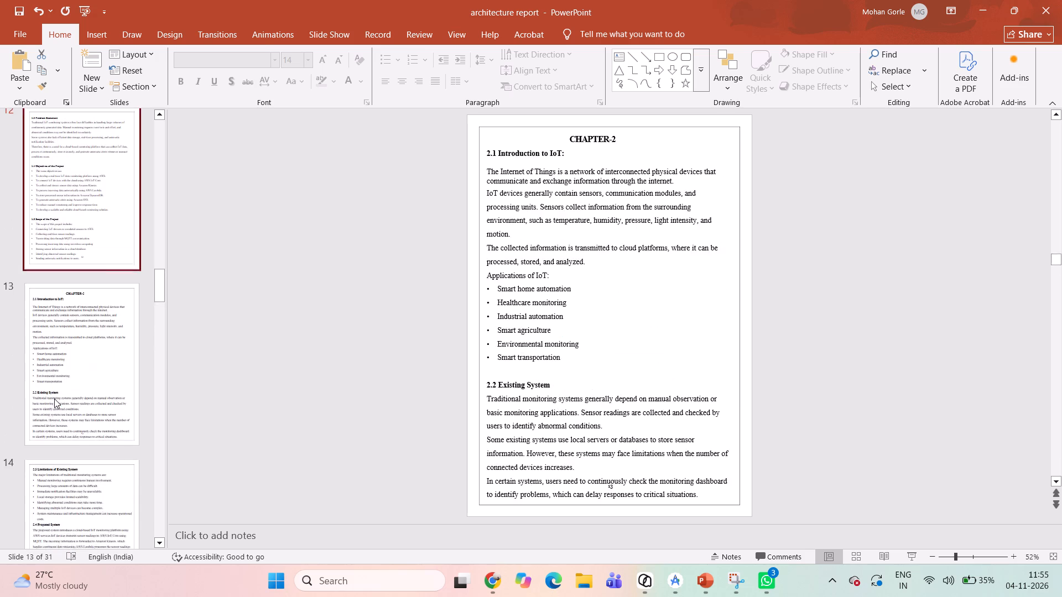
{"action": "key", "text": "Up"}
{"action": "key", "text": "Up"}
{"action": "key", "text": "Up"}
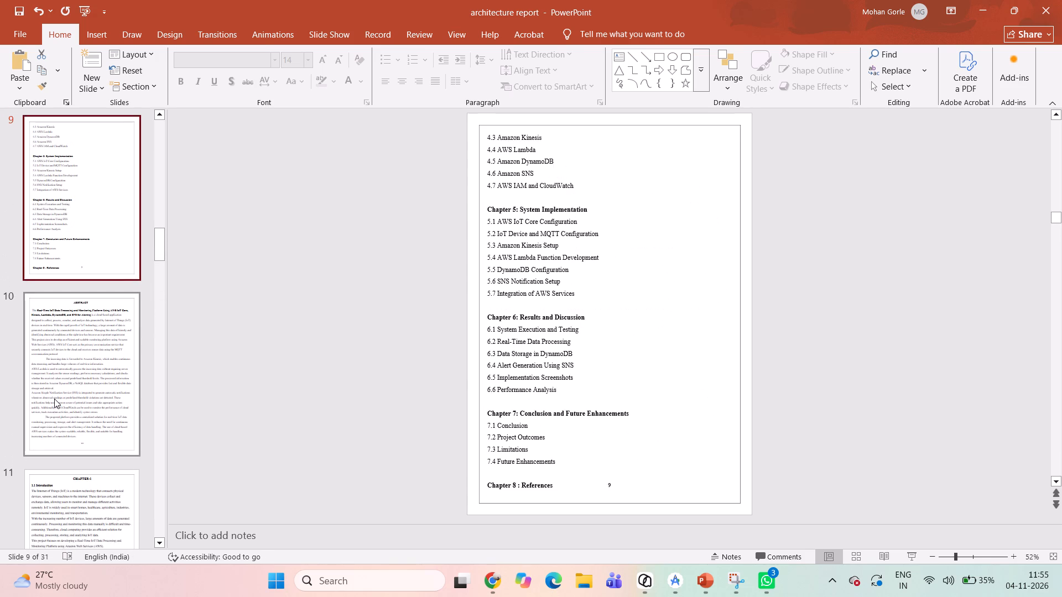
{"action": "key", "text": "Up"}
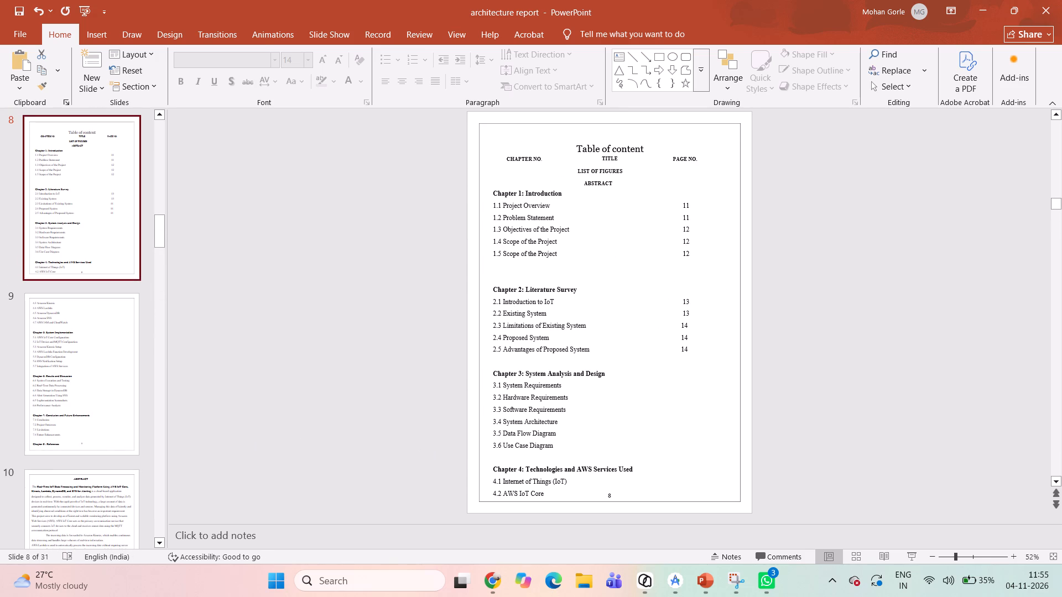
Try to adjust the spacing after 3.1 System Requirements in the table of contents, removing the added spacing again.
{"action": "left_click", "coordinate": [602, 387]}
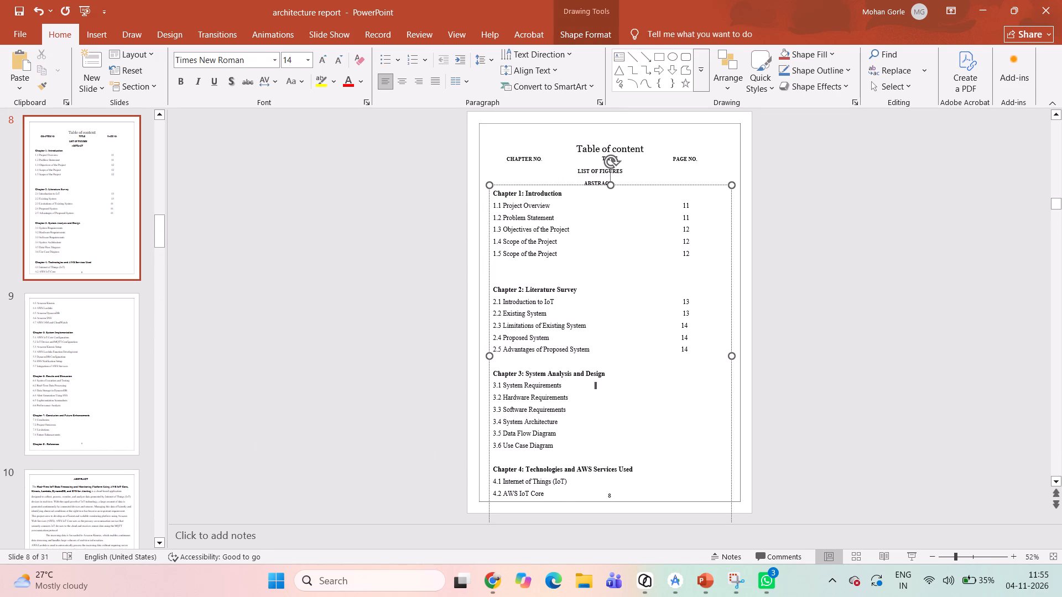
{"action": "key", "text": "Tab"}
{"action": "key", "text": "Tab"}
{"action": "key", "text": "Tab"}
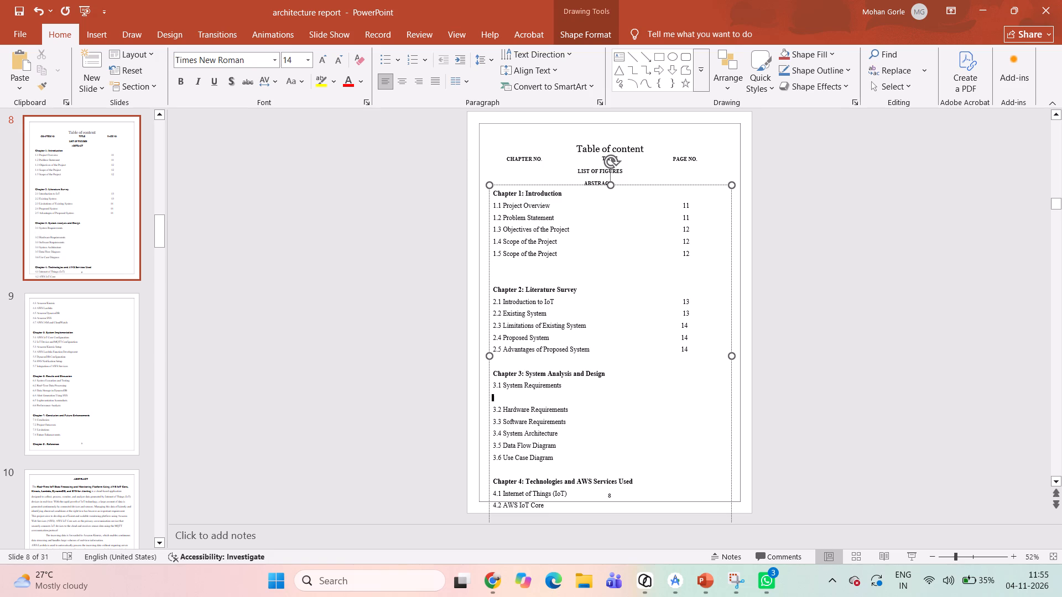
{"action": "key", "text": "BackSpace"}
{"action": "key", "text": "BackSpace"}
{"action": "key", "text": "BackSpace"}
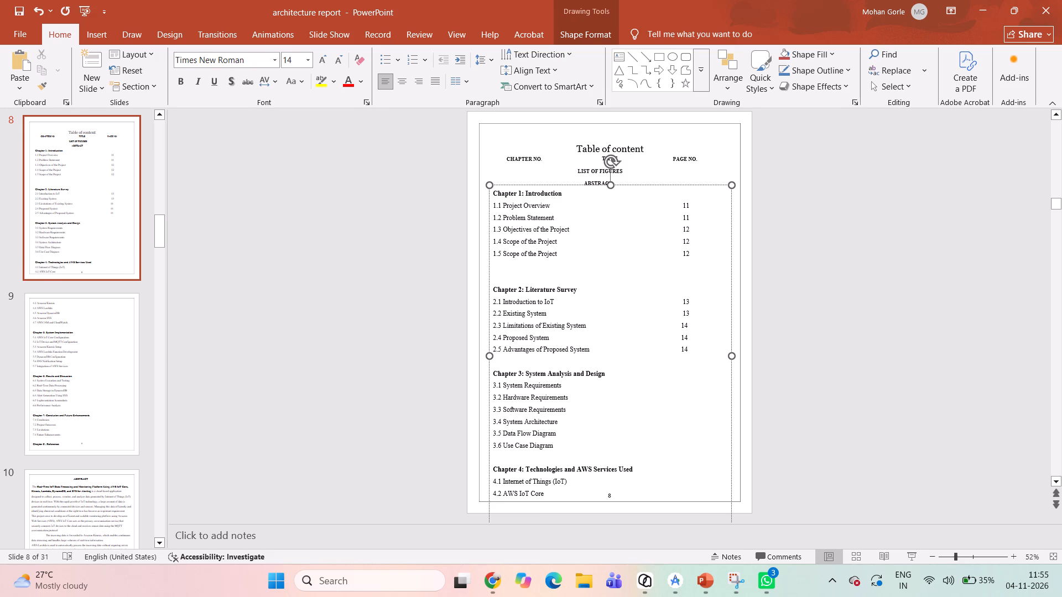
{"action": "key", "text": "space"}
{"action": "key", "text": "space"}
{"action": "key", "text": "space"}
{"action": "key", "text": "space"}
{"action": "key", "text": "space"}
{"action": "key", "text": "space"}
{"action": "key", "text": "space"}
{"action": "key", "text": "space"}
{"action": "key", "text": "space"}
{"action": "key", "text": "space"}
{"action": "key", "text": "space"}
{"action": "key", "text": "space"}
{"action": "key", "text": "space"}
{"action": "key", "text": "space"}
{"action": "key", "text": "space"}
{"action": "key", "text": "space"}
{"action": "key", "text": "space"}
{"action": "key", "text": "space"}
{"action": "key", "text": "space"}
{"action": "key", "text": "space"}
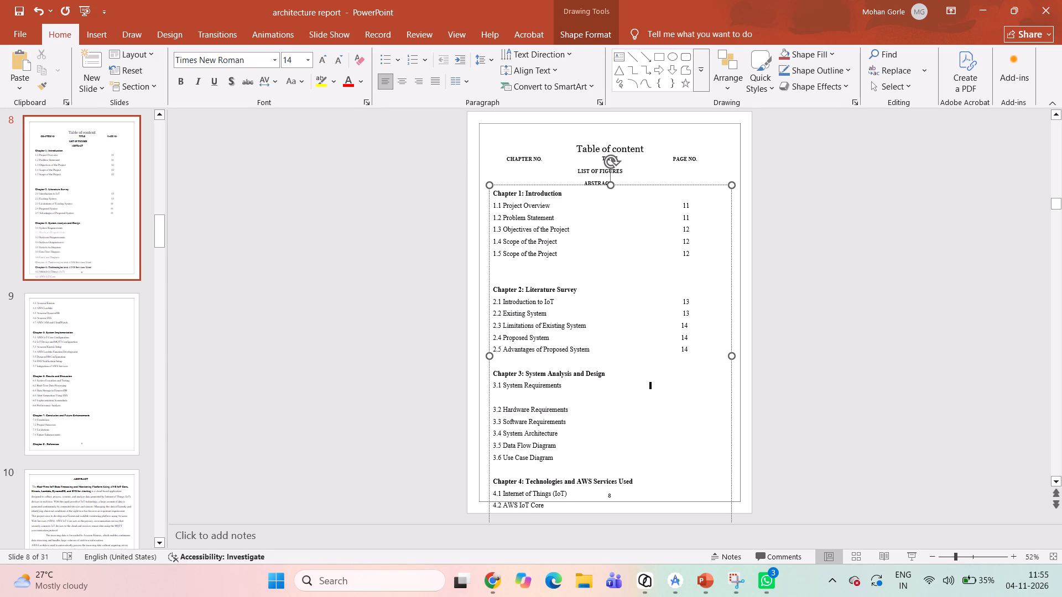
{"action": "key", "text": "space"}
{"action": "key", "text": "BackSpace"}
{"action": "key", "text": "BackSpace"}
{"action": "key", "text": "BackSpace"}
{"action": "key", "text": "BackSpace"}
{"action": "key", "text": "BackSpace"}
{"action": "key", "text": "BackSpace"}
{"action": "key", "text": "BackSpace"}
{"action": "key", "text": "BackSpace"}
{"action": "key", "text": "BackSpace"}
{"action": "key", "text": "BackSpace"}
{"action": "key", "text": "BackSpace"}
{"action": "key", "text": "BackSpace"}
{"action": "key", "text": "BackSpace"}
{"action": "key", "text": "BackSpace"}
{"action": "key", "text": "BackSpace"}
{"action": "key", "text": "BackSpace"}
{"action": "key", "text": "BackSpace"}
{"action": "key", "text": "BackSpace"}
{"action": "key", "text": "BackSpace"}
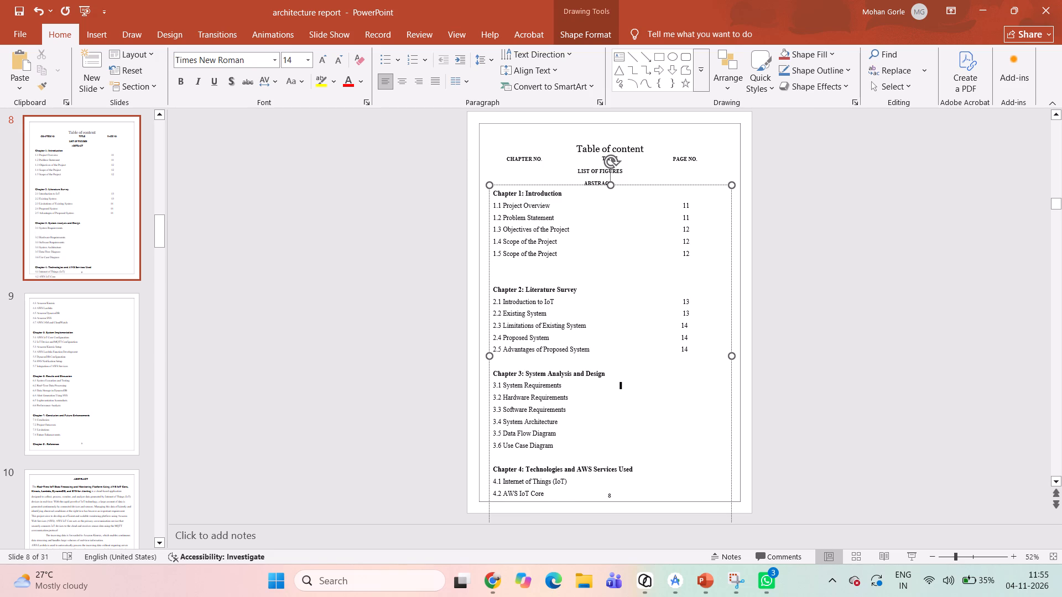
Add page number 15 for 3.2 Hardware Requirements in the table of contents, spaced out to the page number column.
{"action": "left_click", "coordinate": [591, 397]}
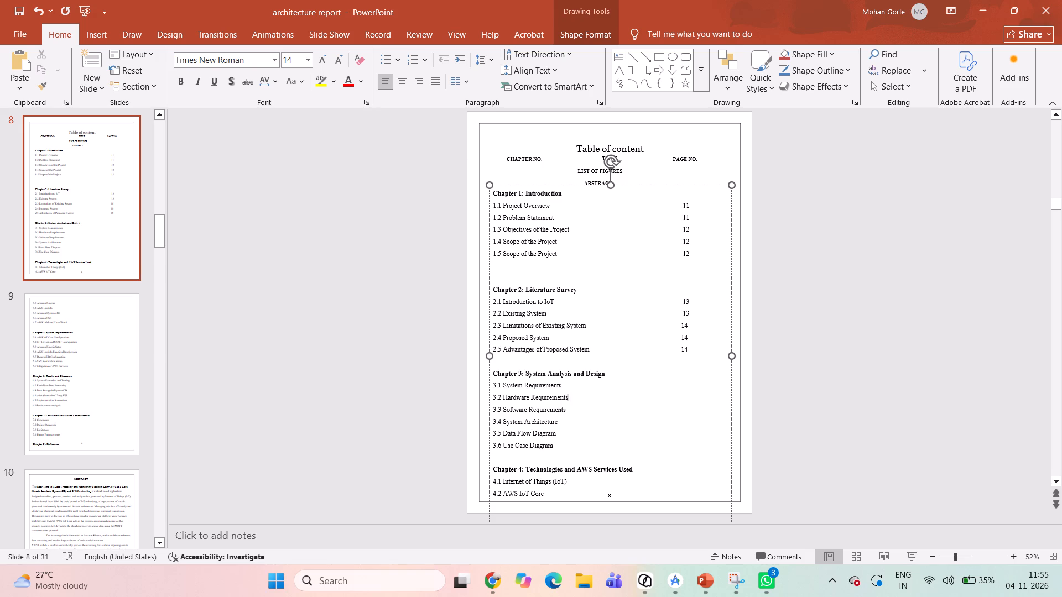
{"action": "key", "text": "Tab"}
{"action": "key", "text": "Tab"}
{"action": "key", "text": "Tab"}
{"action": "key", "text": "Tab"}
{"action": "key", "text": "BackSpace"}
{"action": "key", "text": "space"}
{"action": "key", "text": "space"}
{"action": "key", "text": "space"}
{"action": "key", "text": "space"}
{"action": "key", "text": "space"}
{"action": "key", "text": "space"}
{"action": "key", "text": "space"}
{"action": "key", "text": "space"}
{"action": "key", "text": "space"}
{"action": "key", "text": "space"}
{"action": "key", "text": "space"}
{"action": "type", "text": "15"}
Add page number 15 for 3.3 Software Requirements in the table of contents, spaced out to the page number column.
{"action": "left_click", "coordinate": [571, 411]}
{"action": "key", "text": "Tab"}
{"action": "key", "text": "Tab"}
{"action": "key", "text": "Tab"}
{"action": "key", "text": "space"}
{"action": "key", "text": "space"}
{"action": "key", "text": "space"}
{"action": "key", "text": "space"}
{"action": "key", "text": "space"}
{"action": "key", "text": "space"}
{"action": "key", "text": "space"}
{"action": "key", "text": "space"}
{"action": "key", "text": "space"}
{"action": "key", "text": "space"}
{"action": "key", "text": "space"}
{"action": "type", "text": "15"}
Add page number 16 for 3.4 System Architecture in the table of contents, spaced out to the page number column.
{"action": "key", "text": "Down"}
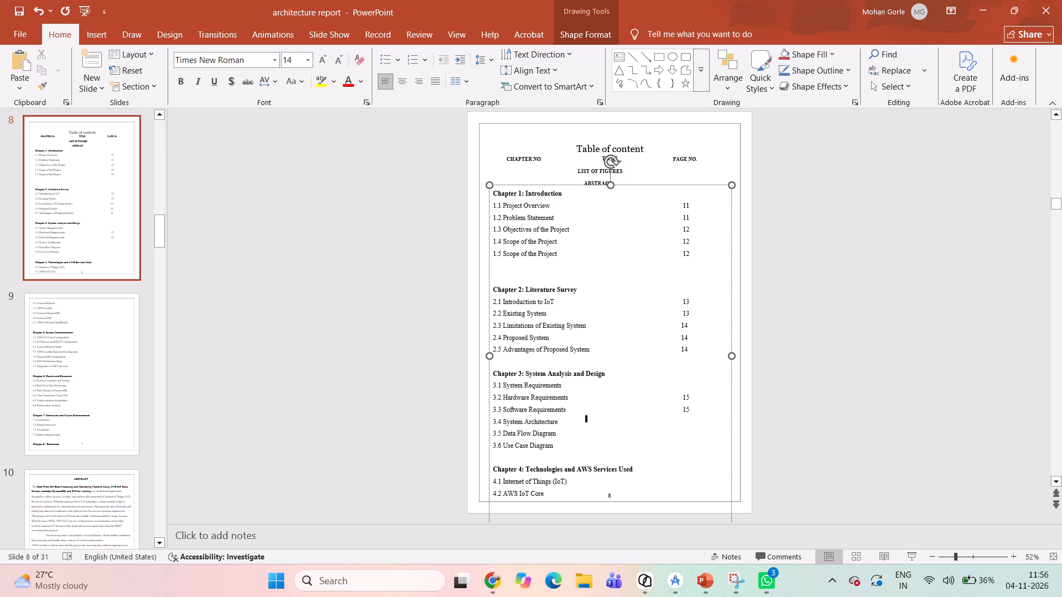
{"action": "key", "text": "Tab"}
{"action": "key", "text": "Tab"}
{"action": "key", "text": "Tab"}
{"action": "key", "text": "Tab"}
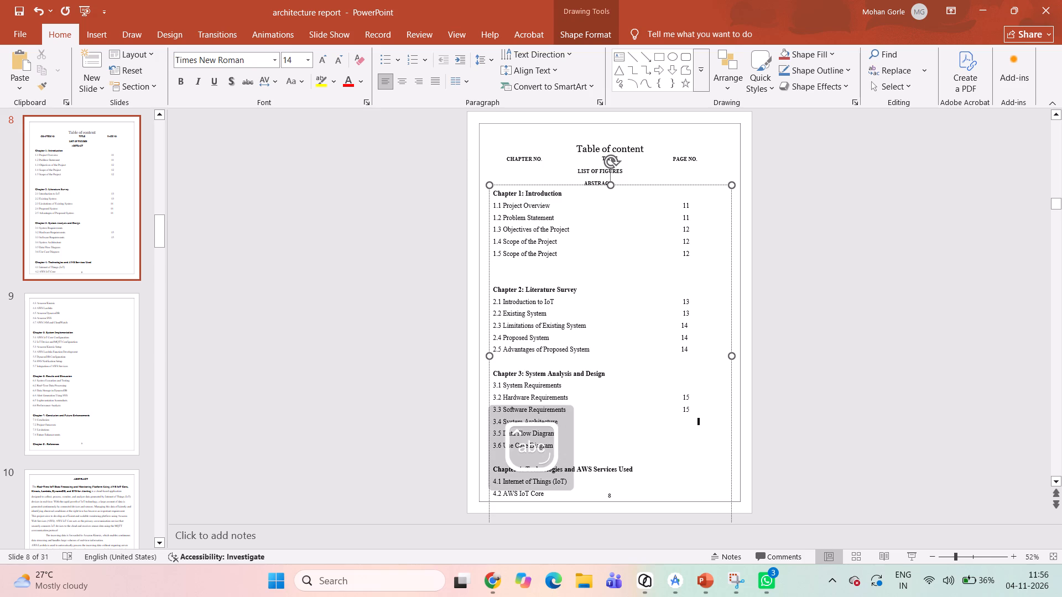
{"action": "key", "text": "BackSpace"}
{"action": "key", "text": "space"}
{"action": "key", "text": "space"}
{"action": "key", "text": "space"}
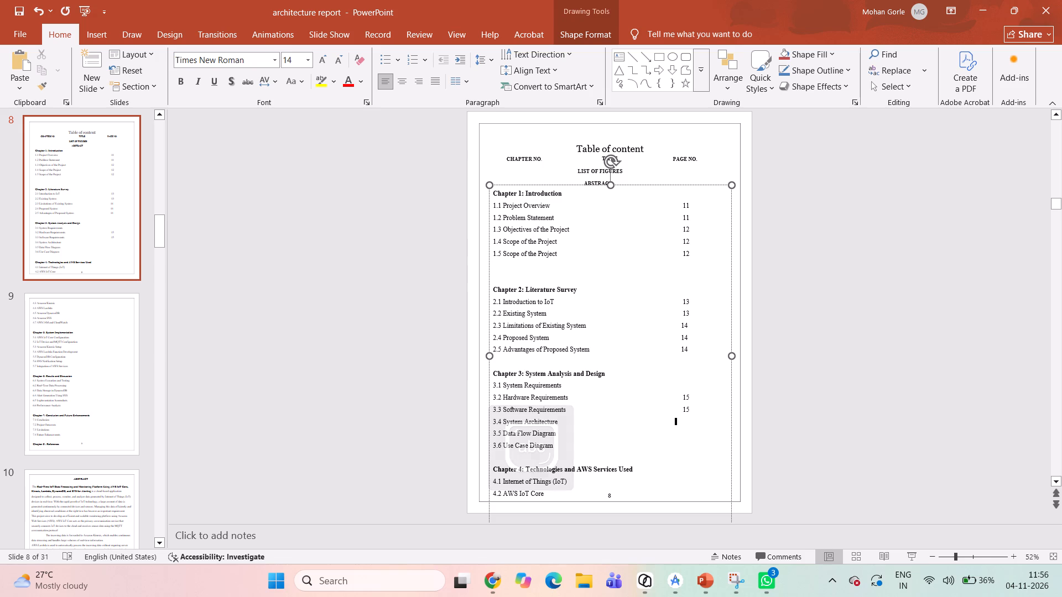
{"action": "key", "text": "space"}
{"action": "key", "text": "space"}
{"action": "key", "text": "space"}
{"action": "key", "text": "space"}
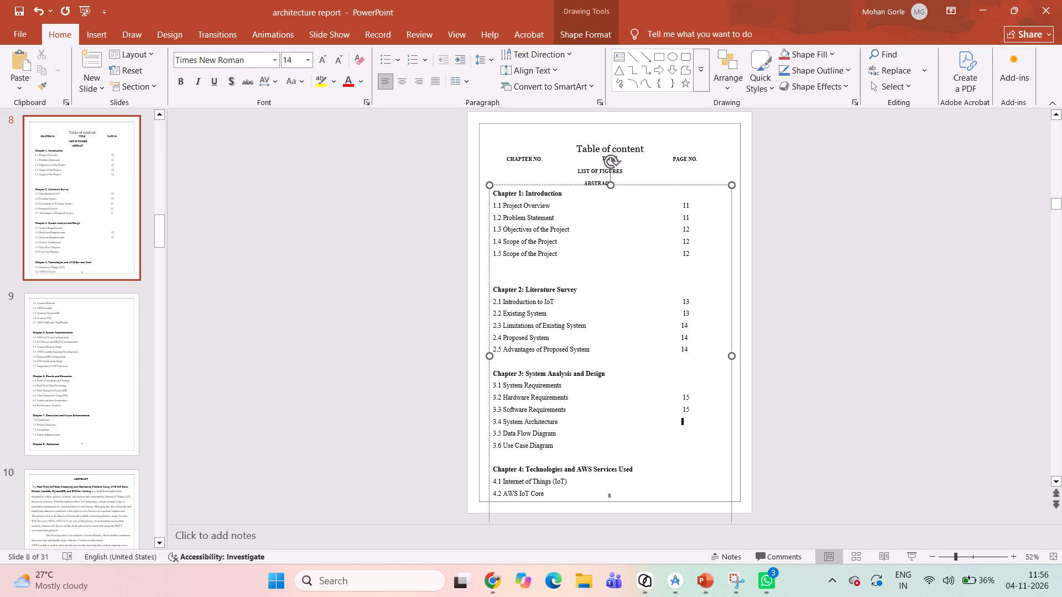
{"action": "key", "text": "space"}
{"action": "type", "text": "16"}
{"action": "key", "text": "Up"}
{"action": "key", "text": "Left"}
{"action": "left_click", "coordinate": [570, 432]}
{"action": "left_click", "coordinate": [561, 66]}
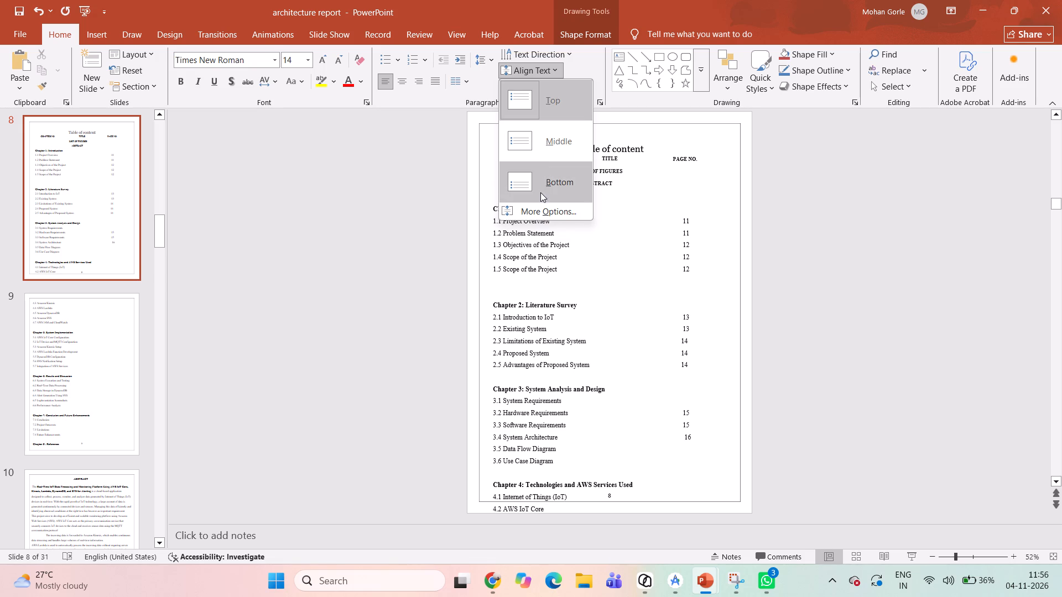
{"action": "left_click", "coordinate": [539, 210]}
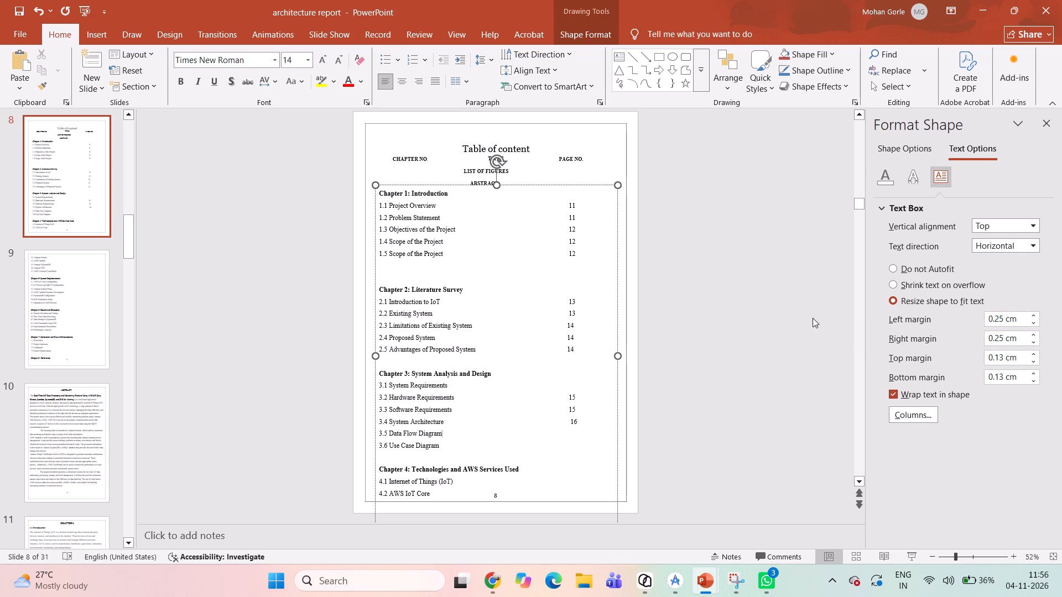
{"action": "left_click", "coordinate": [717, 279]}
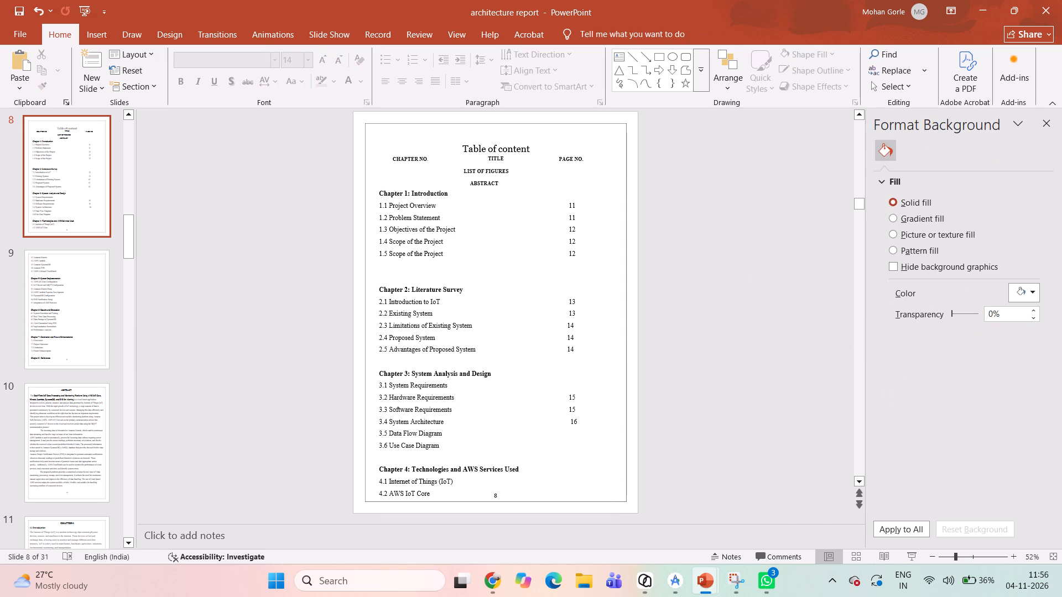
Add page number 16 for 3.5 Data Flow Diagram in the table of contents, spaced out to the page number column.
{"action": "left_click", "coordinate": [472, 437]}
{"action": "key", "text": "Tab"}
{"action": "key", "text": "Tab"}
{"action": "key", "text": "Tab"}
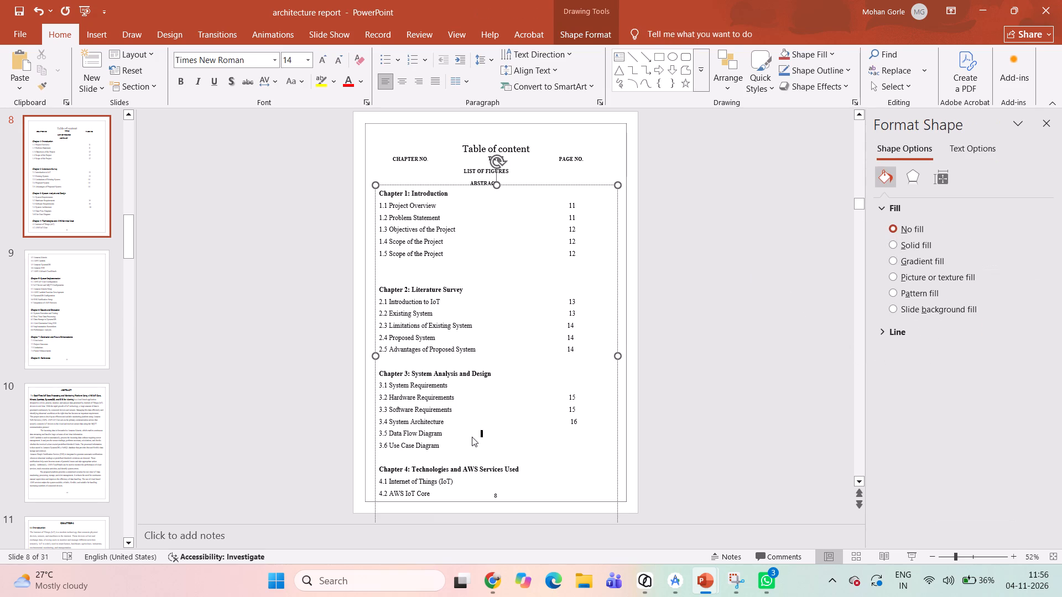
{"action": "key", "text": "Tab"}
{"action": "key", "text": "space"}
{"action": "key", "text": "space"}
{"action": "key", "text": "space"}
{"action": "key", "text": "space"}
{"action": "key", "text": "space"}
{"action": "key", "text": "space"}
{"action": "key", "text": "space"}
{"action": "key", "text": "space"}
{"action": "key", "text": "space"}
{"action": "key", "text": "space"}
{"action": "key", "text": "space"}
{"action": "type", "text": "16"}
Add page number 17 for 3.6 Use Case Diagram in the table of contents, spaced out to the page number column.
{"action": "left_click", "coordinate": [445, 446]}
{"action": "key", "text": "Tab"}
{"action": "key", "text": "Tab"}
{"action": "key", "text": "Tab"}
{"action": "key", "text": "Tab"}
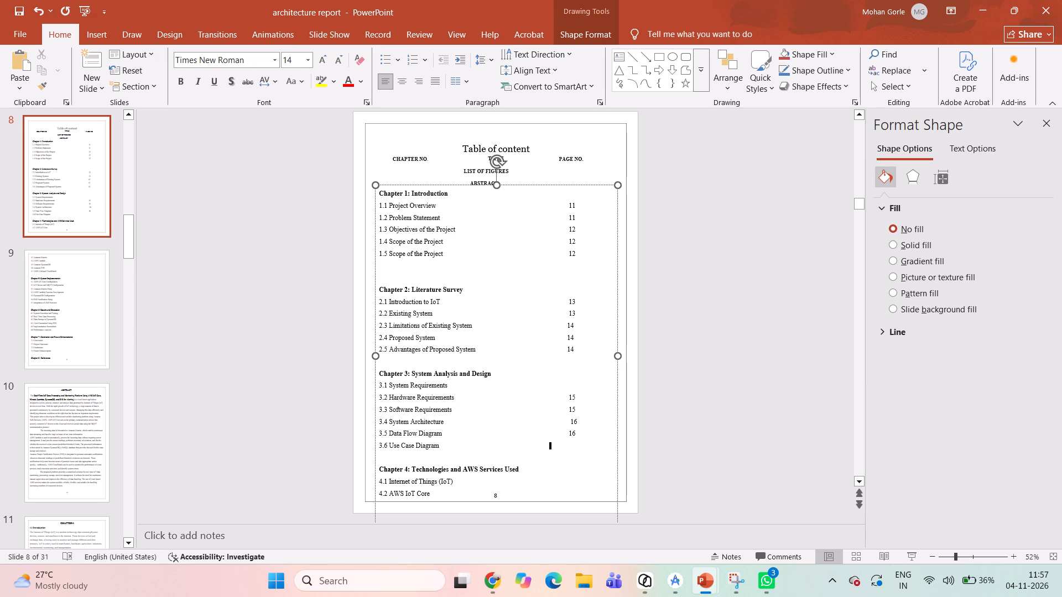
{"action": "key", "text": "space"}
{"action": "key", "text": "space"}
{"action": "key", "text": "space"}
{"action": "key", "text": "space"}
{"action": "key", "text": "space"}
{"action": "key", "text": "space"}
{"action": "key", "text": "space"}
{"action": "key", "text": "space"}
{"action": "key", "text": "space"}
{"action": "key", "text": "space"}
{"action": "key", "text": "space"}
{"action": "key", "text": "space"}
{"action": "key", "text": "1"}
{"action": "key", "text": "6"}
{"action": "key", "text": "BackSpace"}
{"action": "key", "text": "7"}
Add page number 18 for 4.1 Internet of Things (IoT) in the table of contents, spaced out to the page number column.
{"action": "left_click", "coordinate": [530, 476]}
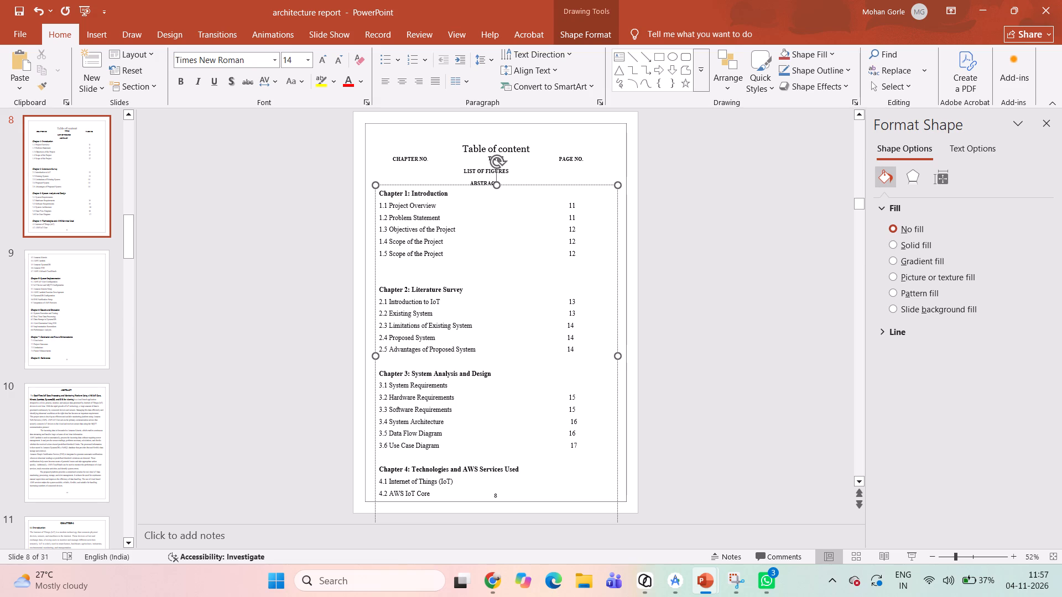
{"action": "key", "text": "Tab"}
{"action": "key", "text": "Tab"}
{"action": "key", "text": "Tab"}
{"action": "key", "text": "space"}
{"action": "key", "text": "space"}
{"action": "key", "text": "space"}
{"action": "key", "text": "space"}
{"action": "key", "text": "space"}
{"action": "key", "text": "space"}
{"action": "key", "text": "space"}
{"action": "key", "text": "space"}
{"action": "key", "text": "space"}
{"action": "key", "text": "space"}
{"action": "key", "text": "space"}
{"action": "type", "text": "18"}
Add page number 18 for 4.2 AWS IoT Core in the table of contents, spaced out to the page number column.
{"action": "key", "text": "Right"}
{"action": "key", "text": "Right"}
{"action": "key", "text": "Right"}
{"action": "key", "text": "Right"}
{"action": "key", "text": "Right"}
{"action": "key", "text": "Right"}
{"action": "key", "text": "Right"}
{"action": "key", "text": "Right"}
{"action": "key", "text": "Right"}
{"action": "key", "text": "Right"}
{"action": "key", "text": "Right"}
{"action": "key", "text": "Right"}
{"action": "key", "text": "Right"}
{"action": "key", "text": "Right"}
{"action": "key", "text": "Right"}
{"action": "key", "text": "Right"}
{"action": "key", "text": "Right"}
{"action": "key", "text": "Tab"}
{"action": "key", "text": "Tab"}
{"action": "key", "text": "Tab"}
{"action": "key", "text": "Tab"}
{"action": "key", "text": "Tab"}
{"action": "key", "text": "BackSpace"}
{"action": "key", "text": "space"}
{"action": "key", "text": "space"}
{"action": "key", "text": "space"}
{"action": "key", "text": "space"}
{"action": "key", "text": "space"}
{"action": "key", "text": "space"}
{"action": "key", "text": "space"}
{"action": "key", "text": "space"}
{"action": "key", "text": "space"}
{"action": "key", "text": "space"}
{"action": "key", "text": "space"}
{"action": "key", "text": "space"}
{"action": "type", "text": "18"}
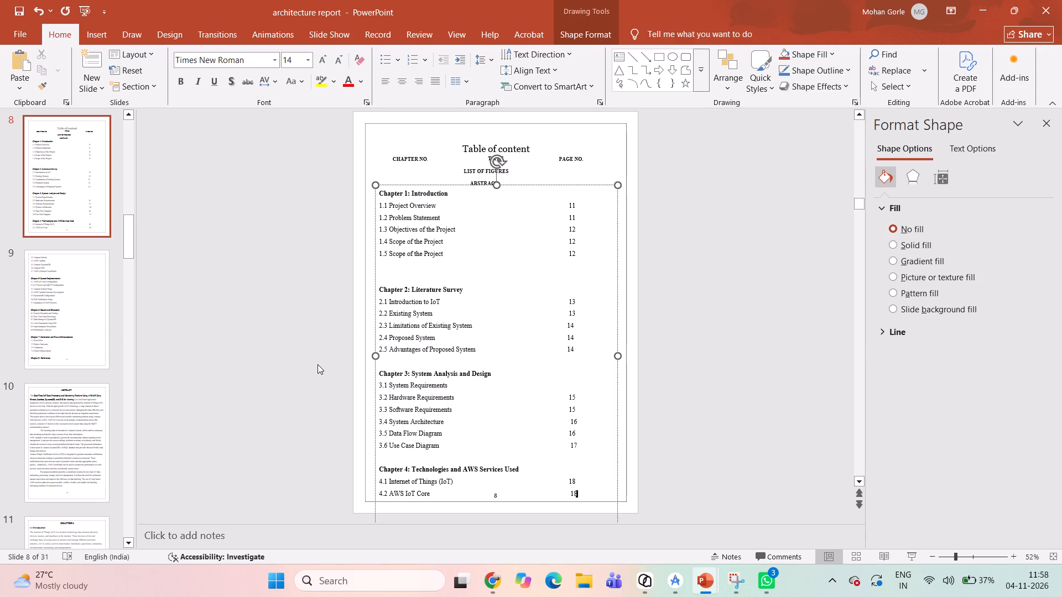
On slide 9, widen the table of contents text box to the slide's right edge to make room for page numbers.
{"action": "left_click", "coordinate": [317, 364]}
{"action": "key", "text": "Down"}
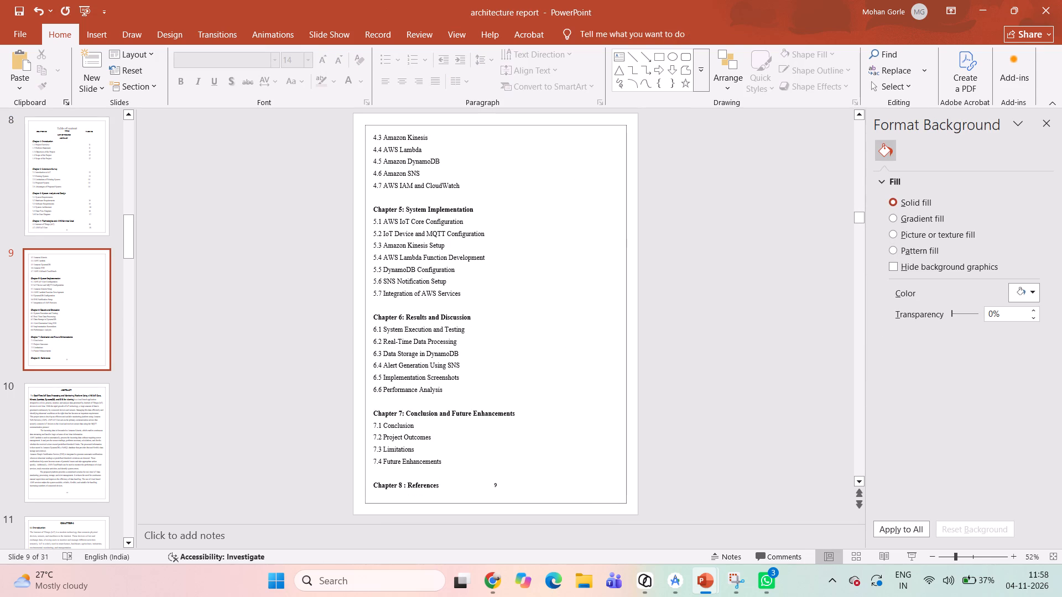
{"action": "left_click", "coordinate": [443, 133]}
{"action": "key", "text": "Tab"}
{"action": "key", "text": "Tab"}
{"action": "key", "text": "Tab"}
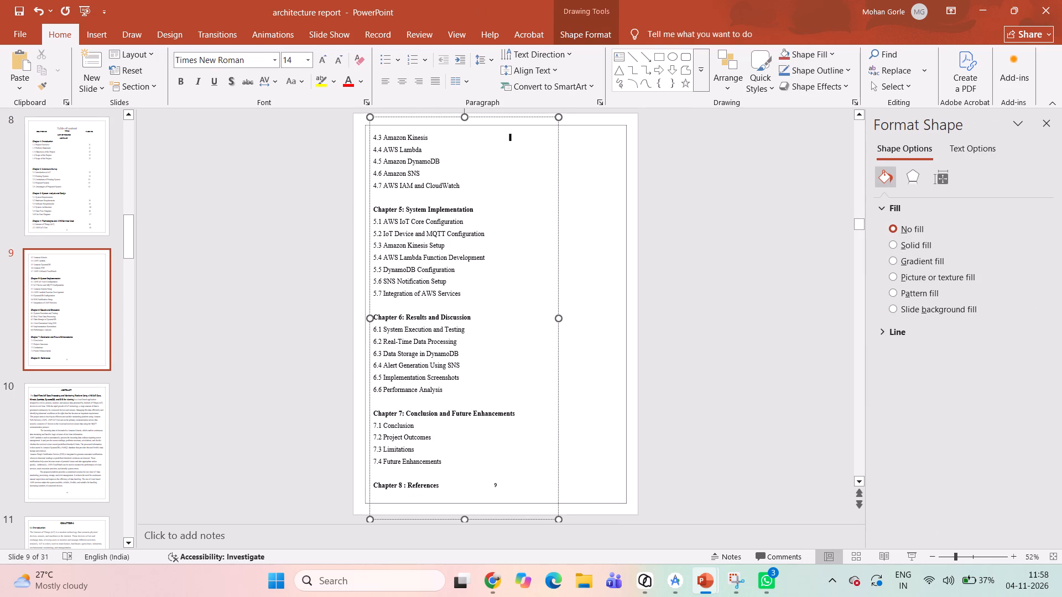
{"action": "key", "text": "Tab"}
{"action": "key", "text": "Tab"}
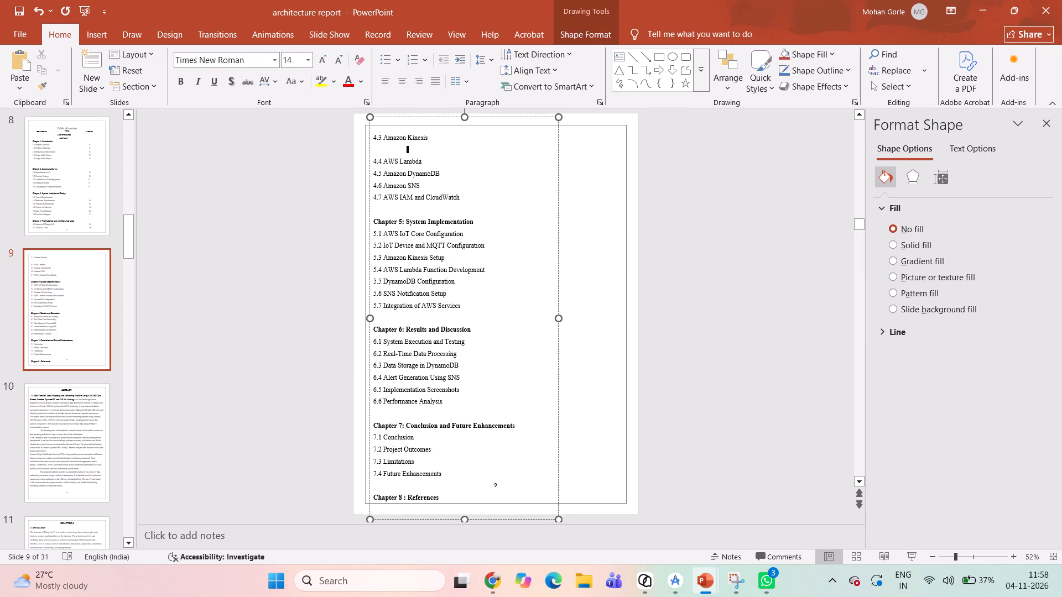
{"action": "key", "text": "BackSpace"}
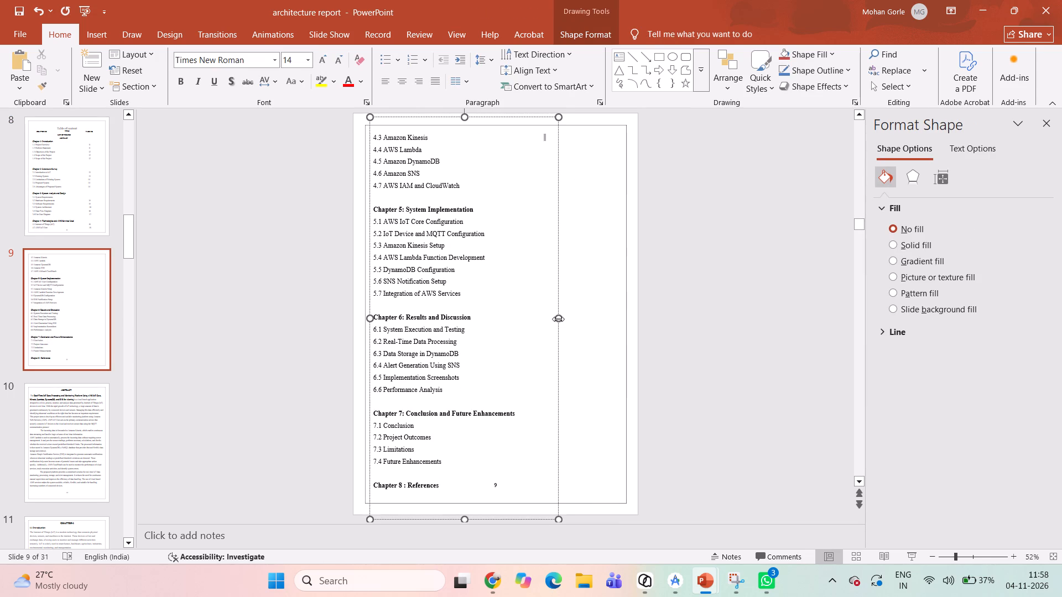
{"action": "left_click_drag", "start_coordinate": [558, 319], "coordinate": [631, 327]}
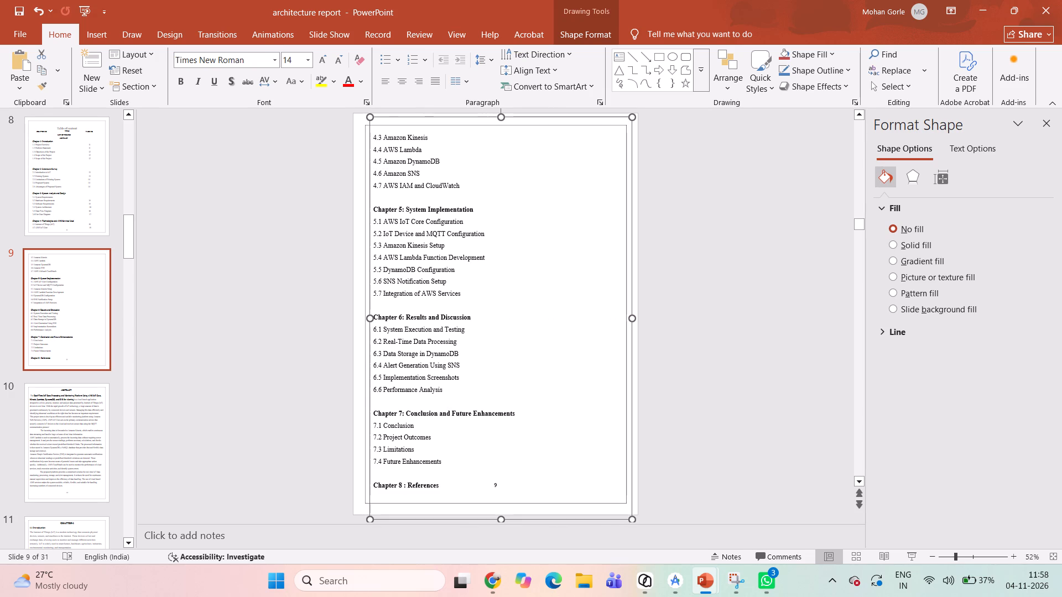
Space out the 4.3 Amazon Kinesis line toward the page number column, leaving its page number blank.
{"action": "left_click", "coordinate": [462, 142]}
{"action": "key", "text": "Tab"}
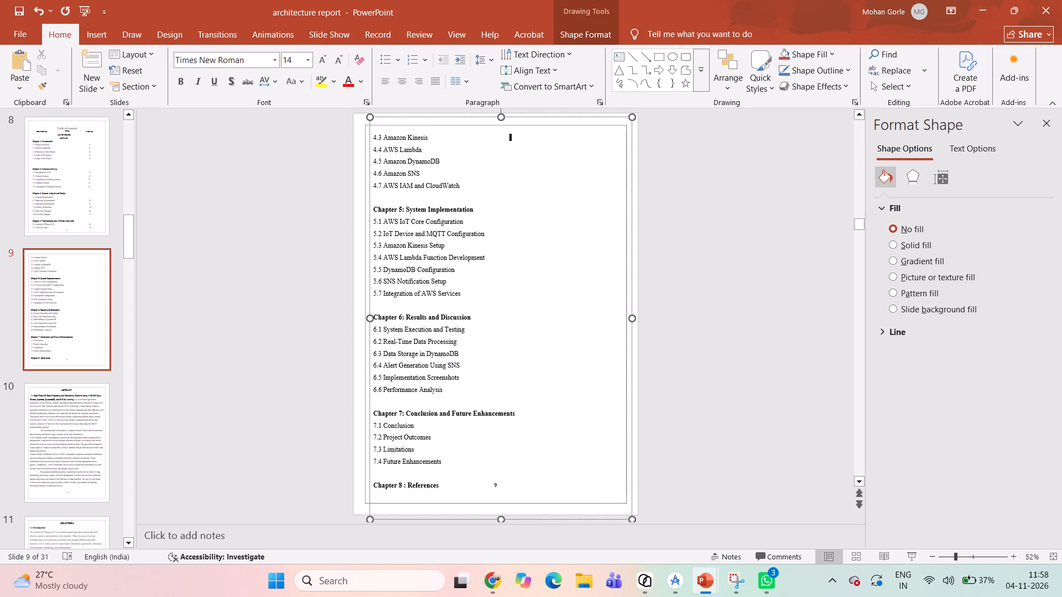
{"action": "key", "text": "Tab"}
{"action": "key", "text": "Tab"}
{"action": "key", "text": "BackSpace"}
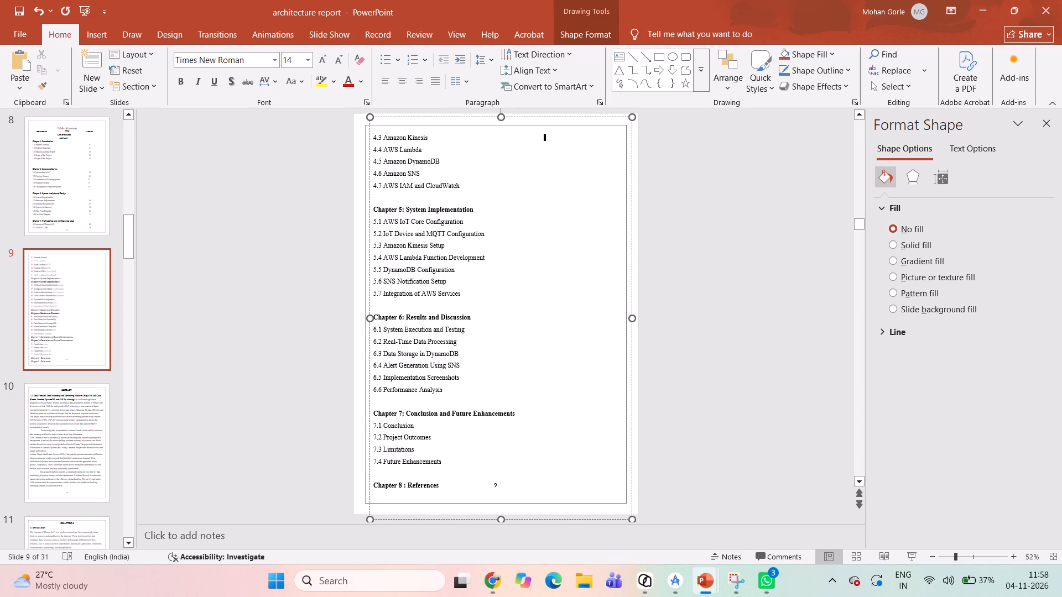
{"action": "key", "text": "Tab"}
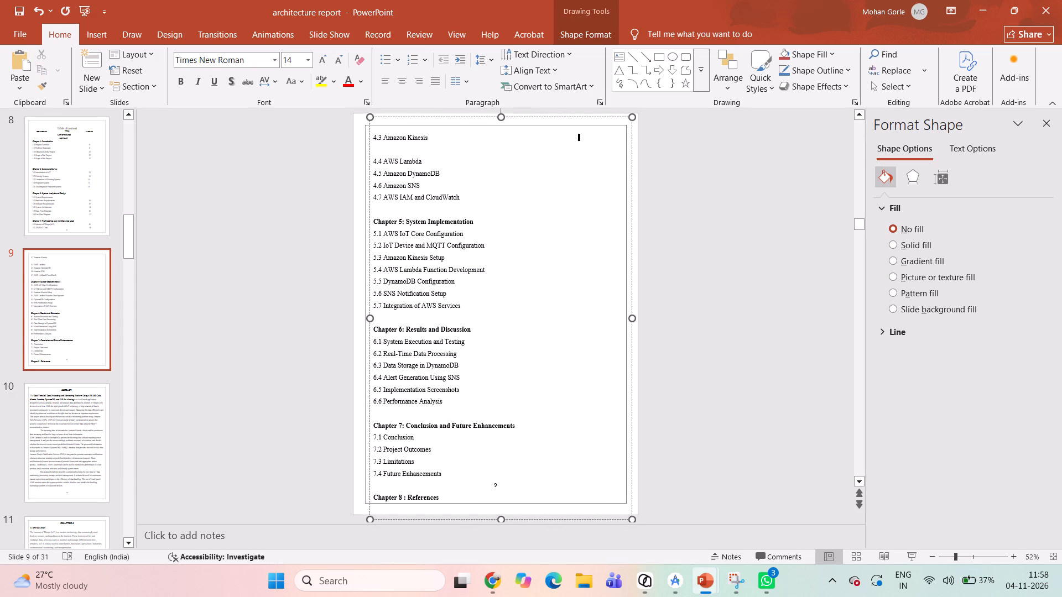
{"action": "key", "text": "BackSpace"}
Add page number 19 for 4.4 AWS Lambda in the table of contents, spaced out to the page number column.
{"action": "left_click", "coordinate": [463, 145]}
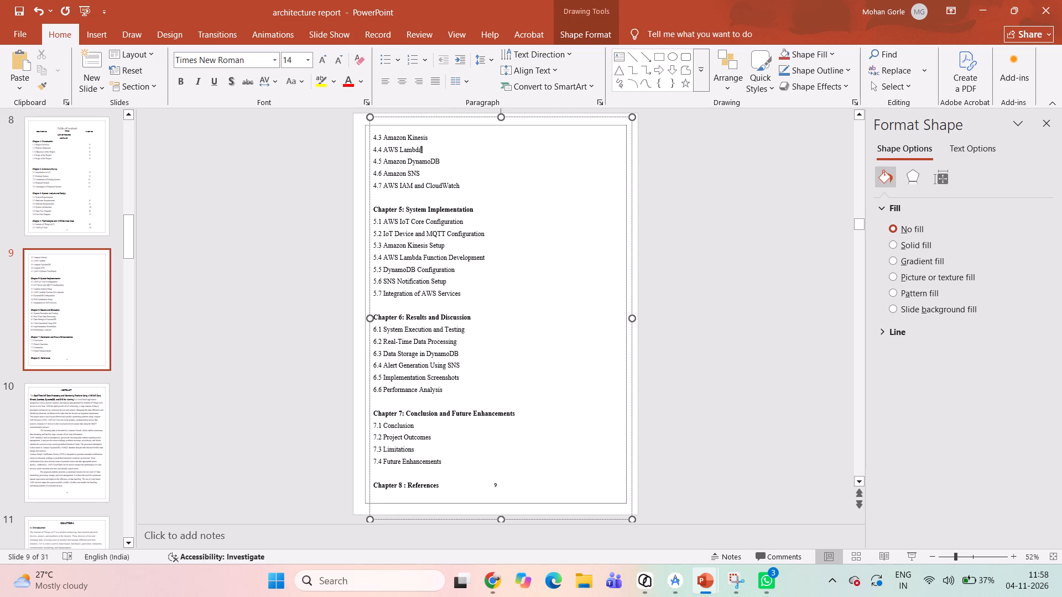
{"action": "key", "text": "Tab"}
{"action": "key", "text": "Tab"}
{"action": "key", "text": "Tab"}
{"action": "key", "text": "Tab"}
{"action": "key", "text": "Tab"}
{"action": "key", "text": "Tab"}
{"action": "key", "text": "BackSpace"}
{"action": "key", "text": "space"}
{"action": "key", "text": "space"}
{"action": "key", "text": "space"}
{"action": "key", "text": "space"}
{"action": "key", "text": "space"}
{"action": "key", "text": "1"}
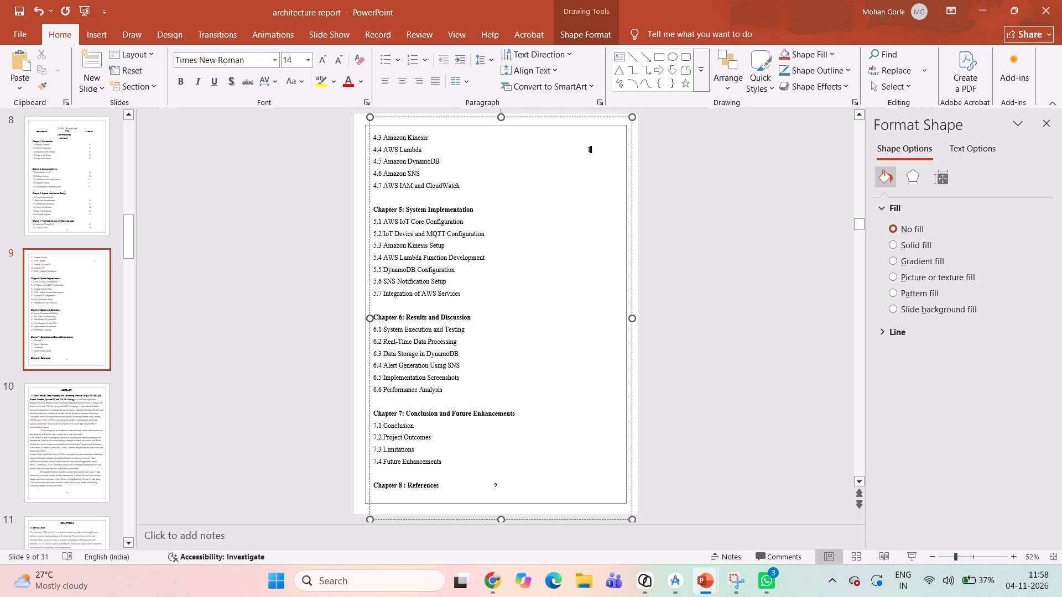
{"action": "key", "text": "9"}
Add page number 19 for 4.5 Amazon DynamoDB in the table of contents, aligned under the number above.
{"action": "left_click_drag", "start_coordinate": [463, 145], "coordinate": [456, 152]}
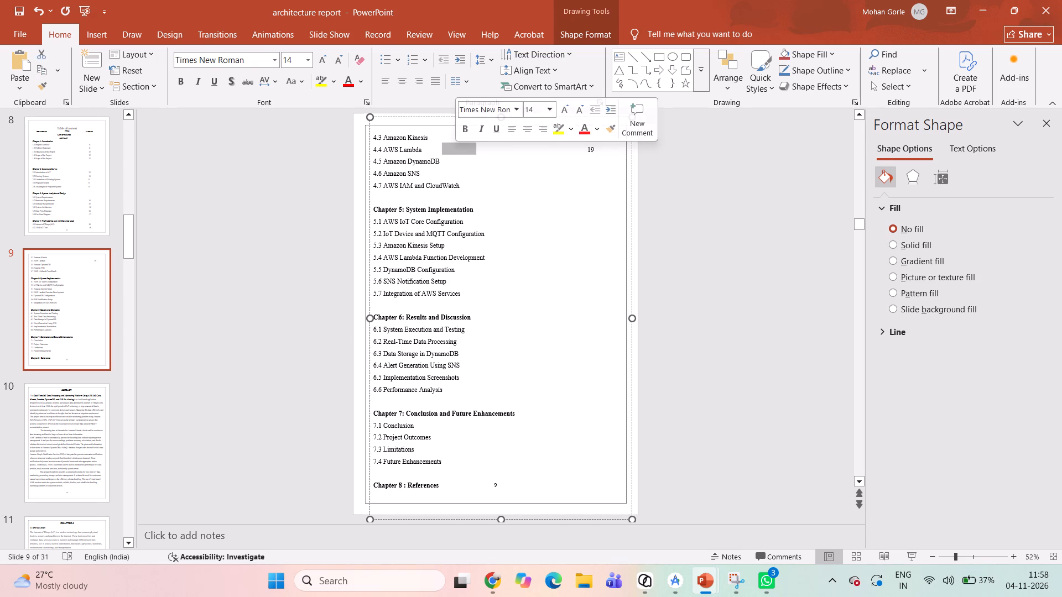
{"action": "left_click", "coordinate": [454, 159]}
{"action": "key", "text": "Tab"}
{"action": "key", "text": "Tab"}
{"action": "key", "text": "Tab"}
{"action": "key", "text": "Tab"}
{"action": "key", "text": "Tab"}
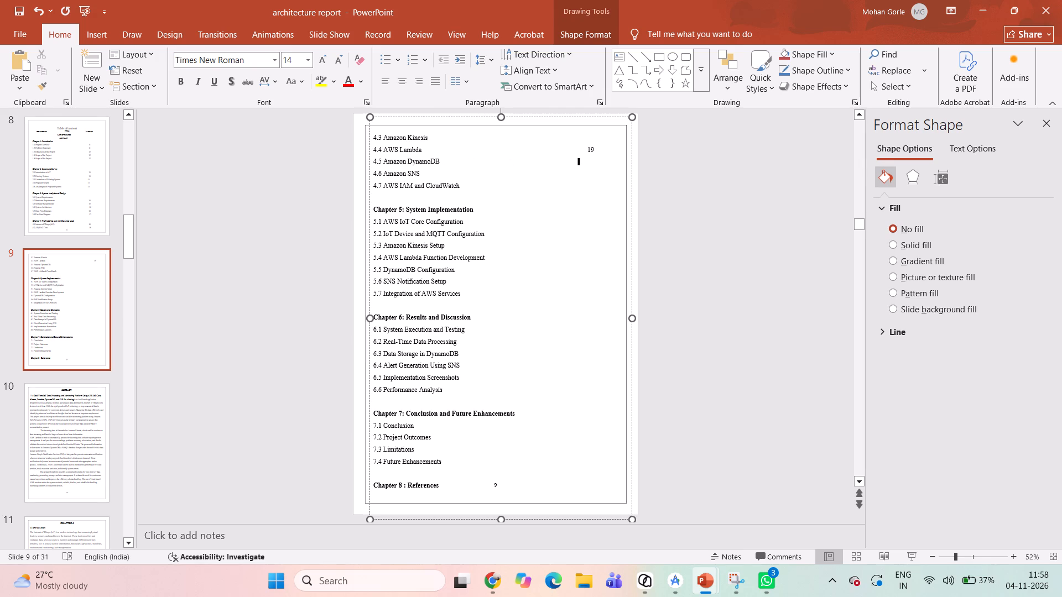
{"action": "key", "text": "space"}
{"action": "key", "text": "space"}
{"action": "key", "text": "space"}
{"action": "key", "text": "space"}
{"action": "key", "text": "space"}
{"action": "key", "text": "space"}
{"action": "type", "text": "19"}
Add page number 20 for 4.6 Amazon SNS in the table of contents, spaced out to the page number column.
{"action": "left_click", "coordinate": [508, 174]}
{"action": "key", "text": "Tab"}
{"action": "key", "text": "Tab"}
{"action": "key", "text": "Tab"}
{"action": "key", "text": "Tab"}
{"action": "key", "text": "Tab"}
{"action": "key", "text": "space"}
{"action": "key", "text": "space"}
{"action": "key", "text": "space"}
{"action": "key", "text": "space"}
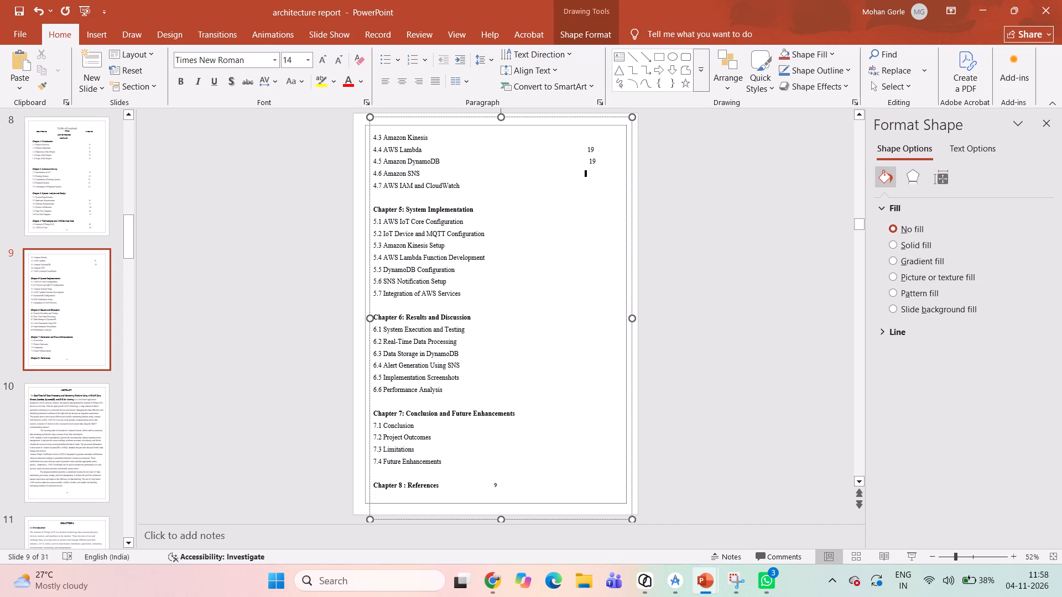
{"action": "key", "text": "space"}
{"action": "type", "text": "20"}
Add page number 20 for 4.7 AWS IAM and CloudWatch in the table of contents, spaced out to the page number column.
{"action": "left_click", "coordinate": [499, 183]}
{"action": "key", "text": "Tab"}
{"action": "key", "text": "Tab"}
{"action": "key", "text": "Tab"}
{"action": "key", "text": "Tab"}
{"action": "key", "text": "Tab"}
{"action": "key", "text": "BackSpace"}
{"action": "key", "text": "space"}
{"action": "key", "text": "space"}
{"action": "key", "text": "space"}
{"action": "key", "text": "space"}
{"action": "key", "text": "space"}
{"action": "key", "text": "space"}
{"action": "type", "text": "20"}
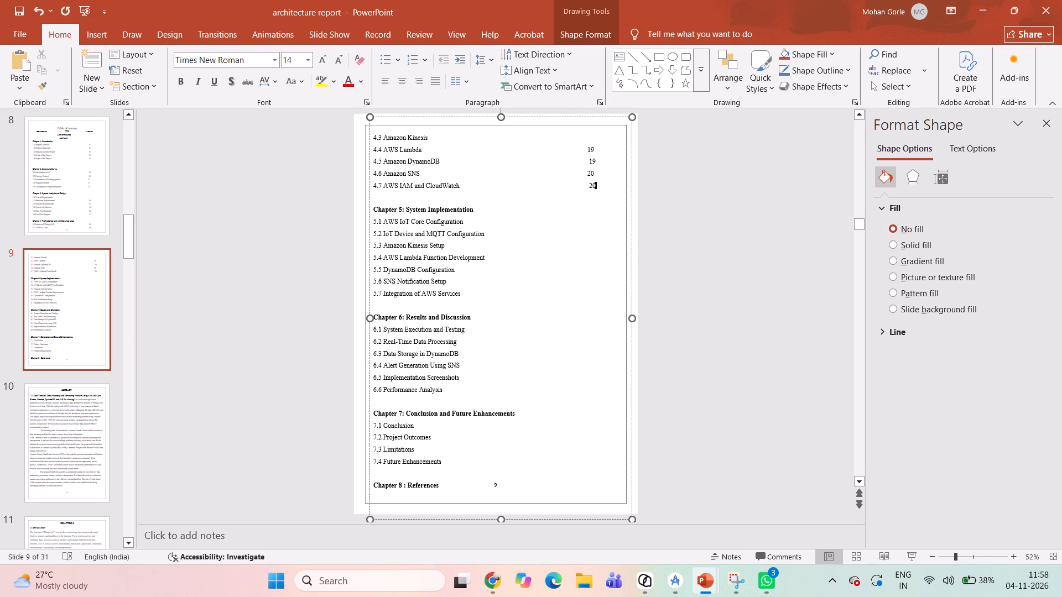
Add page number 21 for 5.1 AWS IoT Core Configuration in the table of contents, spaced out to the page number column.
{"action": "left_click", "coordinate": [472, 217]}
{"action": "key", "text": "Tab"}
{"action": "key", "text": "Tab"}
{"action": "key", "text": "Tab"}
{"action": "key", "text": "Tab"}
{"action": "key", "text": "space"}
{"action": "key", "text": "space"}
{"action": "key", "text": "space"}
{"action": "key", "text": "space"}
{"action": "key", "text": "space"}
{"action": "key", "text": "space"}
{"action": "type", "text": "21"}
Add page number 21 for 5.2 IoT Device and MQTT Configuration in the table of contents, spaced out to the page number column.
{"action": "key", "text": "Down"}
{"action": "key", "text": "Tab"}
{"action": "key", "text": "Tab"}
{"action": "key", "text": "Tab"}
{"action": "key", "text": "space"}
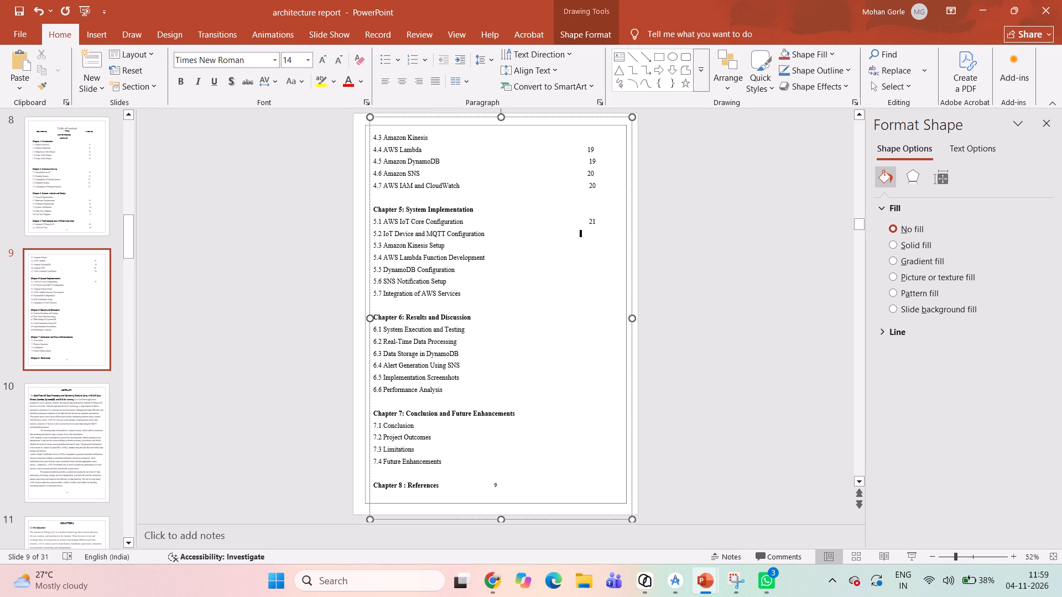
{"action": "key", "text": "space"}
{"action": "key", "text": "space"}
{"action": "key", "text": "space"}
{"action": "key", "text": "space"}
{"action": "key", "text": "space"}
{"action": "key", "text": "space"}
{"action": "type", "text": "21"}
Add page number 22 for 5.3 Amazon Kinesis Setup in the table of contents, spaced out to the page number column.
{"action": "left_click", "coordinate": [459, 244]}
{"action": "key", "text": "Tab"}
{"action": "key", "text": "Tab"}
{"action": "key", "text": "Tab"}
{"action": "key", "text": "Tab"}
{"action": "key", "text": "space"}
{"action": "key", "text": "space"}
{"action": "key", "text": "space"}
{"action": "key", "text": "space"}
{"action": "key", "text": "space"}
{"action": "key", "text": "space"}
{"action": "key", "text": "space"}
{"action": "type", "text": "22"}
Add page number 22 for 5.4 AWS Lambda Function Development in the table of contents, spaced out to the page number column.
{"action": "key", "text": "Down"}
{"action": "key", "text": "Tab"}
{"action": "key", "text": "Tab"}
{"action": "key", "text": "Tab"}
{"action": "key", "text": "Tab"}
{"action": "key", "text": "BackSpace"}
{"action": "key", "text": "space"}
{"action": "key", "text": "space"}
{"action": "key", "text": "space"}
{"action": "key", "text": "space"}
{"action": "key", "text": "space"}
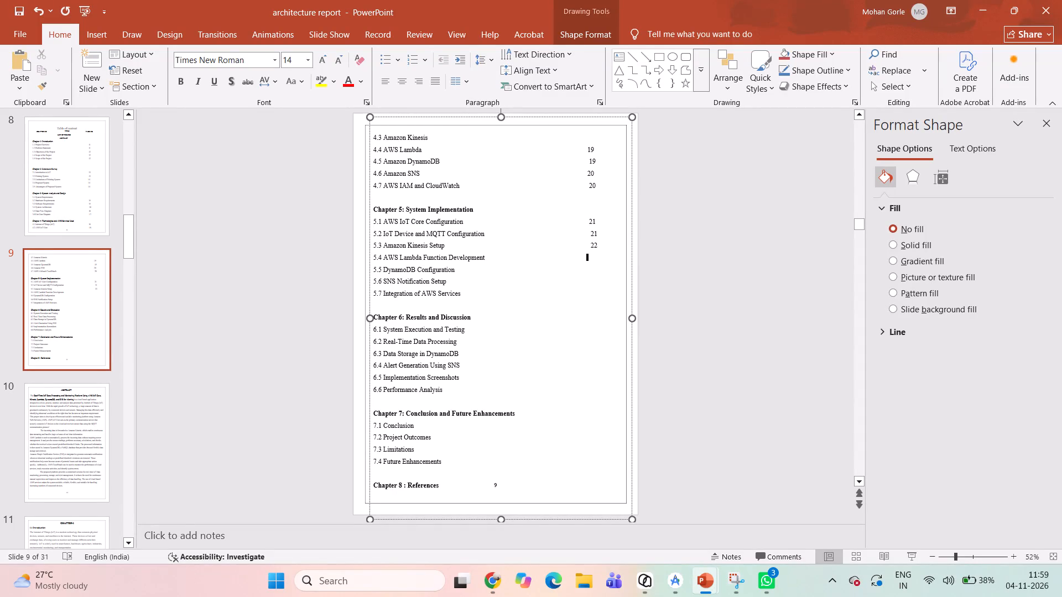
{"action": "key", "text": "space"}
{"action": "key", "text": "space"}
{"action": "key", "text": "space"}
{"action": "type", "text": "22"}
Add page number 23 for 5.5 DynamoDB Configuration in the table of contents, spaced out to the page number column.
{"action": "key", "text": "Down"}
{"action": "key", "text": "Tab"}
{"action": "key", "text": "Tab"}
{"action": "key", "text": "Tab"}
{"action": "key", "text": "Tab"}
{"action": "key", "text": "space"}
{"action": "key", "text": "space"}
{"action": "key", "text": "space"}
{"action": "key", "text": "space"}
{"action": "key", "text": "space"}
{"action": "key", "text": "space"}
{"action": "key", "text": "space"}
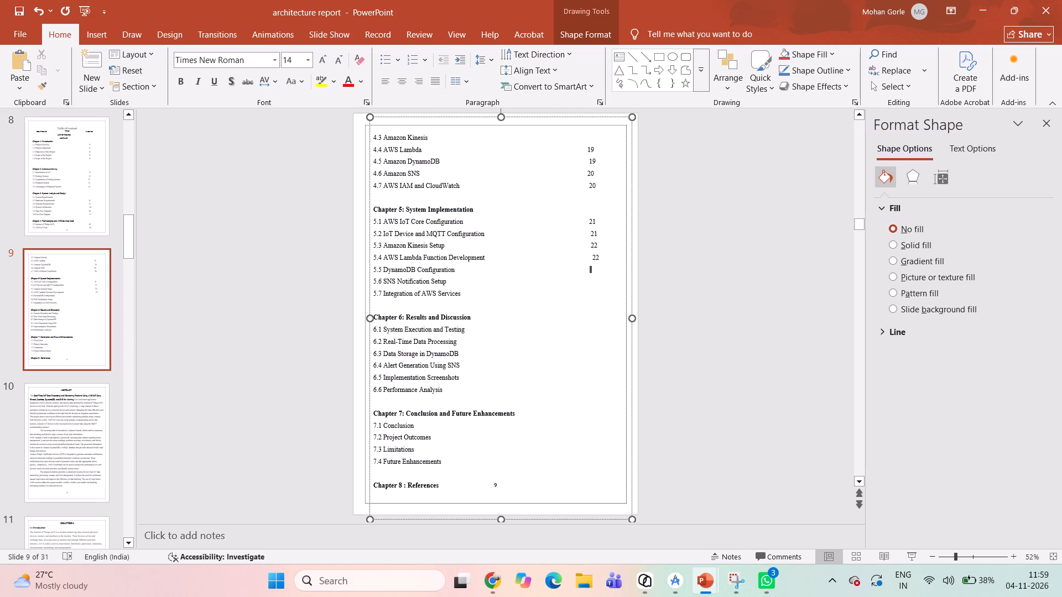
{"action": "type", "text": "23"}
Add page number 23 for 5.6 SNS Notification Setup in the table of contents, spaced out to the page number column.
{"action": "key", "text": "Down"}
{"action": "key", "text": "Tab"}
{"action": "key", "text": "Tab"}
{"action": "key", "text": "Tab"}
{"action": "key", "text": "Tab"}
{"action": "key", "text": "space"}
{"action": "key", "text": "space"}
{"action": "key", "text": "space"}
{"action": "key", "text": "space"}
{"action": "key", "text": "space"}
{"action": "key", "text": "space"}
{"action": "key", "text": "space"}
{"action": "key", "text": "space"}
{"action": "type", "text": "23"}
Add page number 23 for 5.7 Integration of AWS Services in the table of contents, spaced out to the page number column.
{"action": "key", "text": "Down"}
{"action": "key", "text": "Tab"}
{"action": "key", "text": "Tab"}
{"action": "key", "text": "Tab"}
{"action": "key", "text": "Tab"}
{"action": "key", "text": "space"}
{"action": "key", "text": "space"}
{"action": "key", "text": "space"}
{"action": "key", "text": "space"}
{"action": "key", "text": "space"}
{"action": "key", "text": "space"}
{"action": "key", "text": "space"}
{"action": "key", "text": "space"}
{"action": "type", "text": "23"}
Space out the 6.1 System Execution and Testing entry to the page number column, without entering a number.
{"action": "left_click", "coordinate": [486, 329]}
{"action": "key", "text": "Tab"}
{"action": "key", "text": "Tab"}
{"action": "key", "text": "Tab"}
{"action": "key", "text": "Tab"}
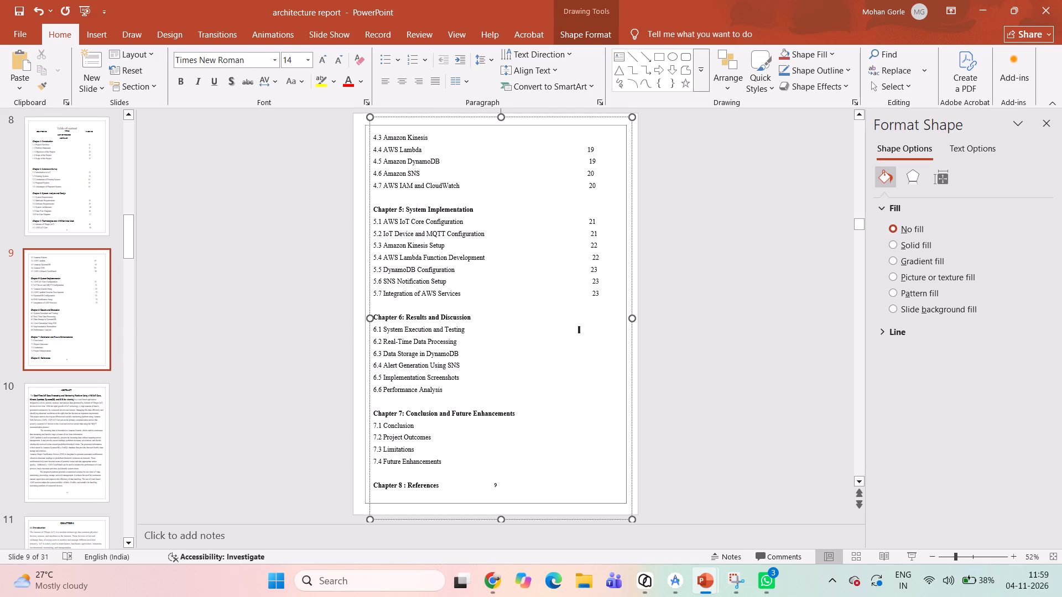
{"action": "key", "text": "space"}
{"action": "key", "text": "space"}
{"action": "key", "text": "space"}
{"action": "key", "text": "space"}
{"action": "key", "text": "space"}
{"action": "key", "text": "space"}
{"action": "key", "text": "space"}
Look through slides 10 to 24 to check which pages the report's chapter sections fall on.
{"action": "left_click", "coordinate": [85, 426]}
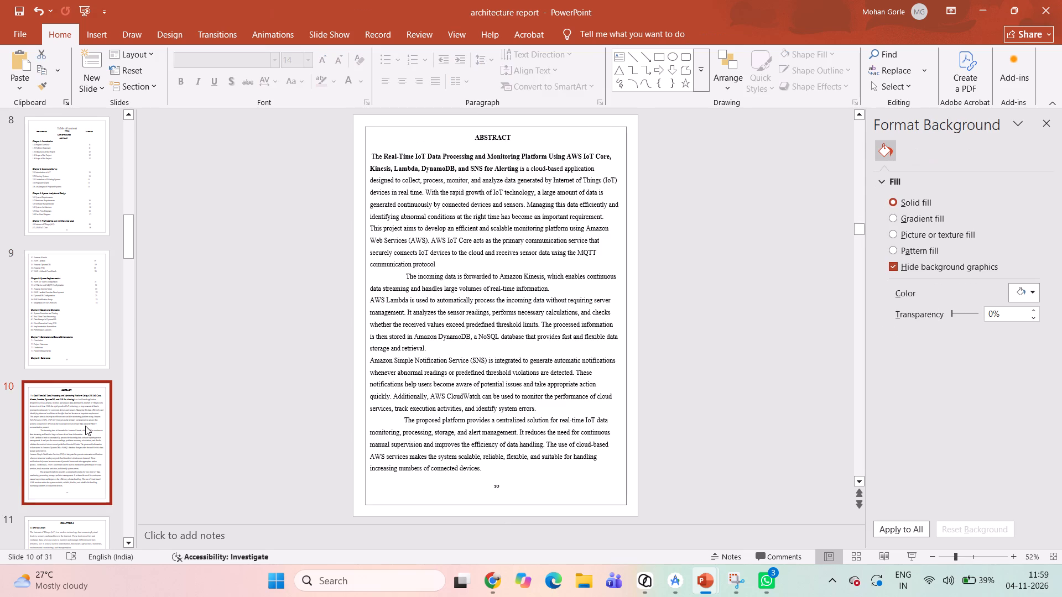
{"action": "key", "text": "Down"}
{"action": "key", "text": "Down"}
{"action": "key", "text": "Down"}
{"action": "key", "text": "Down"}
{"action": "key", "text": "Down"}
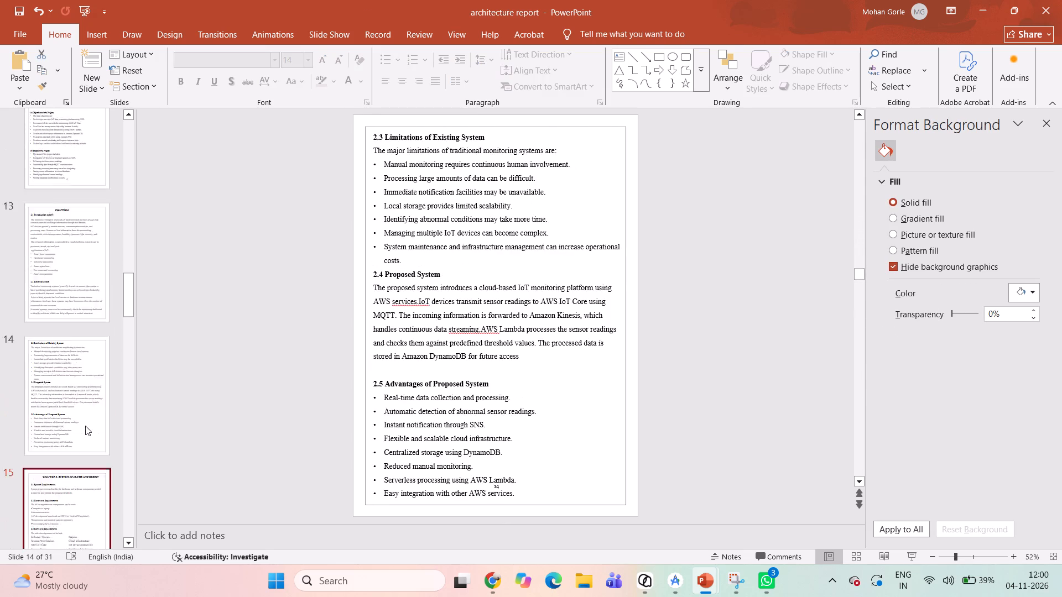
{"action": "key", "text": "Down"}
{"action": "key", "text": "Down"}
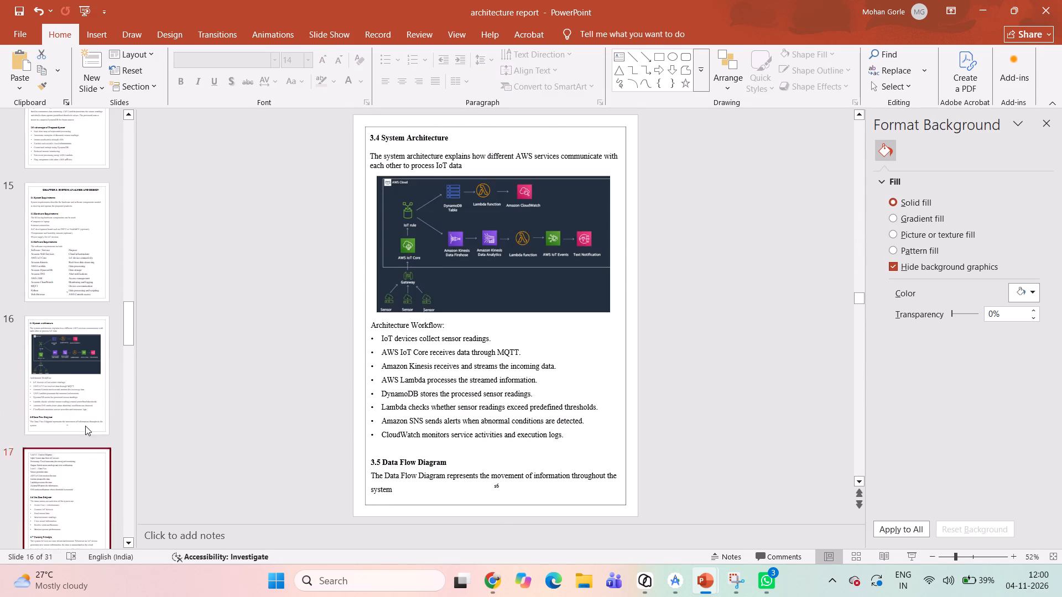
{"action": "key", "text": "Down"}
{"action": "key", "text": "Down"}
{"action": "key", "text": "Down"}
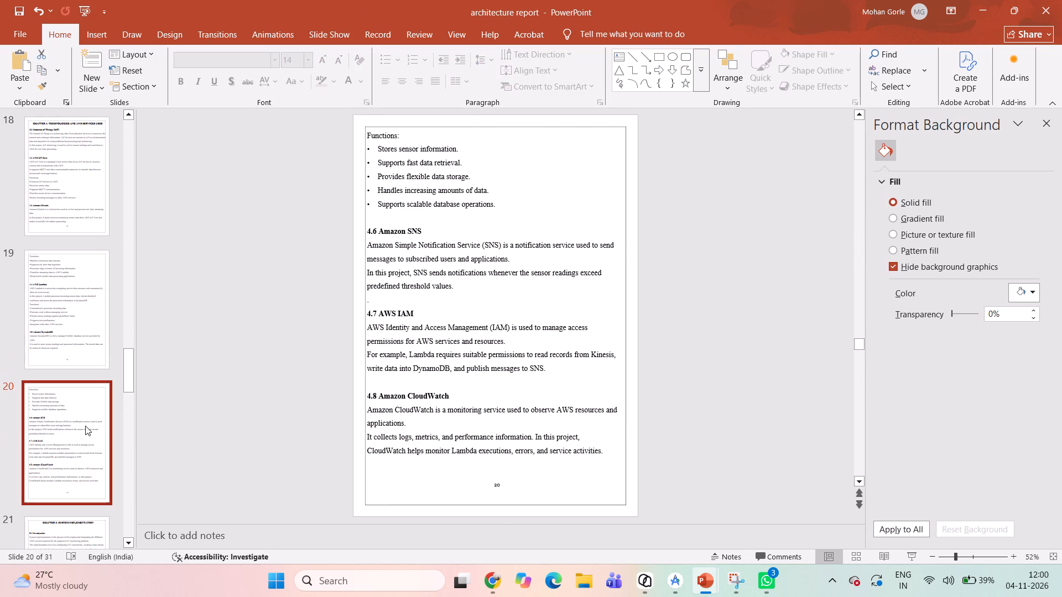
{"action": "key", "text": "Down"}
{"action": "key", "text": "Down"}
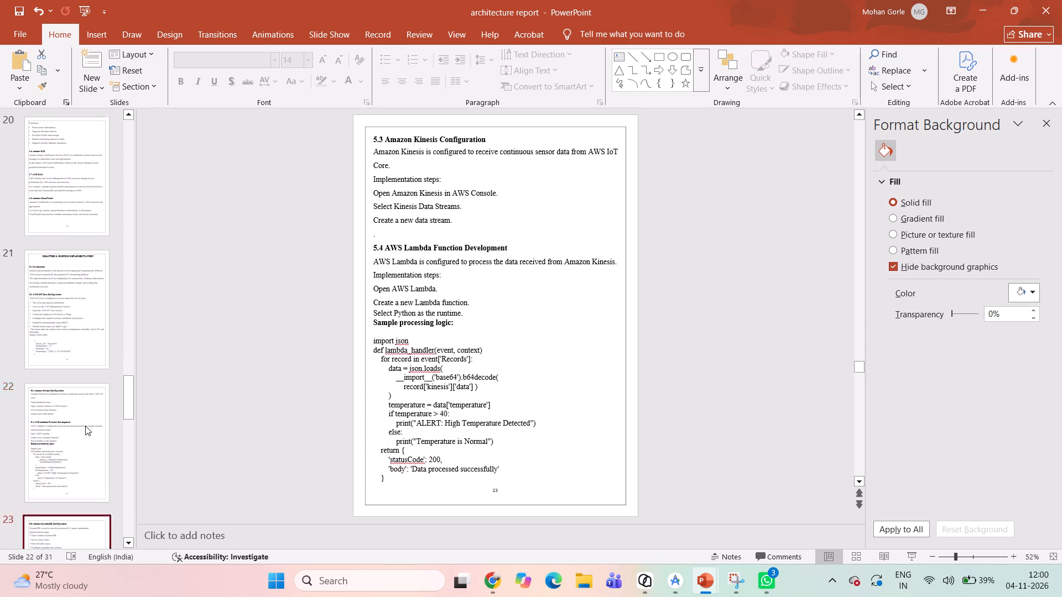
{"action": "key", "text": "Down"}
{"action": "key", "text": "Down"}
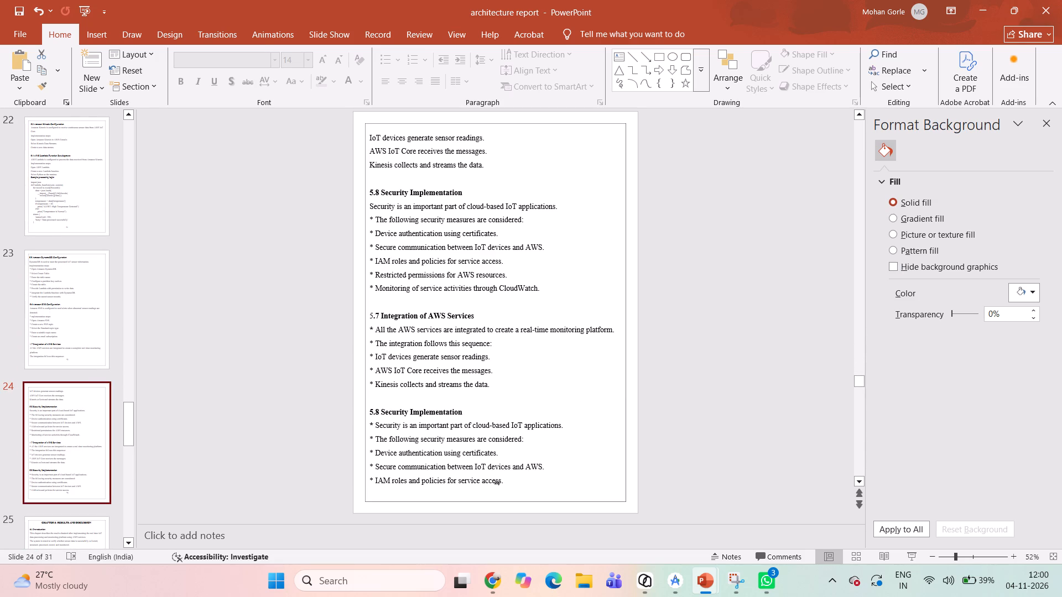
Delete the first, duplicate 5.8 Security Implementation section on slide 24, leaving one blank line before 5.7 Integration of AWS Services.
{"action": "left_click_drag", "start_coordinate": [549, 289], "coordinate": [378, 209]}
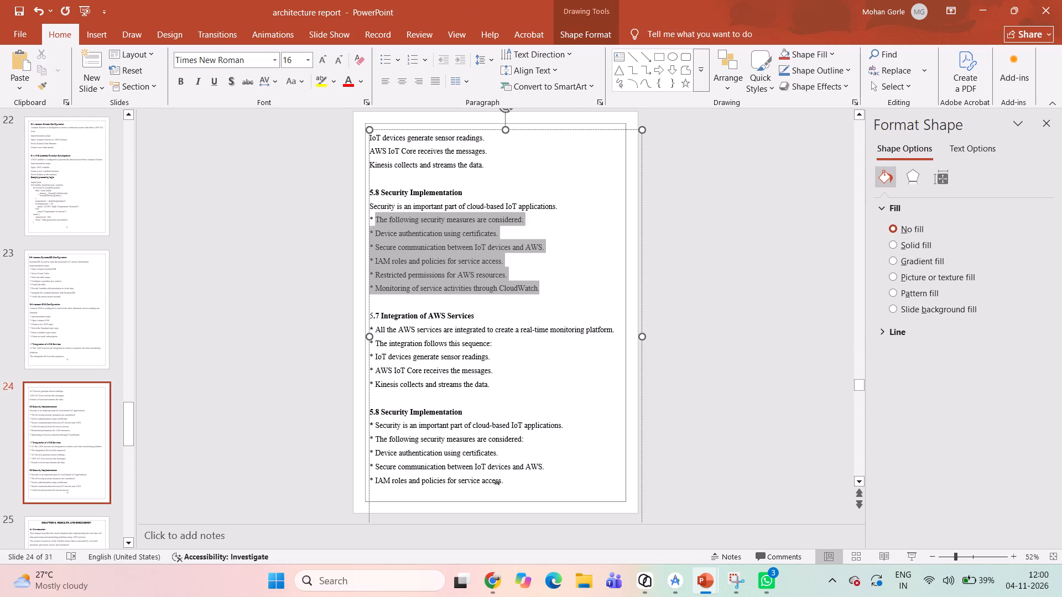
{"action": "left_click_drag", "start_coordinate": [378, 209], "coordinate": [365, 192]}
{"action": "key", "text": "BackSpace"}
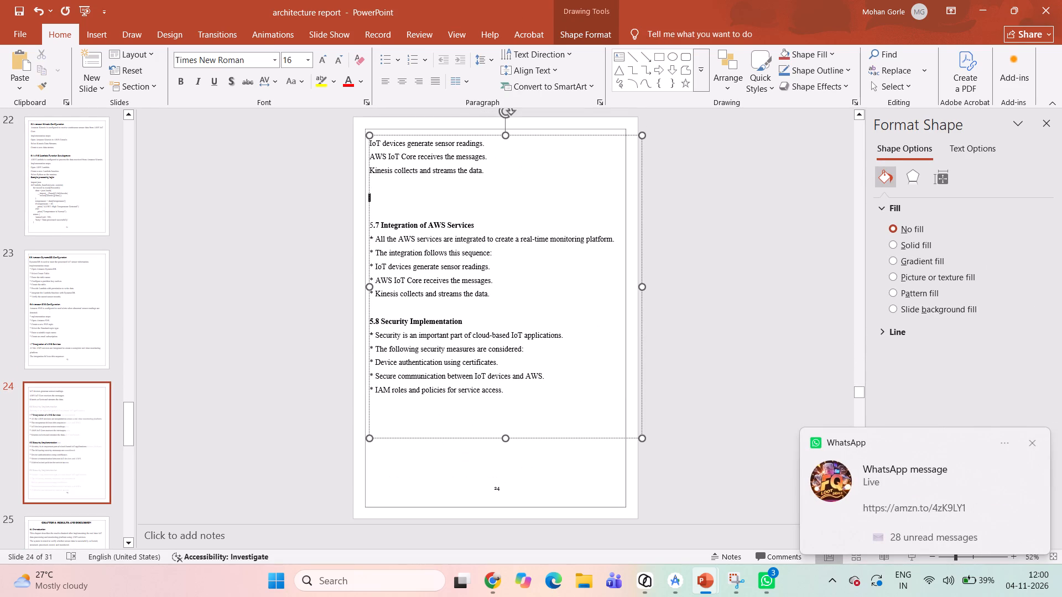
{"action": "key", "text": "BackSpace"}
{"action": "key", "text": "Down"}
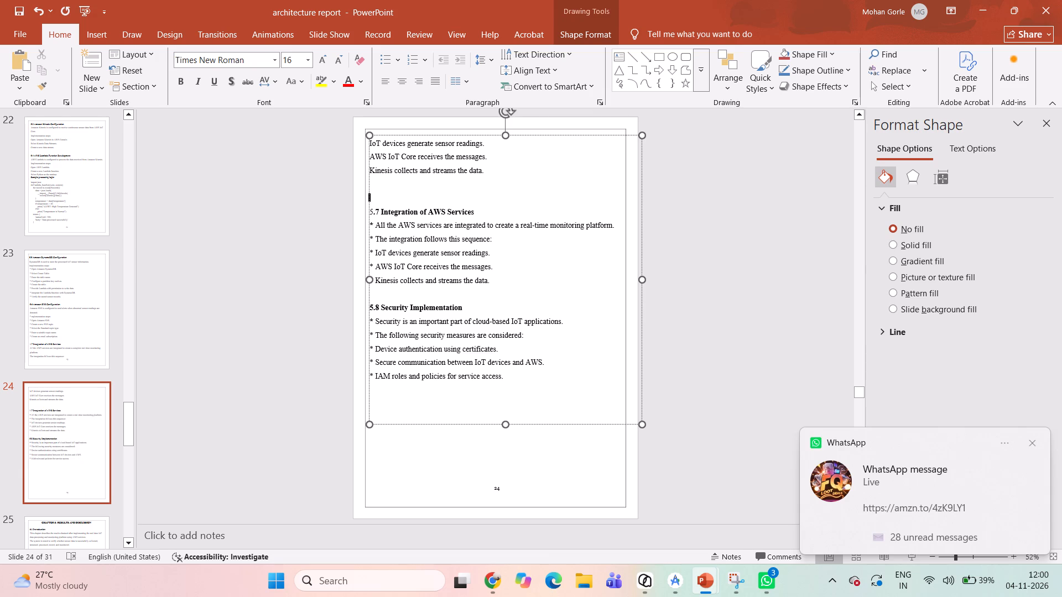
{"action": "key", "text": "Down"}
{"action": "key", "text": "Up"}
{"action": "key", "text": "BackSpace"}
{"action": "key", "text": "BackSpace"}
{"action": "key", "text": "Return"}
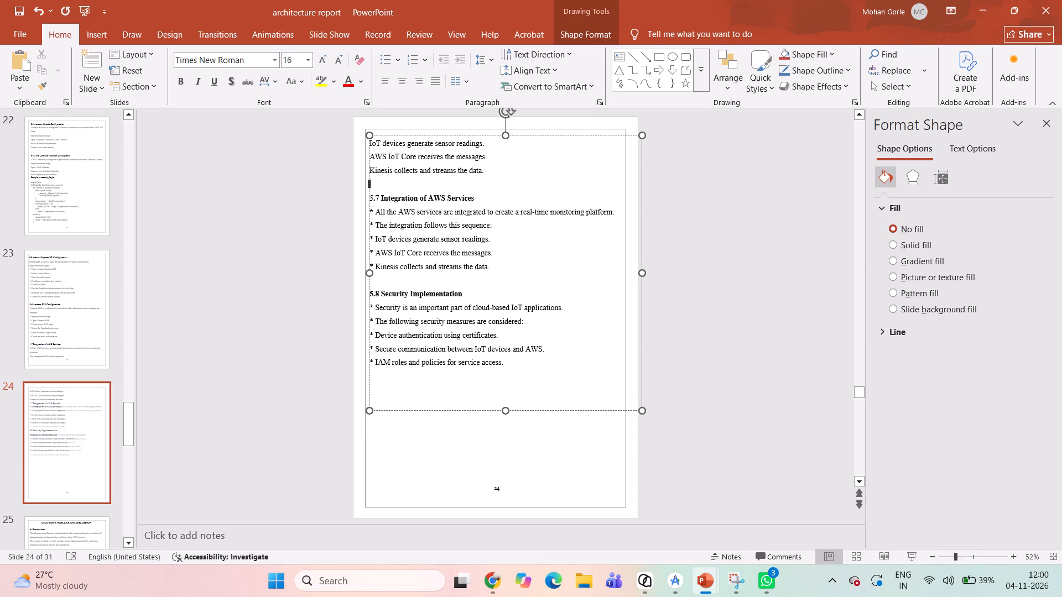
{"action": "left_click", "coordinate": [301, 237]}
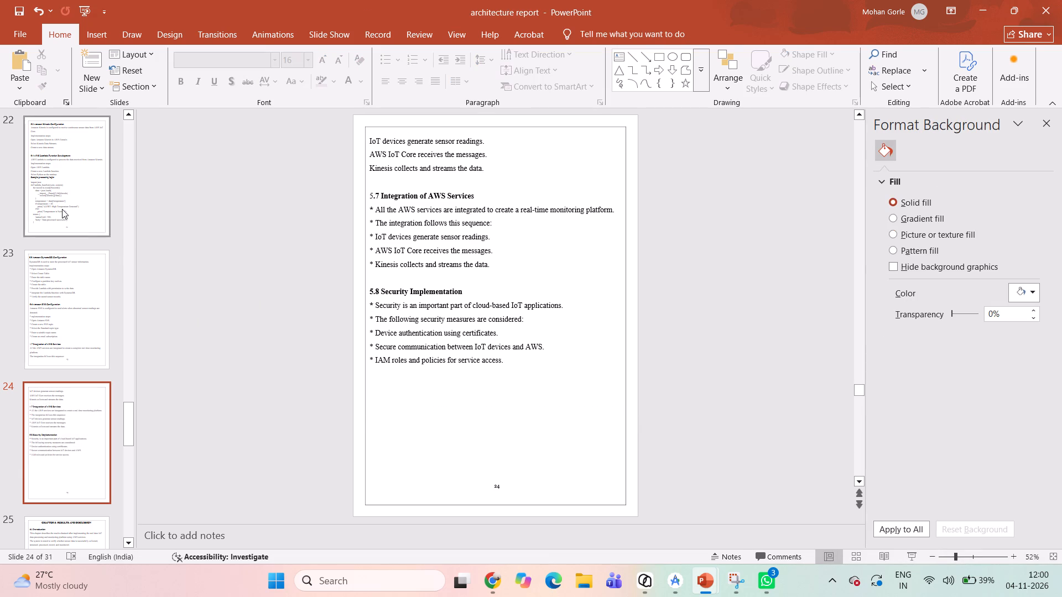
Look back through the chapter slides from slide 22 to Chapter 2, checking their layout, and stop at slide 14.
{"action": "left_click", "coordinate": [62, 209]}
{"action": "key", "text": "Up"}
{"action": "key", "text": "Up"}
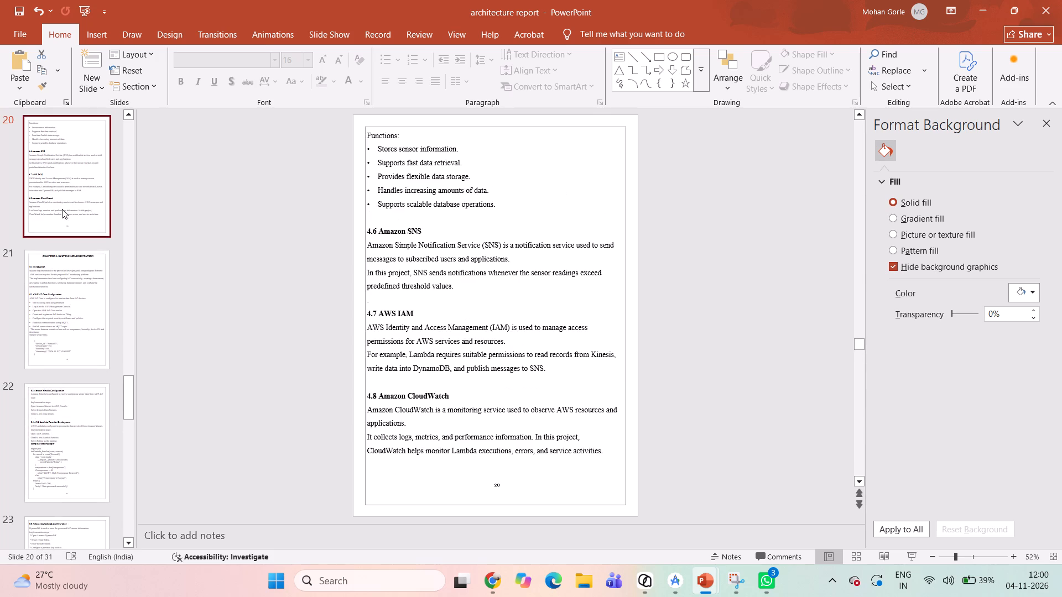
{"action": "key", "text": "Up"}
{"action": "key", "text": "Up"}
{"action": "key", "text": "Up"}
{"action": "key", "text": "Up"}
{"action": "key", "text": "Up"}
{"action": "key", "text": "Up"}
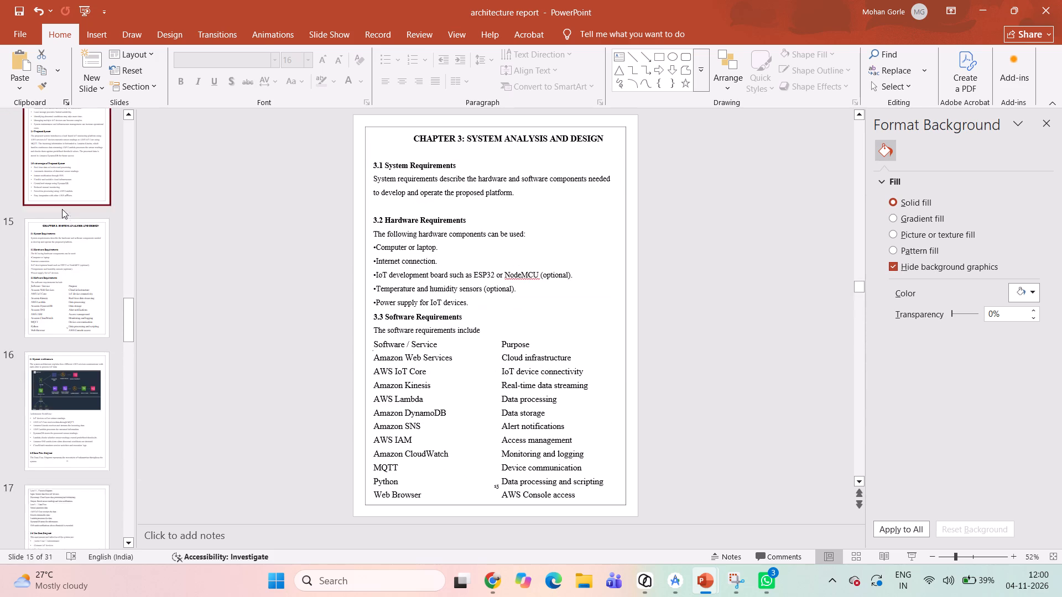
{"action": "key", "text": "Up"}
{"action": "key", "text": "Up"}
{"action": "key", "text": "Down"}
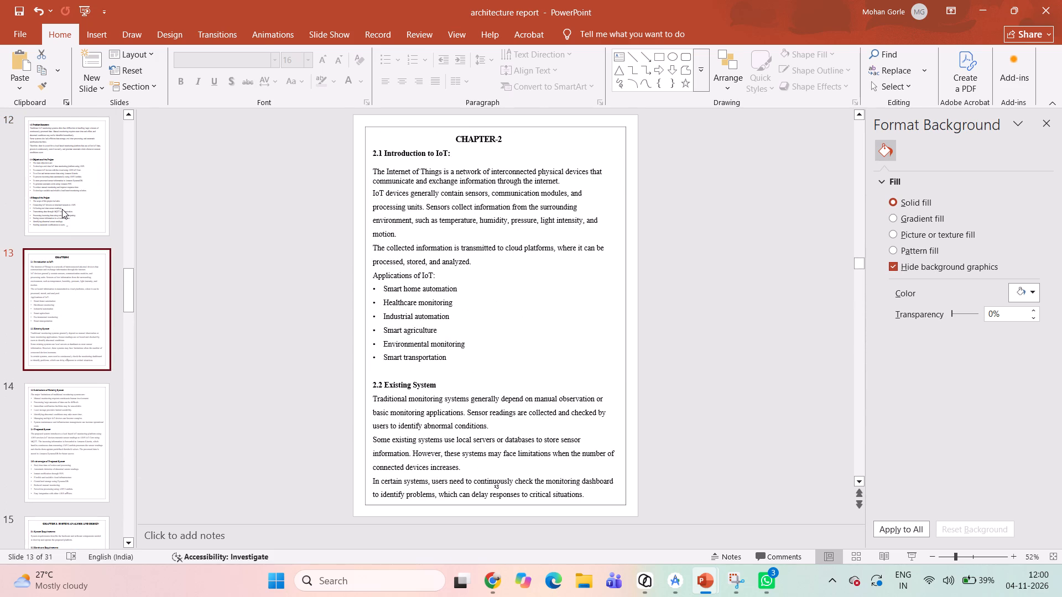
{"action": "key", "text": "Down"}
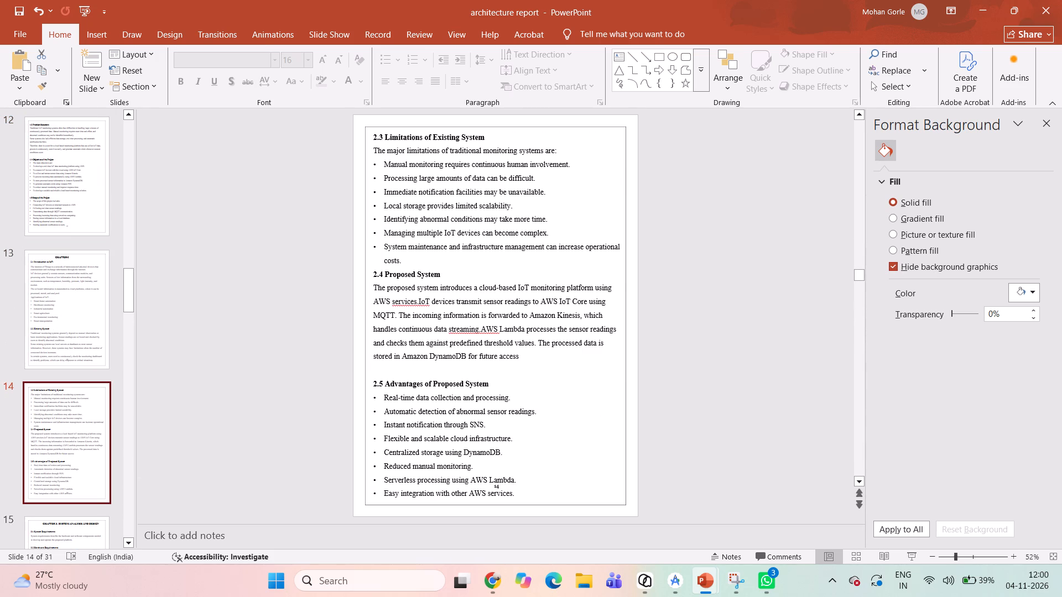
Open the font size for editing on slide 14's text, from the limitations introduction through the serverless processing bullet.
{"action": "right_click_drag", "start_coordinate": [521, 485], "coordinate": [370, 149]}
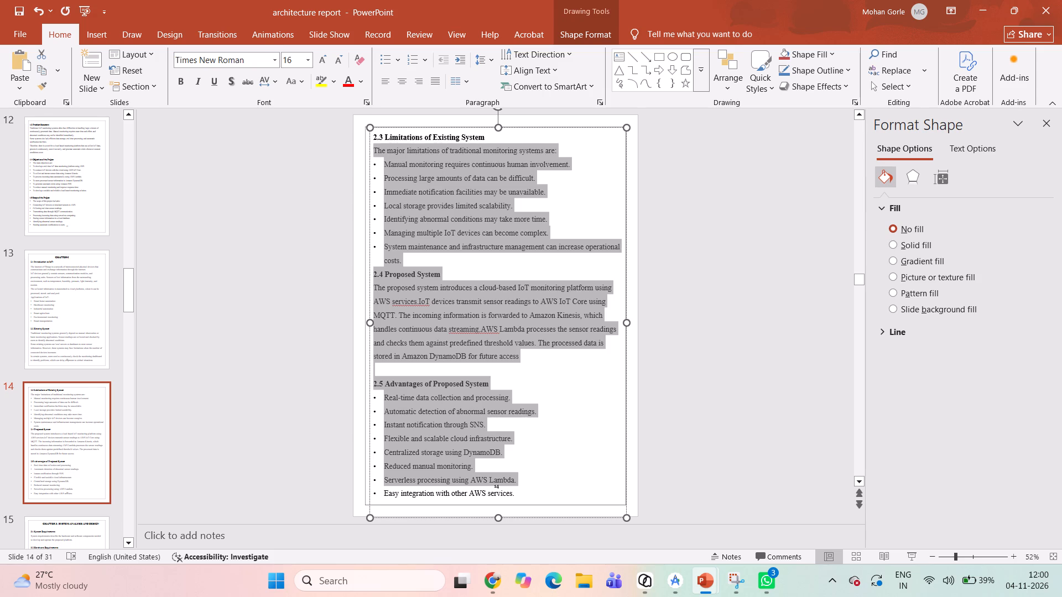
{"action": "right_click_drag", "start_coordinate": [370, 149], "coordinate": [370, 150]}
{"action": "left_click", "coordinate": [290, 57]}
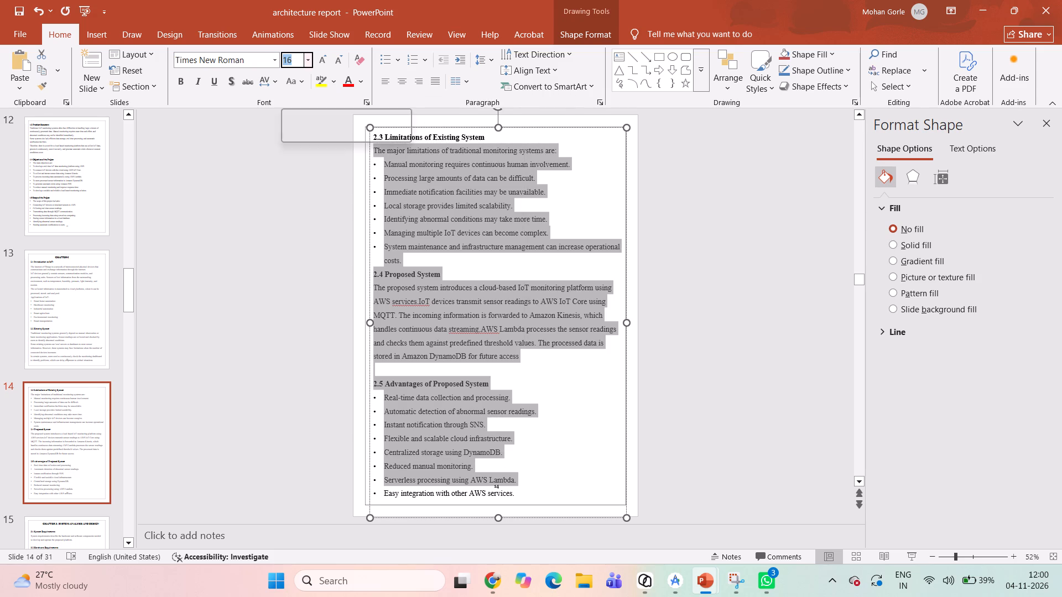
Set the font size of slide 14's selected text, from the limitations introduction through the serverless processing bullet, to 15.
{"action": "left_click", "coordinate": [290, 57]}
{"action": "left_click", "coordinate": [290, 57]}
{"action": "double_click", "coordinate": [290, 57]}
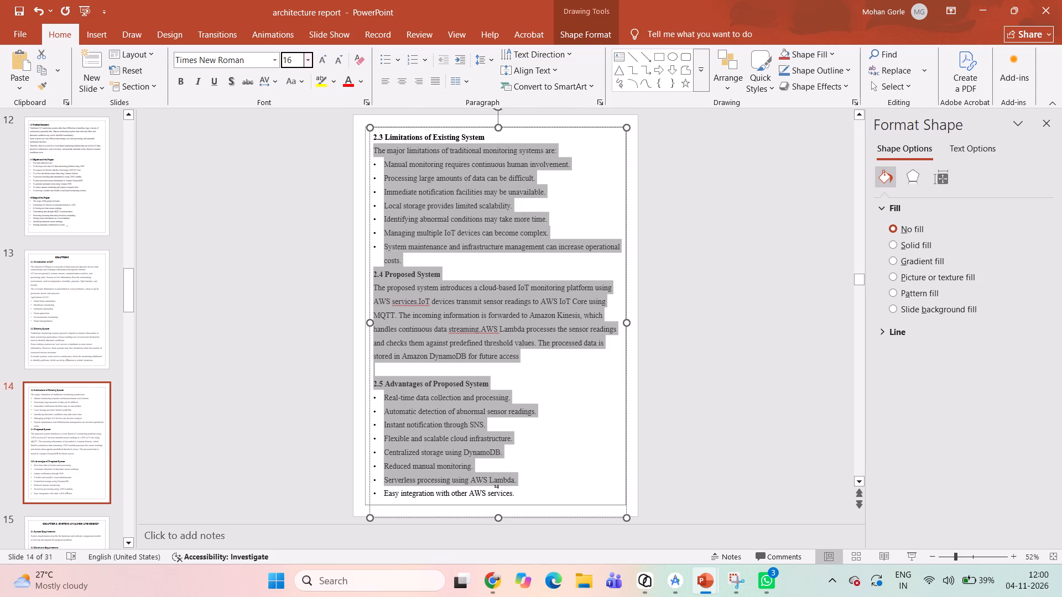
{"action": "double_click", "coordinate": [290, 57]}
{"action": "key", "text": "BackSpace"}
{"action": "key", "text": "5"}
{"action": "key", "text": "Return"}
{"action": "left_click", "coordinate": [284, 206]}
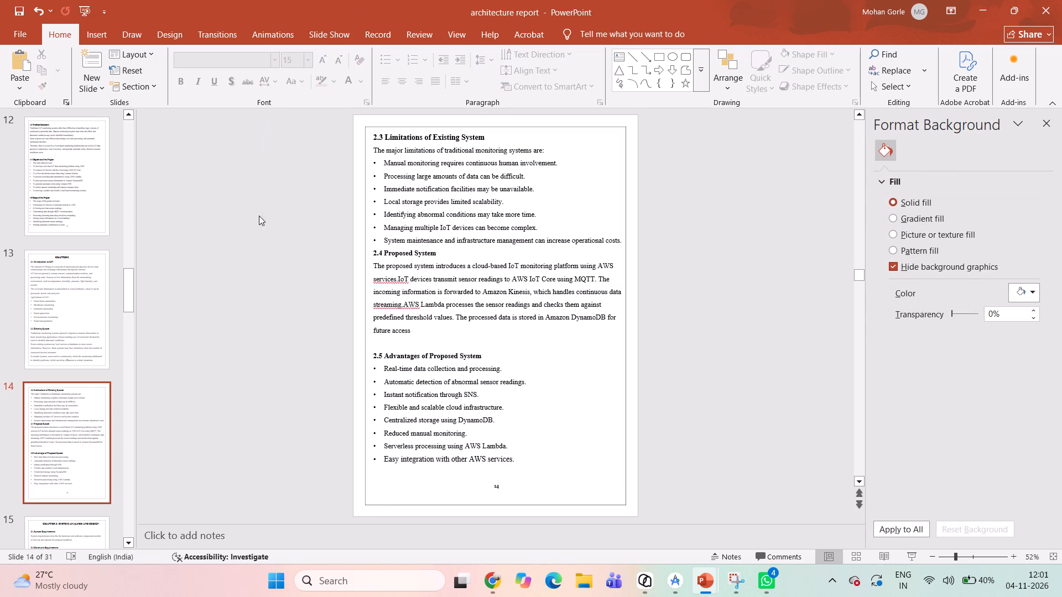
Return to the table of contents on slide 9 and place the text cursor at the 6.1 System Execution and Testing entry.
{"action": "left_click", "coordinate": [119, 216]}
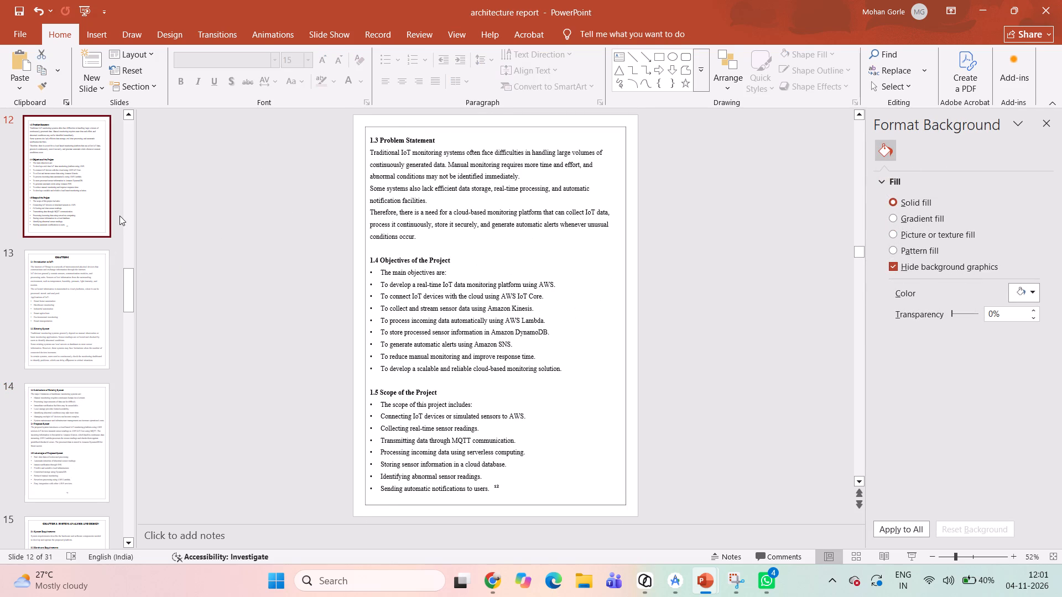
{"action": "key", "text": "Down"}
{"action": "key", "text": "Up"}
{"action": "key", "text": "Up"}
{"action": "key", "text": "Up"}
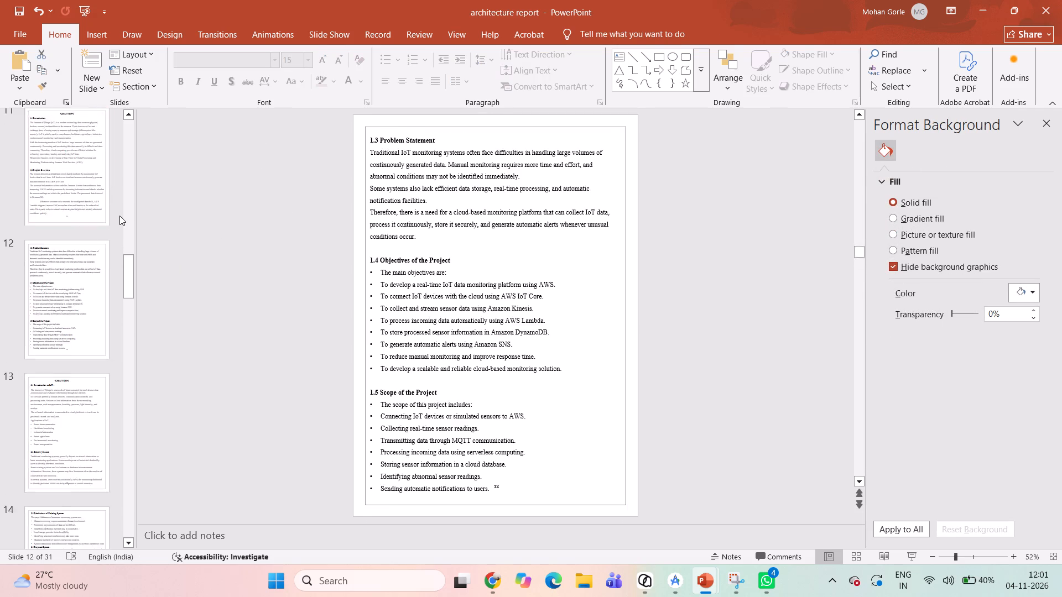
{"action": "key", "text": "Up"}
{"action": "key", "text": "Up"}
{"action": "key", "text": "Down"}
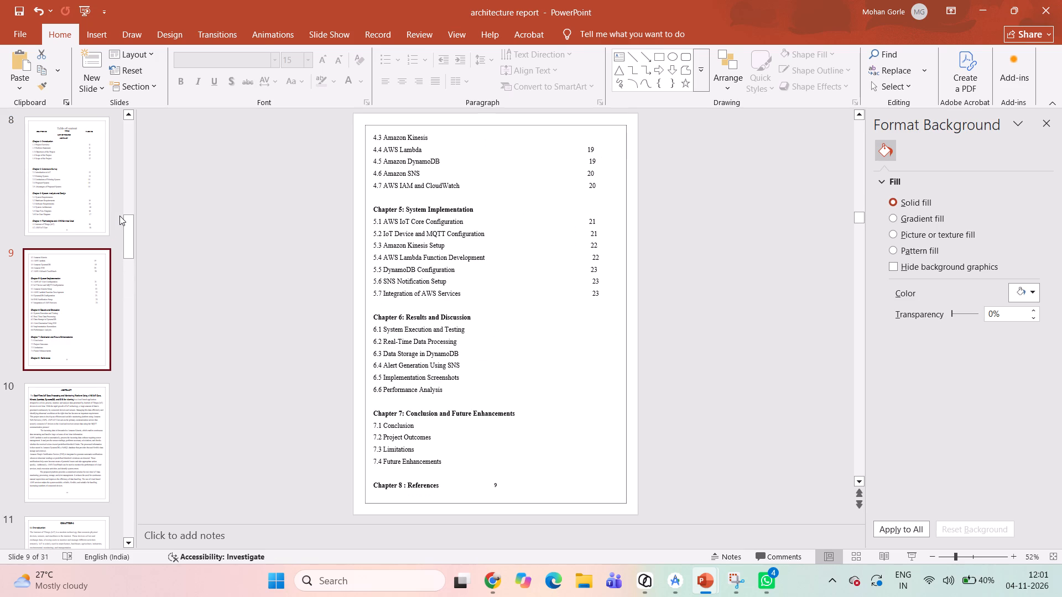
{"action": "left_click", "coordinate": [482, 324]}
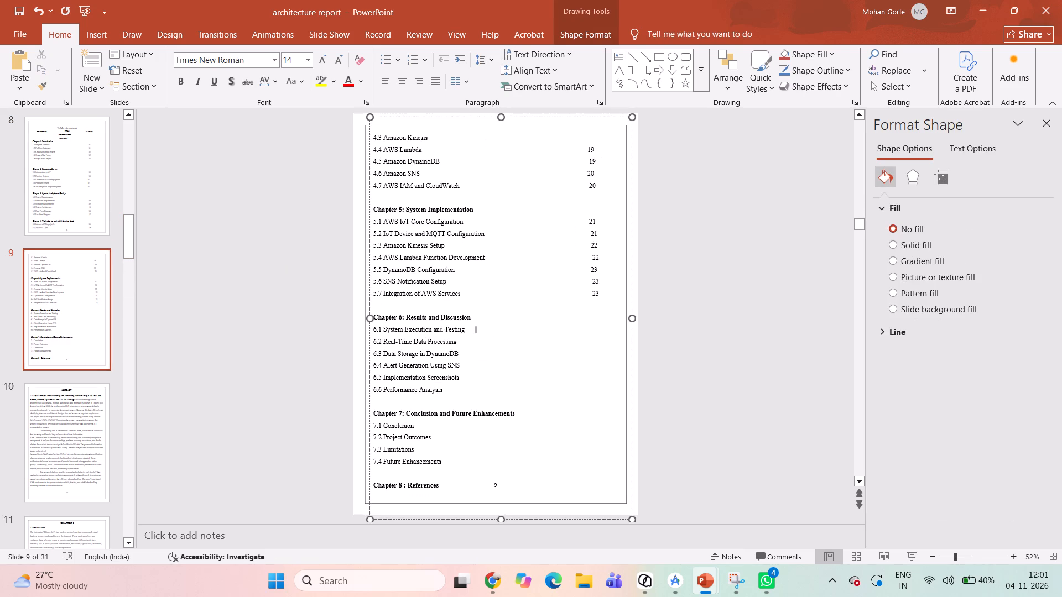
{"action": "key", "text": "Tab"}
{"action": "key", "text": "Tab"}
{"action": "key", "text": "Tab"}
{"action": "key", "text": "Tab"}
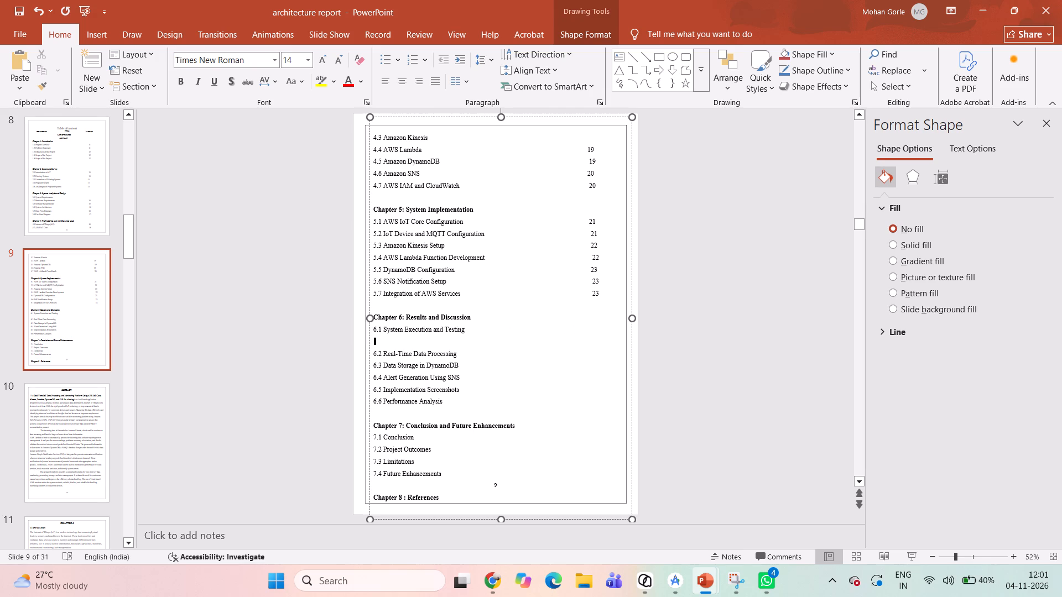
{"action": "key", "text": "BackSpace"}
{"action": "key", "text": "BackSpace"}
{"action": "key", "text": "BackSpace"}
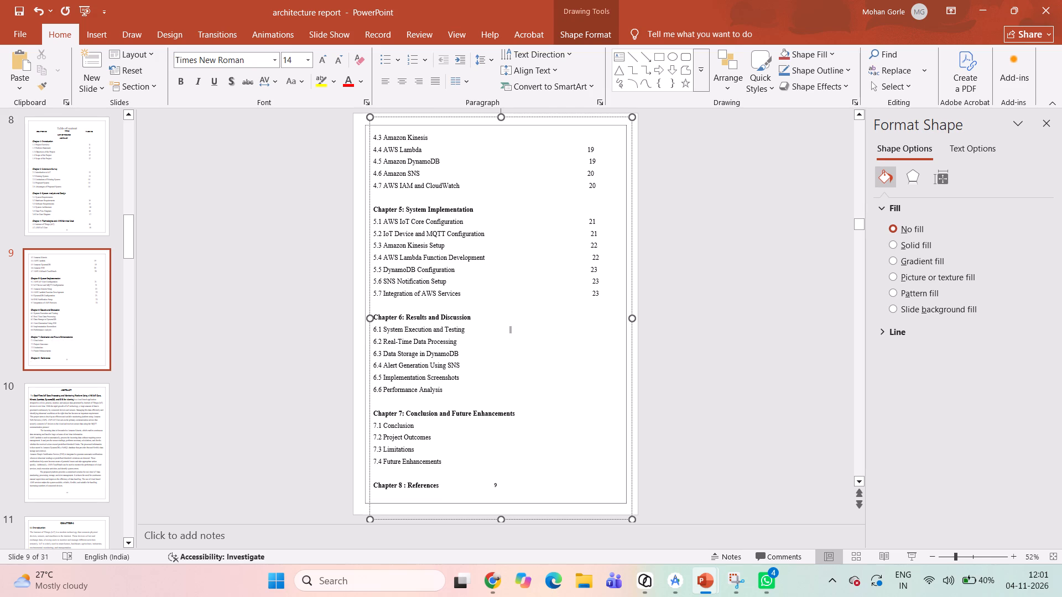
Pad the 6.2 Real-Time Data Processing contents entry on slide 9 out to the page-number column and enter 2.
{"action": "left_click", "coordinate": [474, 343]}
{"action": "key", "text": "Tab"}
{"action": "key", "text": "Tab"}
{"action": "key", "text": "Tab"}
{"action": "key", "text": "Tab"}
{"action": "key", "text": "Tab"}
{"action": "key", "text": "space"}
{"action": "key", "text": "space"}
{"action": "key", "text": "space"}
{"action": "key", "text": "space"}
{"action": "key", "text": "space"}
{"action": "key", "text": "space"}
{"action": "key", "text": "space"}
{"action": "key", "text": "space"}
{"action": "key", "text": "2"}
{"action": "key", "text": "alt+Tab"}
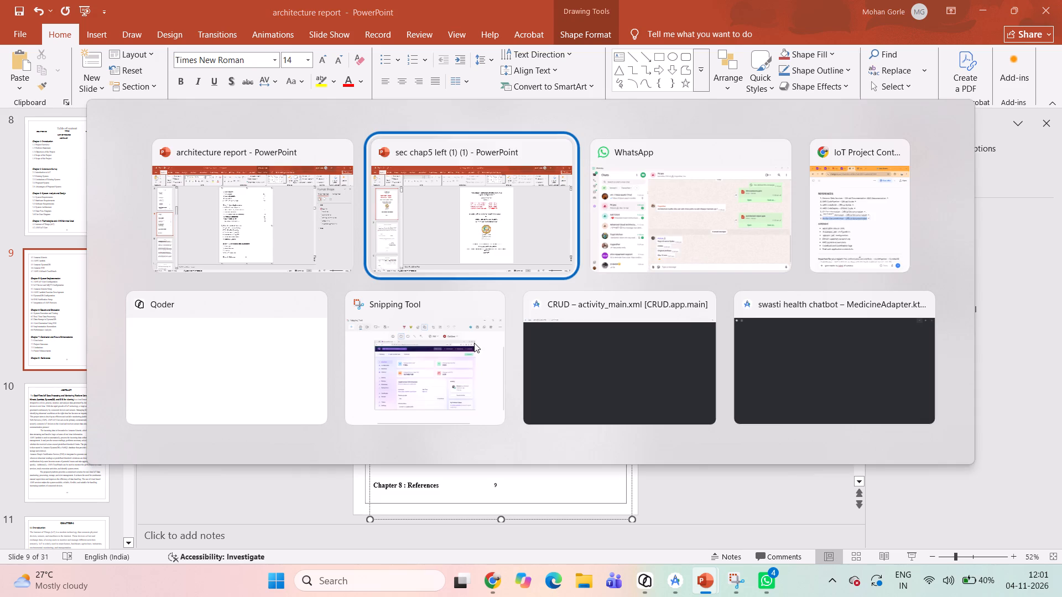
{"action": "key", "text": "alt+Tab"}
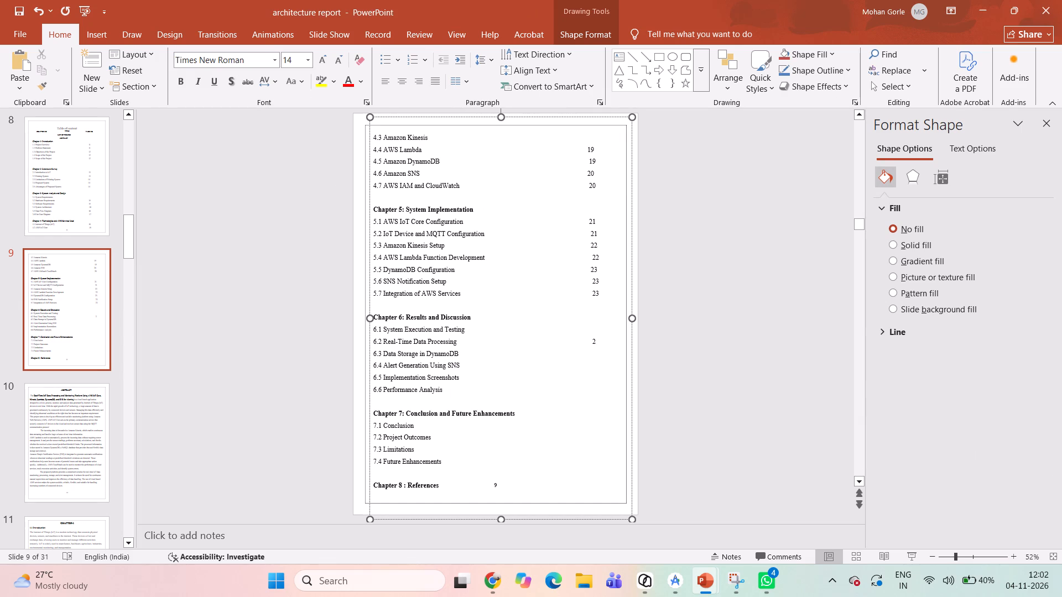
Check the slides from the abstract onward and select every cell of the software requirements table on slide 15.
{"action": "left_click", "coordinate": [69, 438]}
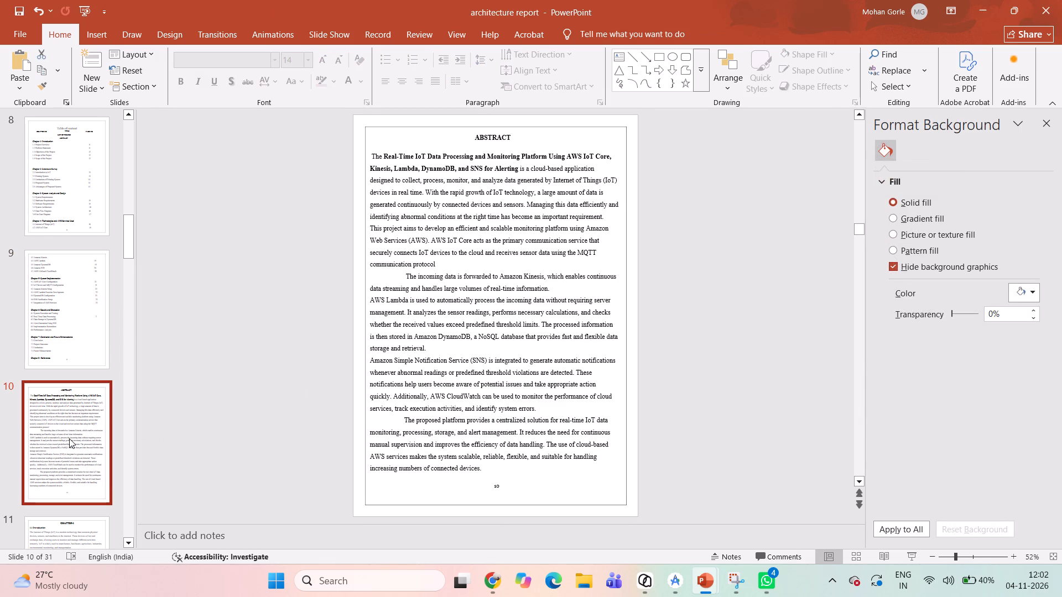
{"action": "key", "text": "Down"}
{"action": "key", "text": "Down"}
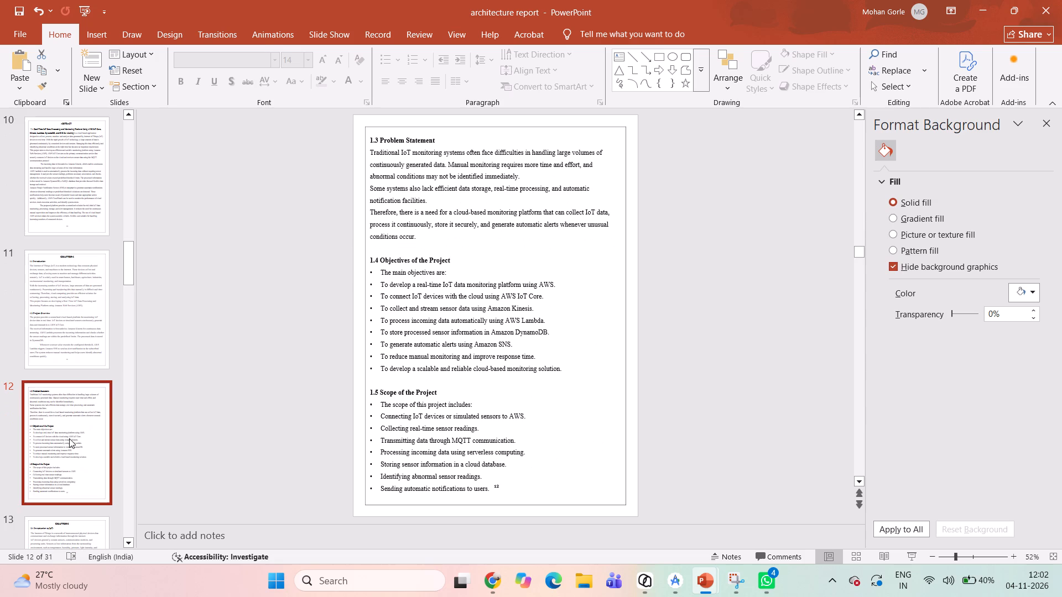
{"action": "key", "text": "Down"}
{"action": "key", "text": "Down"}
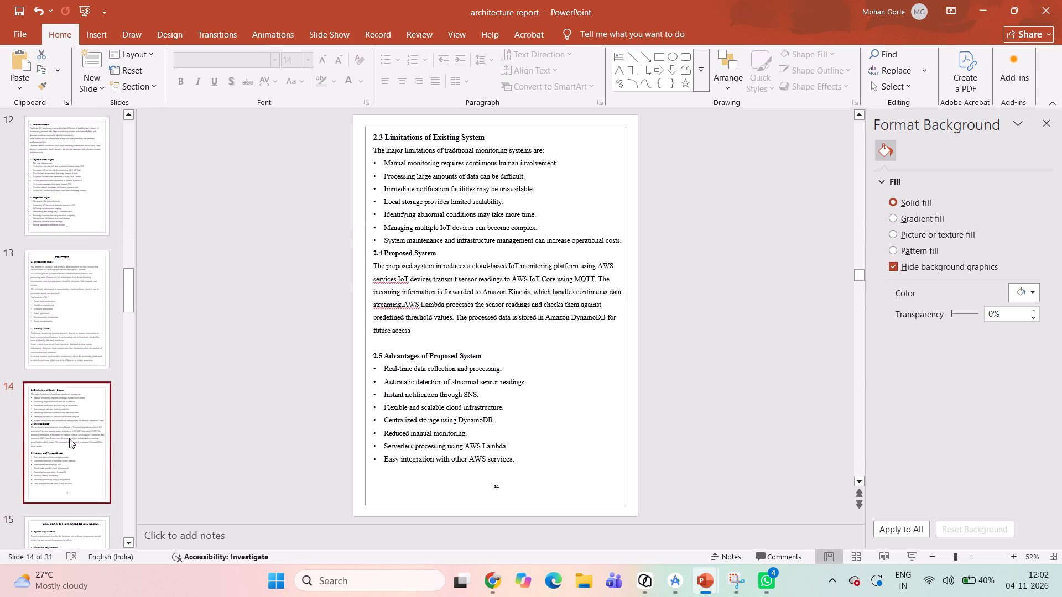
{"action": "key", "text": "Down"}
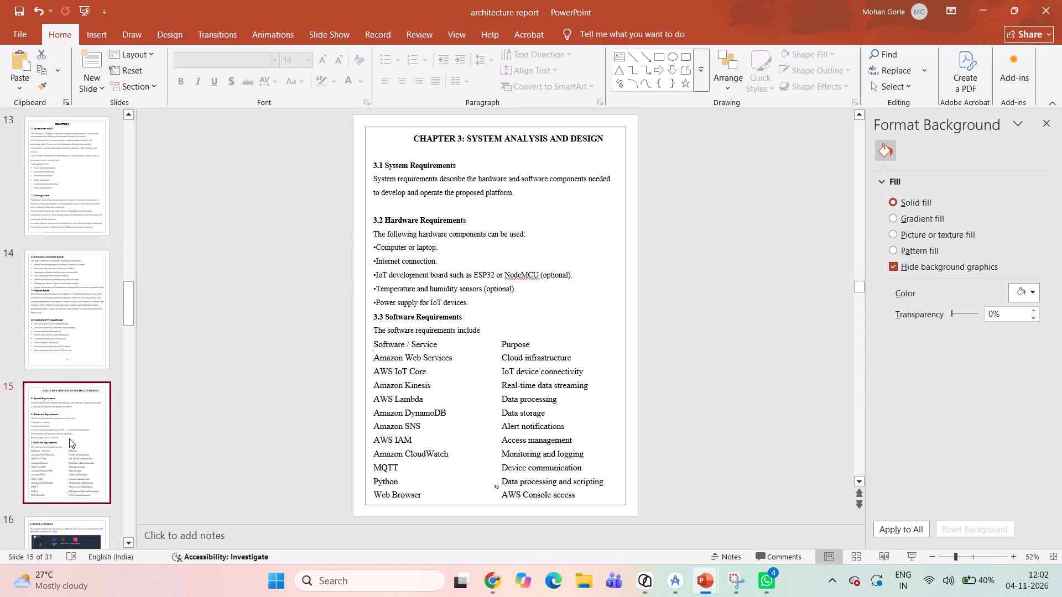
{"action": "left_click_drag", "start_coordinate": [592, 494], "coordinate": [329, 336]}
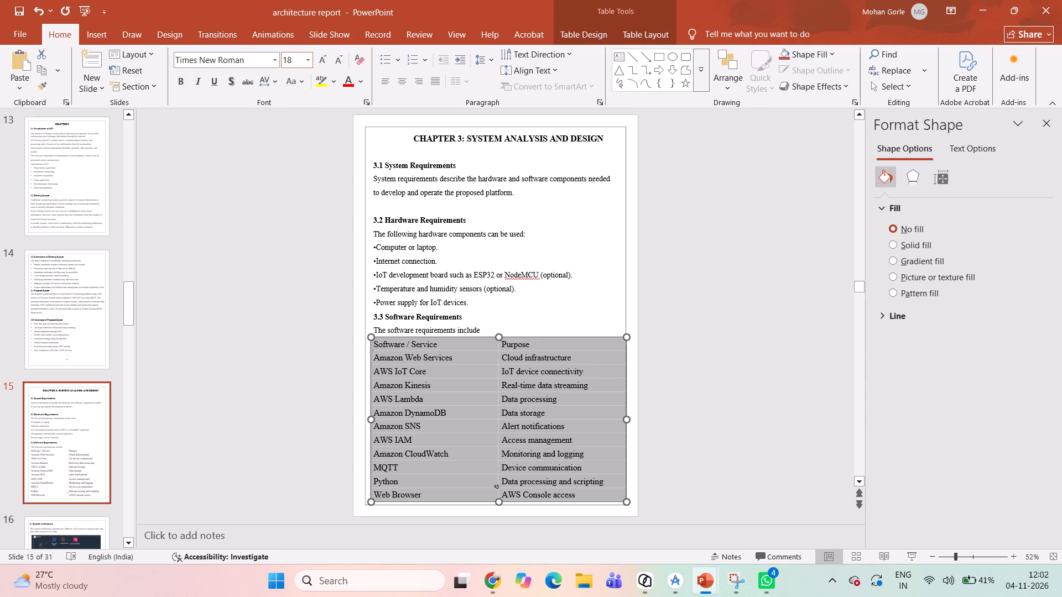
Set the software table on slide 15 and the 3.3 Software Requirements heading and introduction above it to font size 15.
{"action": "left_click", "coordinate": [296, 65]}
{"action": "type", "text": "15"}
{"action": "key", "text": "Return"}
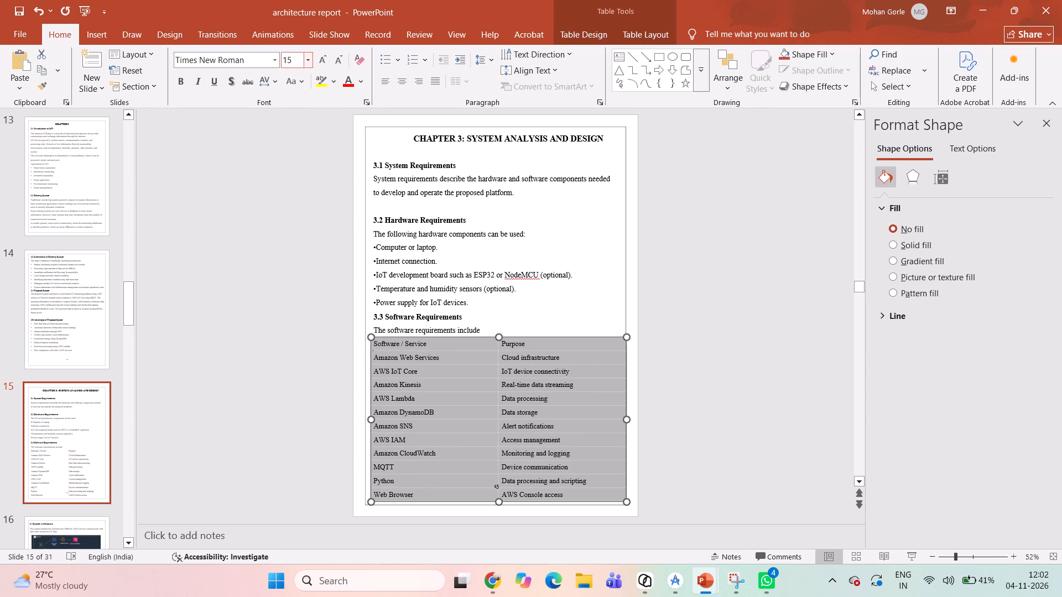
{"action": "left_click", "coordinate": [482, 326]}
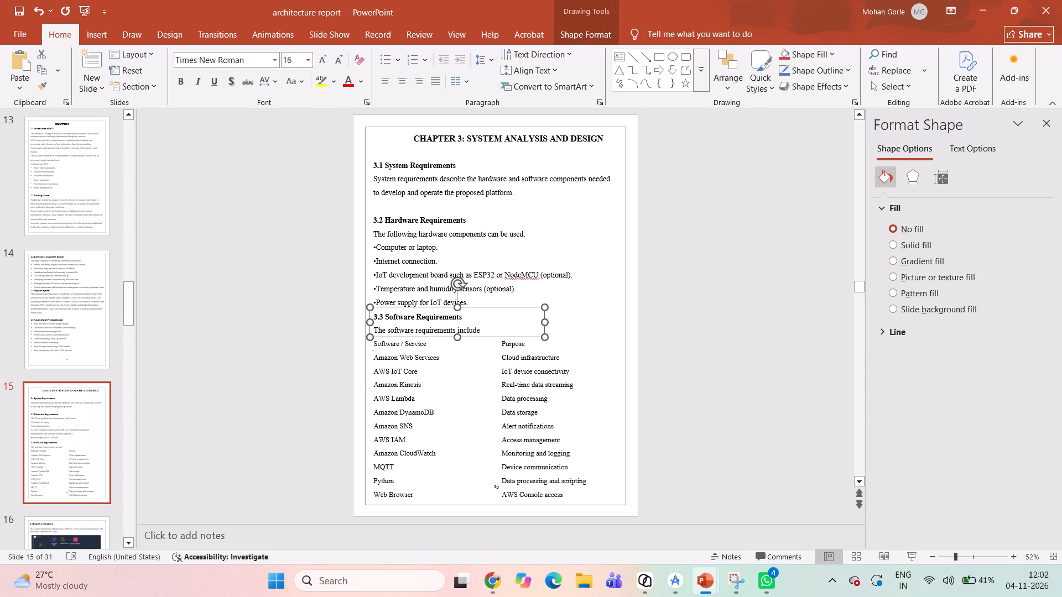
{"action": "left_click_drag", "start_coordinate": [480, 329], "coordinate": [352, 297]}
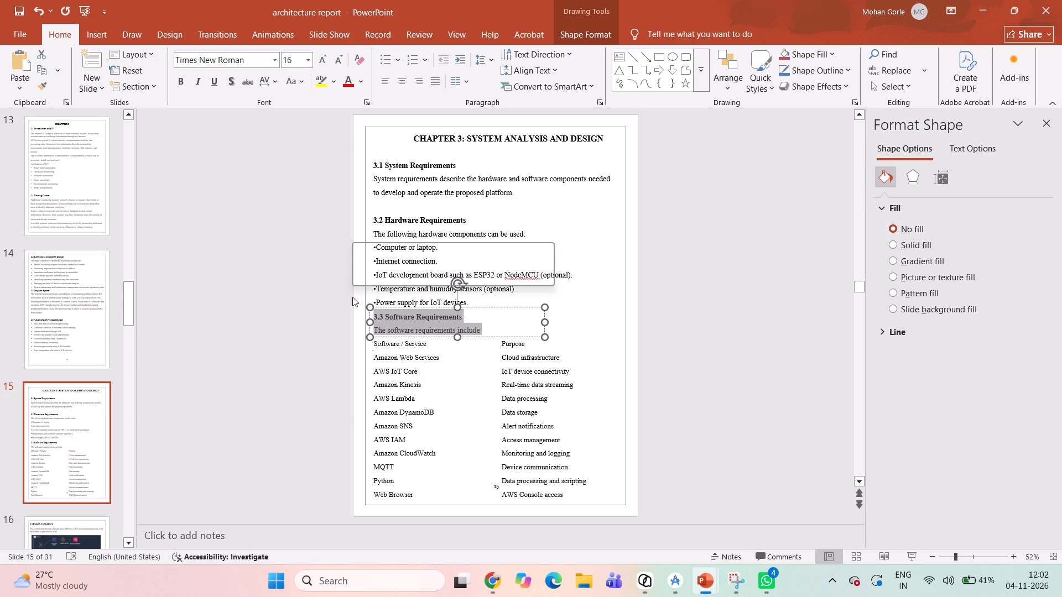
{"action": "left_click", "coordinate": [292, 60]}
{"action": "type", "text": "15"}
{"action": "key", "text": "Return"}
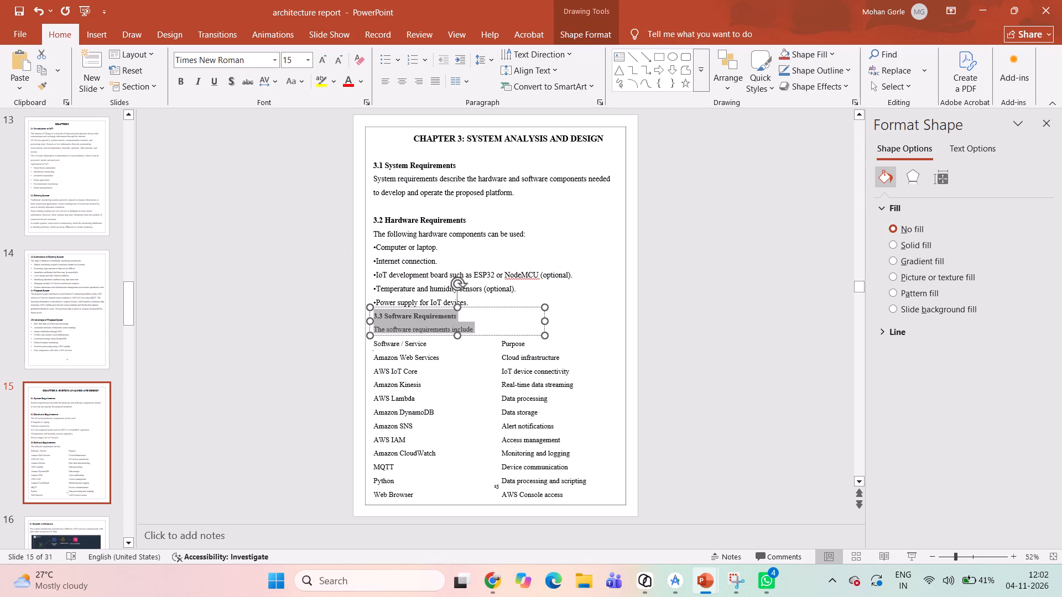
Set the 3.1 System Requirements and 3.2 Hardware Requirements text on slide 15 to font size 15.
{"action": "left_click_drag", "start_coordinate": [483, 300], "coordinate": [369, 163]}
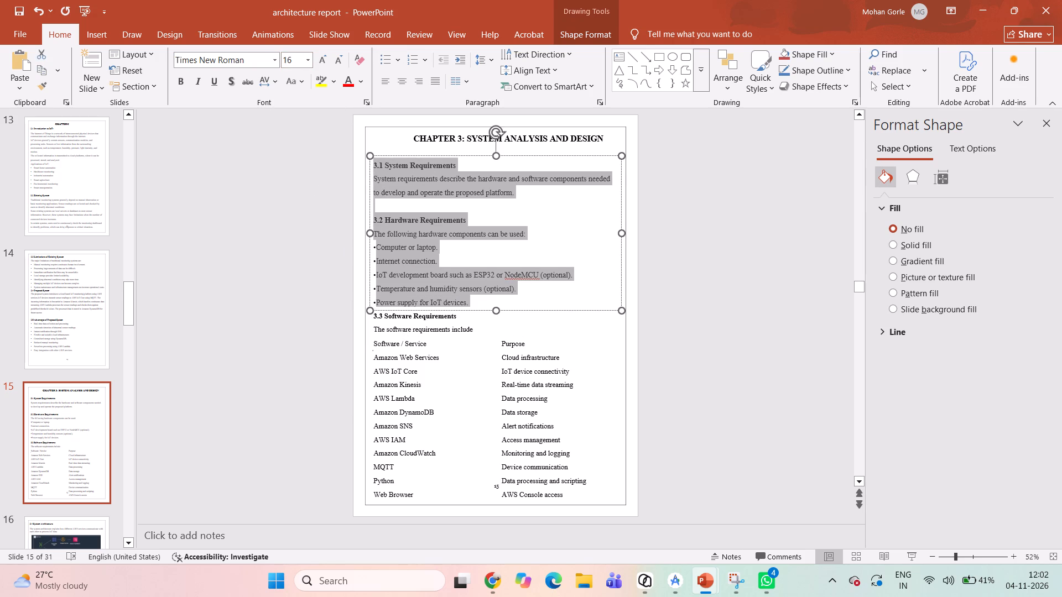
{"action": "left_click_drag", "start_coordinate": [369, 163], "coordinate": [367, 160]}
{"action": "left_click", "coordinate": [297, 61]}
{"action": "type", "text": "15"}
{"action": "key", "text": "Return"}
{"action": "left_click", "coordinate": [290, 281]}
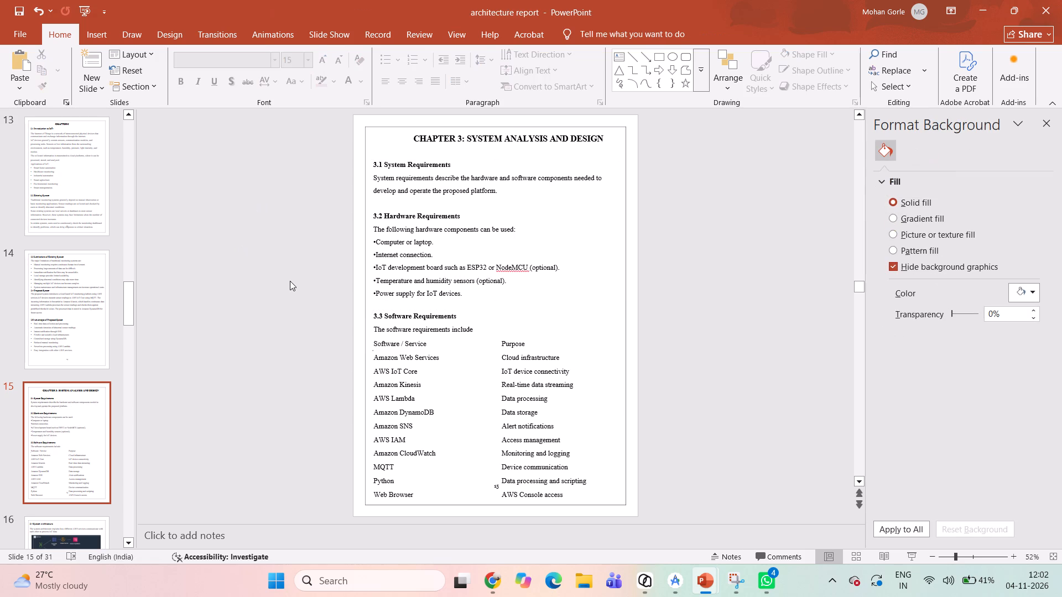
Set slide 16's text below the diagram, from Architecture Workflow through 3.5 Data Flow Diagram, to font size 15.
{"action": "key", "text": "Down"}
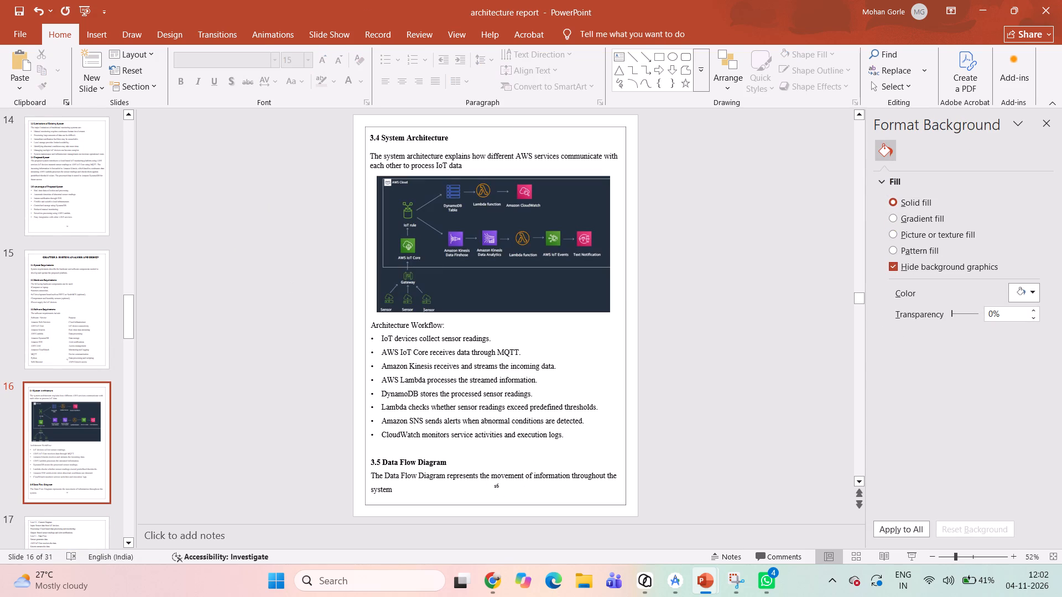
{"action": "left_click_drag", "start_coordinate": [419, 486], "coordinate": [371, 327]}
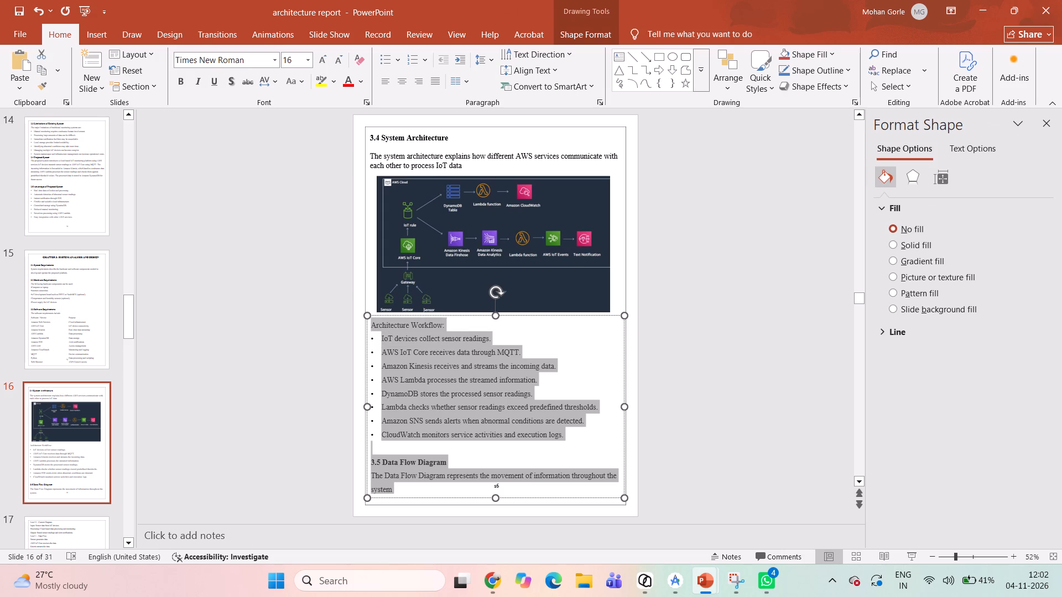
{"action": "left_click_drag", "start_coordinate": [371, 327], "coordinate": [371, 326]}
{"action": "left_click", "coordinate": [298, 62]}
{"action": "type", "text": "15"}
{"action": "key", "text": "Return"}
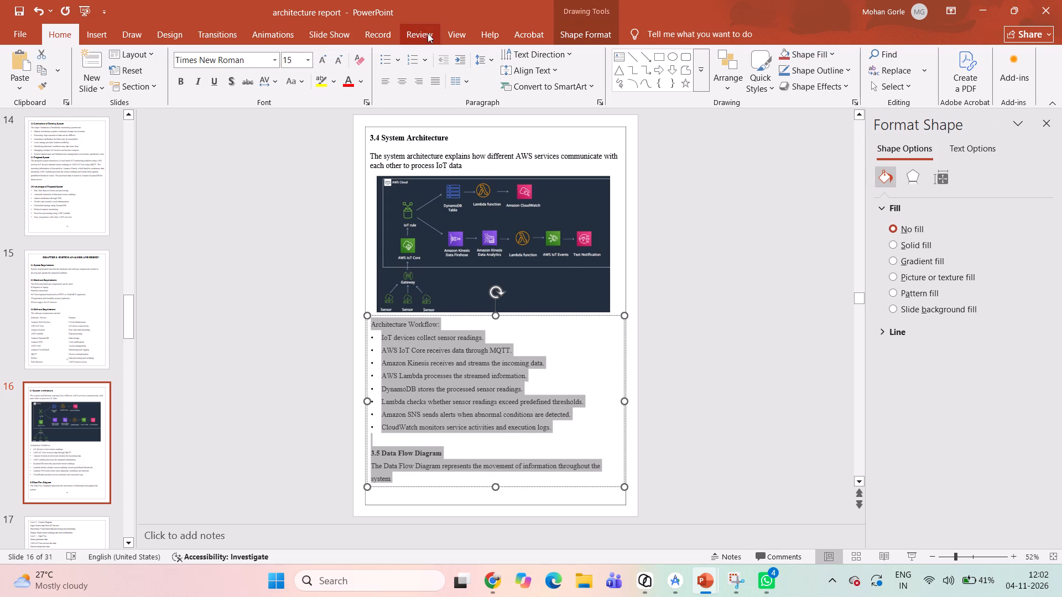
Set the 3.4 System Architecture heading and description above slide 16's diagram to font size 15.
{"action": "left_click_drag", "start_coordinate": [474, 172], "coordinate": [368, 138]}
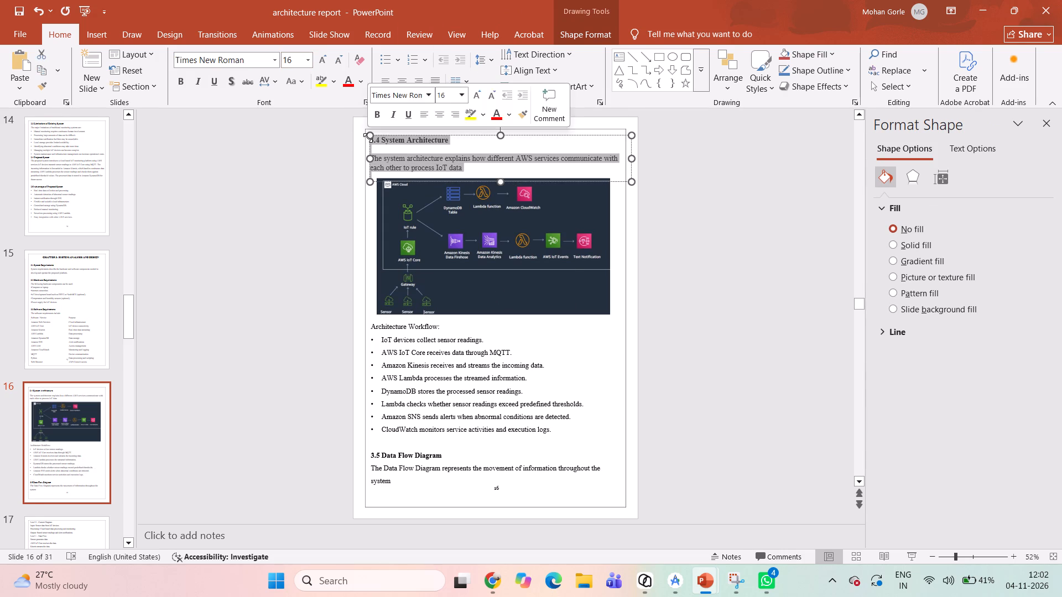
{"action": "left_click", "coordinate": [296, 56]}
{"action": "type", "text": "15"}
{"action": "key", "text": "Return"}
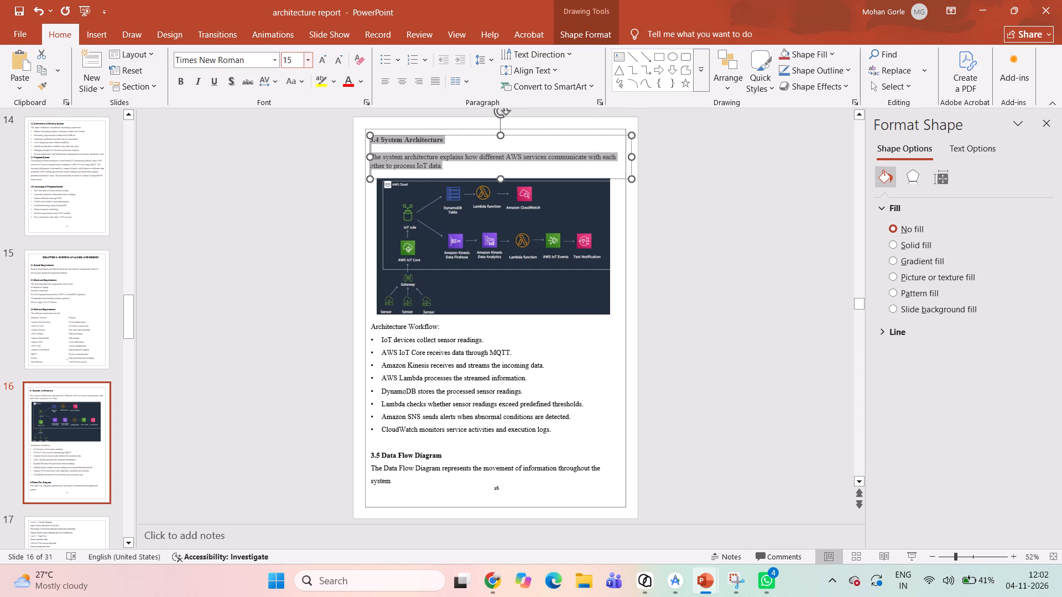
{"action": "left_click", "coordinate": [282, 215]}
Set all of slide 17's text, from Level 0 – Context Diagram through 3.7 Working Principle, to font size 15.
{"action": "key", "text": "Down"}
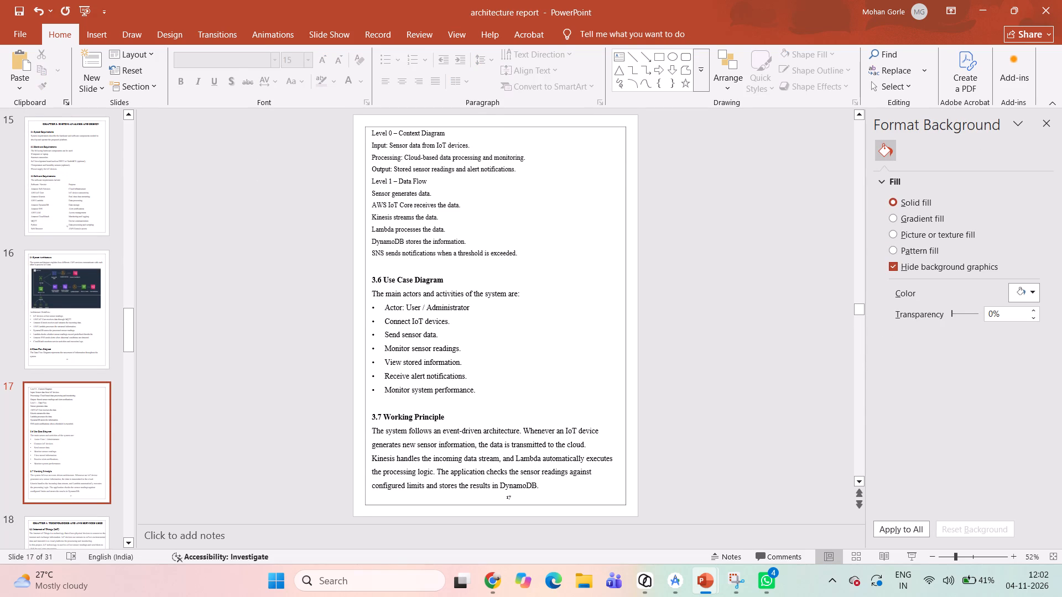
{"action": "left_click_drag", "start_coordinate": [542, 484], "coordinate": [361, 137]}
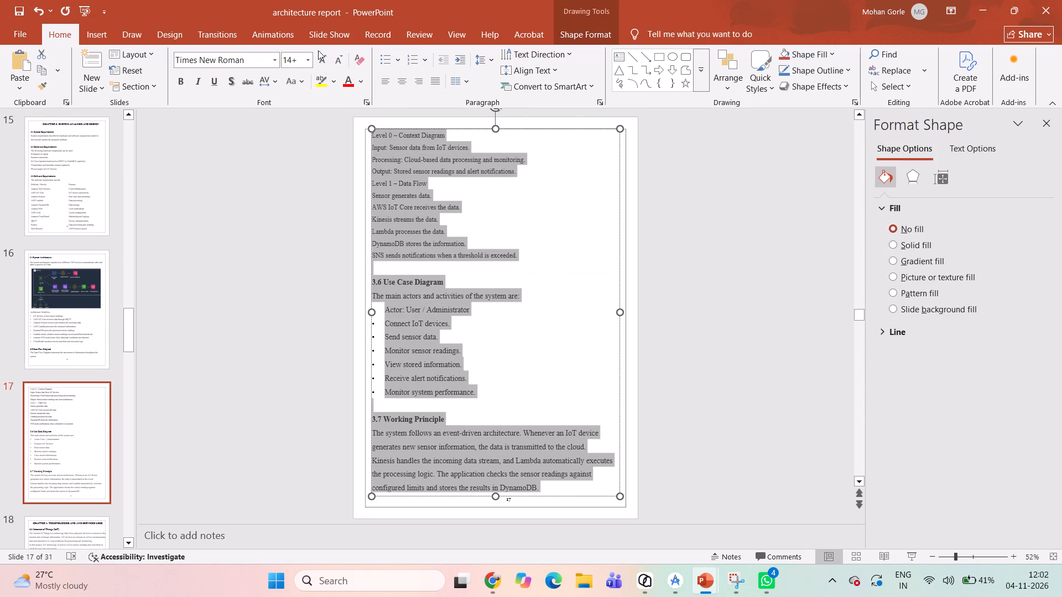
{"action": "left_click", "coordinate": [299, 57]}
{"action": "type", "text": "15"}
{"action": "key", "text": "Return"}
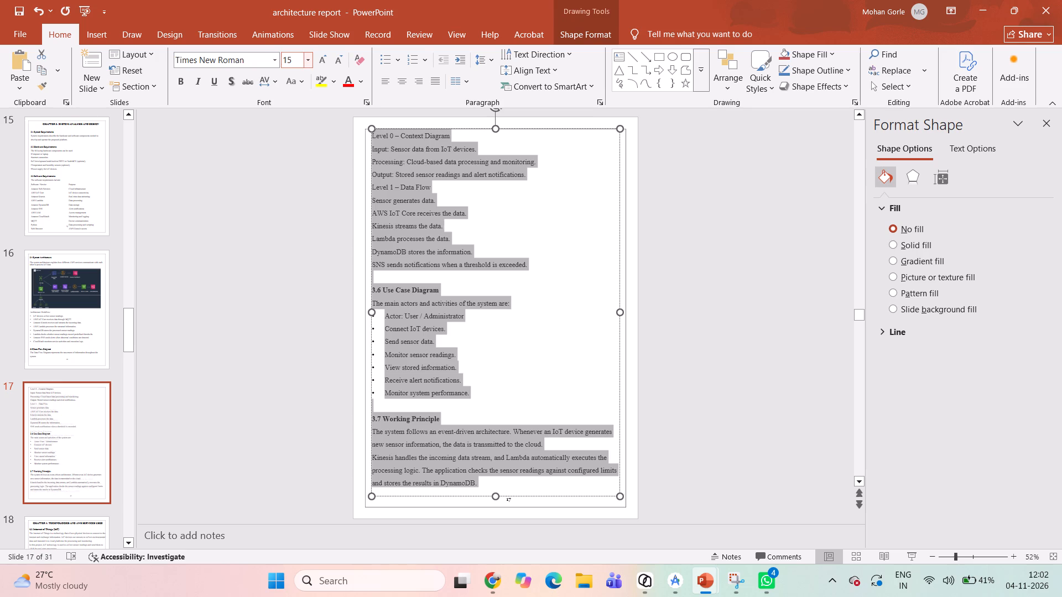
{"action": "left_click", "coordinate": [273, 182]}
Set the 4.2 AWS IoT Core and 4.3 Amazon Kinesis text on slide 18 to font size 15.
{"action": "key", "text": "Down"}
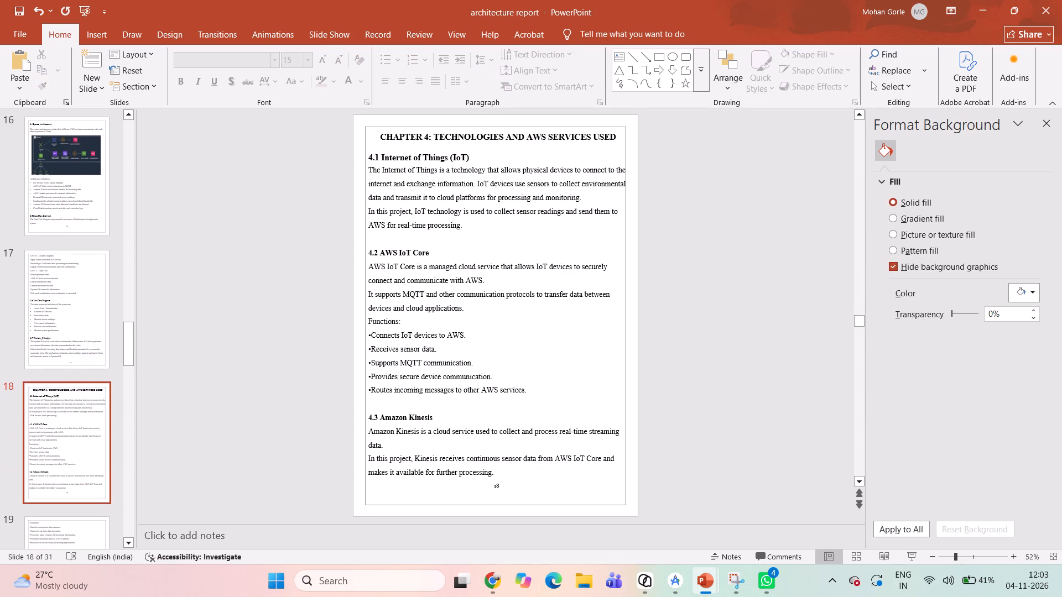
{"action": "left_click_drag", "start_coordinate": [502, 471], "coordinate": [380, 149]}
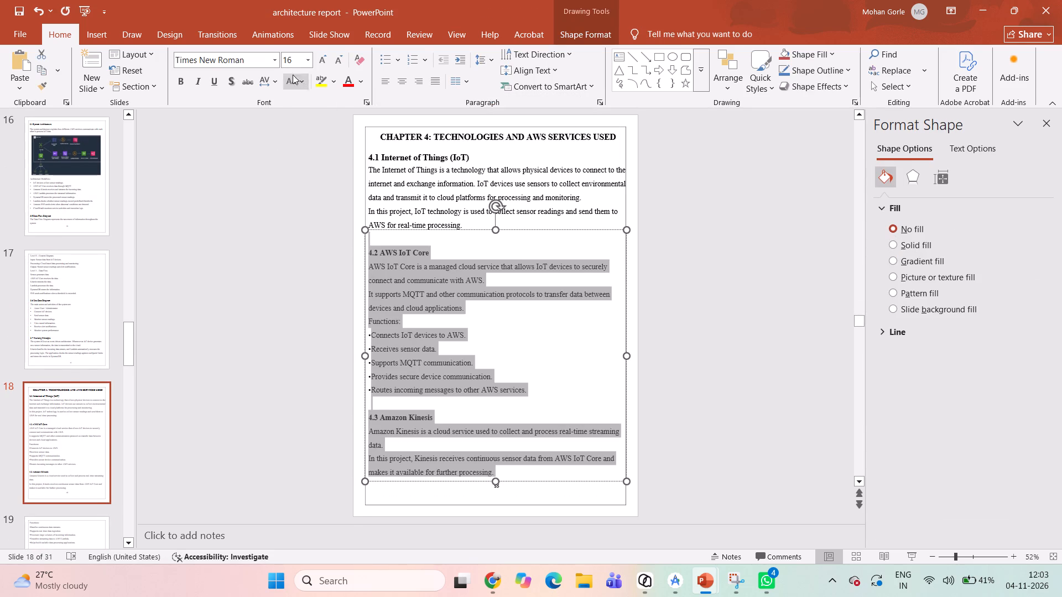
{"action": "left_click", "coordinate": [291, 57]}
{"action": "type", "text": "15"}
{"action": "key", "text": "Return"}
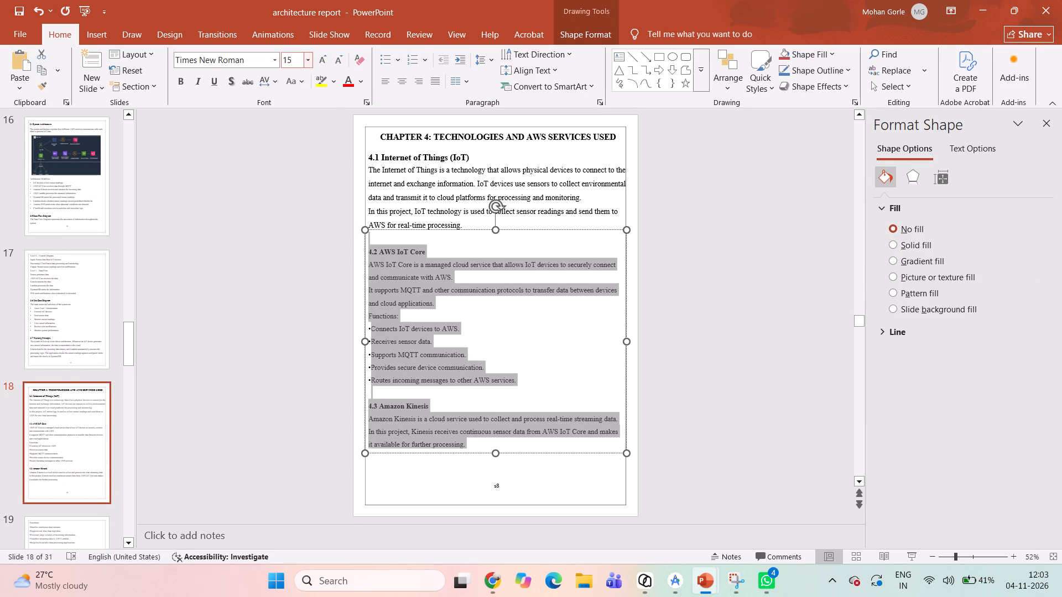
Set the 4.1 Internet of Things heading and paragraphs on slide 18 to font size 15, leaving out the chapter title.
{"action": "left_click_drag", "start_coordinate": [472, 224], "coordinate": [340, 127]}
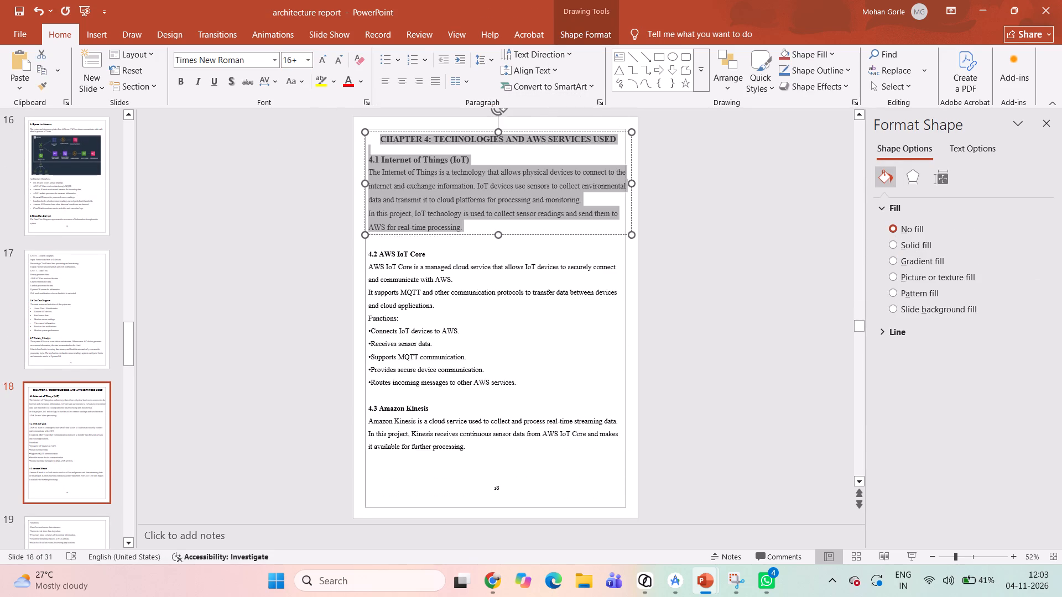
{"action": "left_click_drag", "start_coordinate": [340, 127], "coordinate": [339, 127]}
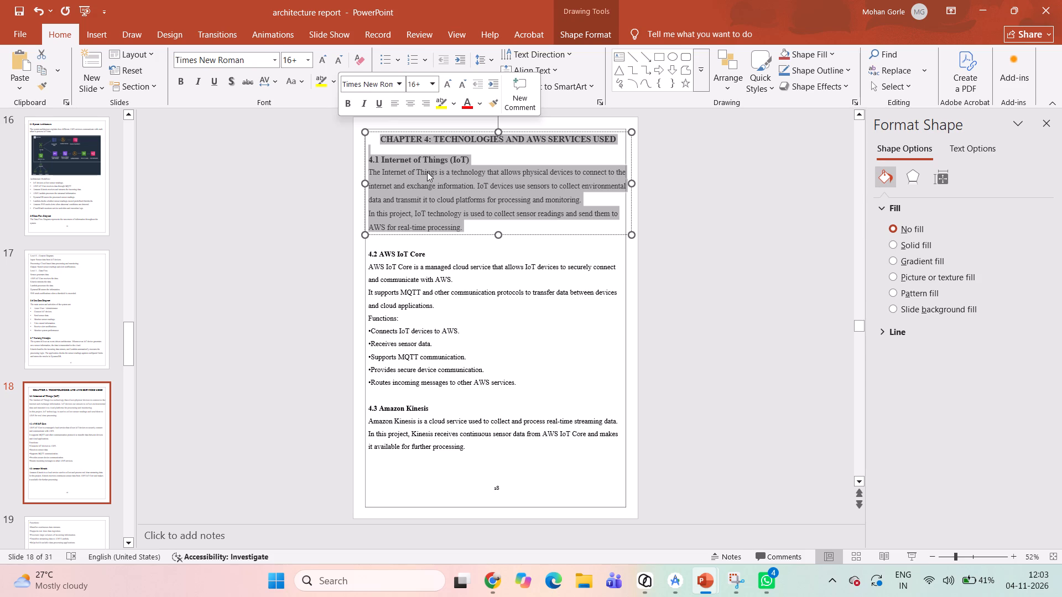
{"action": "left_click", "coordinate": [386, 154]}
{"action": "left_click_drag", "start_coordinate": [474, 231], "coordinate": [379, 177]}
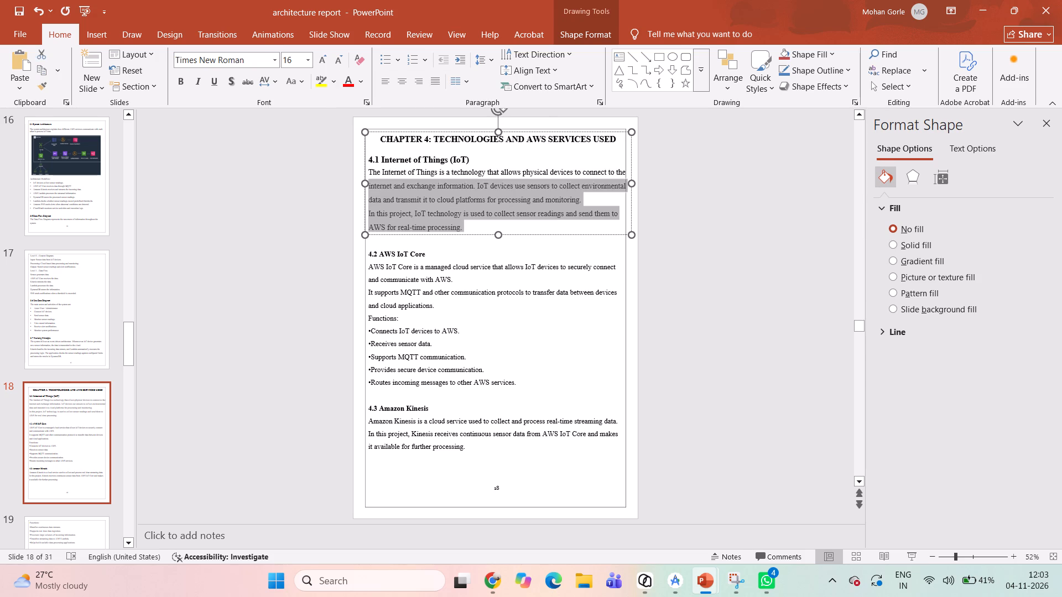
{"action": "left_click_drag", "start_coordinate": [379, 177], "coordinate": [370, 165]}
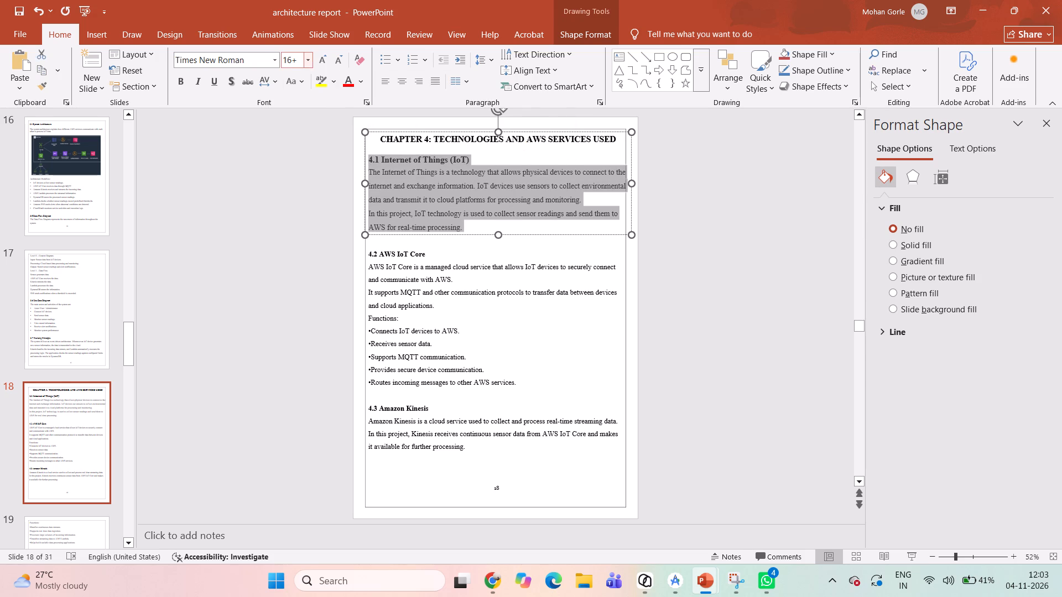
{"action": "left_click", "coordinate": [297, 63]}
{"action": "type", "text": "15"}
{"action": "key", "text": "Return"}
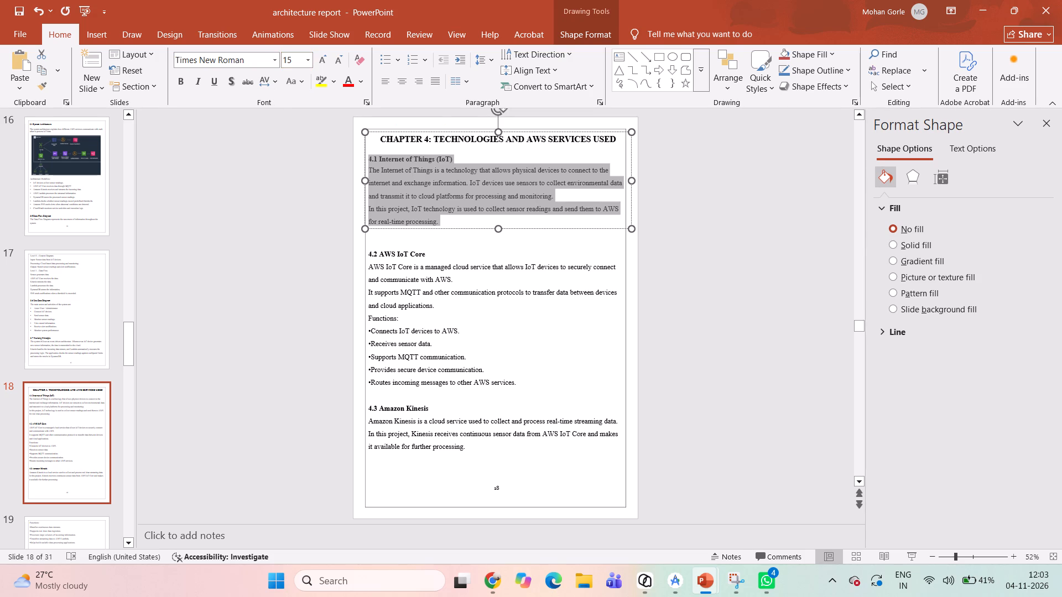
Nudge the 4.2 and 4.3 text box on slide 18 upward three increments, closer to the 4.1 section.
{"action": "left_click", "coordinate": [446, 262]}
{"action": "left_click", "coordinate": [445, 232]}
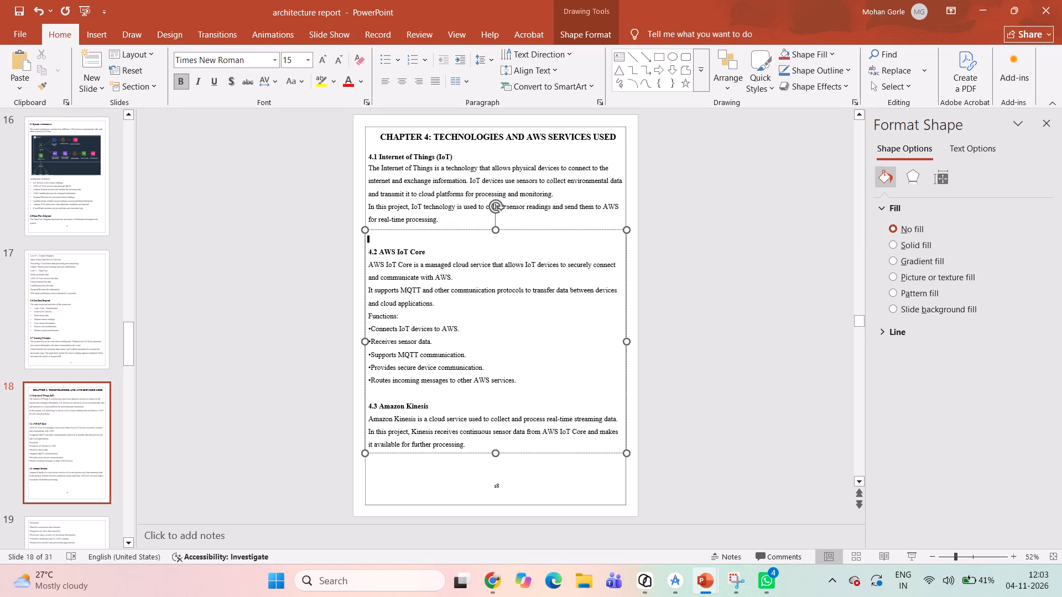
{"action": "left_click", "coordinate": [445, 229]}
{"action": "key", "text": "Up"}
{"action": "key", "text": "Up"}
{"action": "key", "text": "Up"}
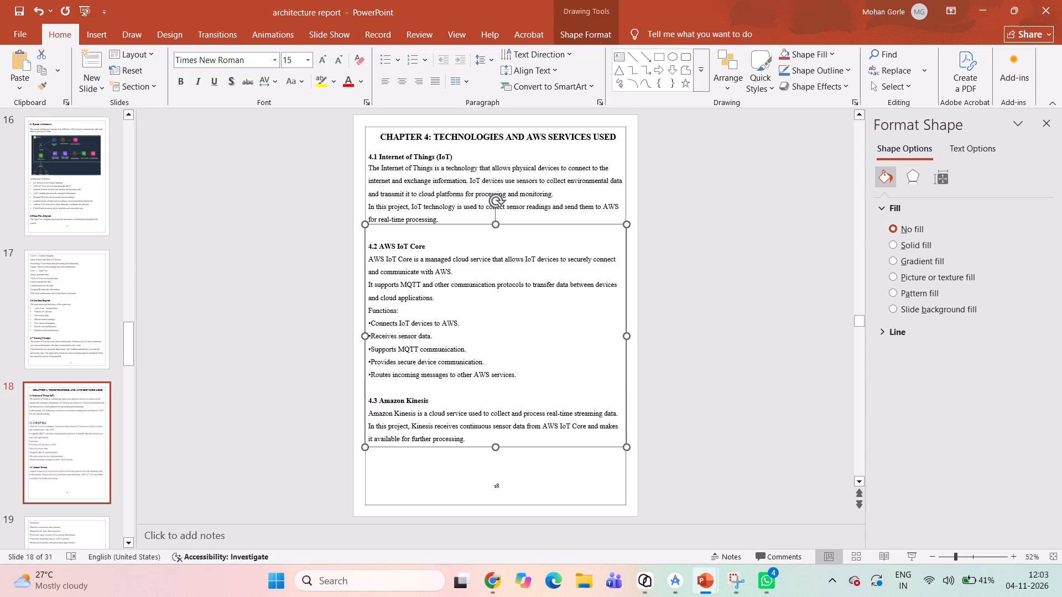
{"action": "left_click", "coordinate": [357, 262]}
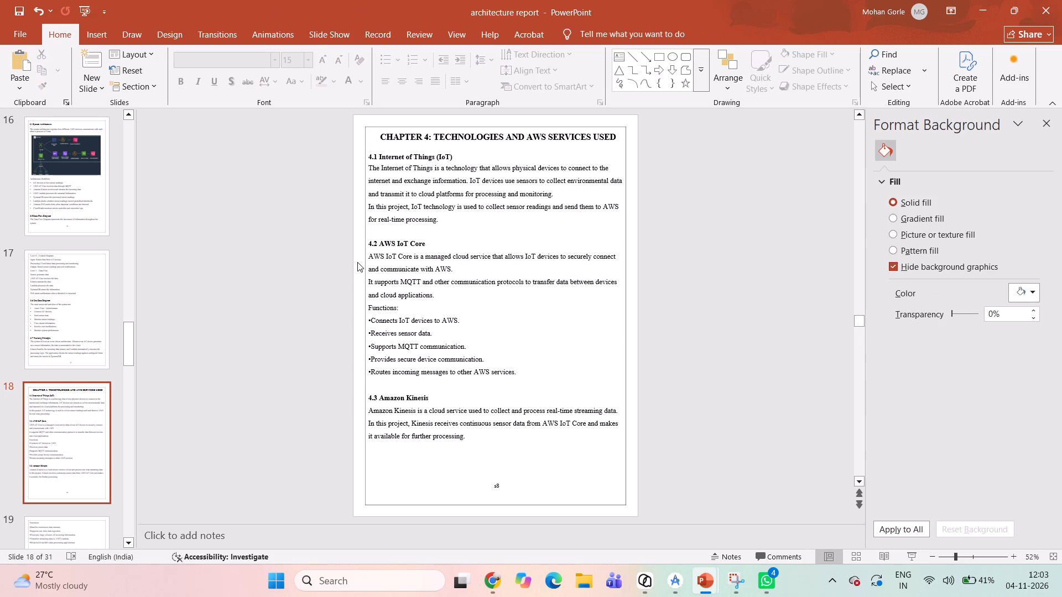
Set all of slide 19's text, from Functions through 4.5 Amazon DynamoDB, to font size 15, and go on to slide 20.
{"action": "key", "text": "Down"}
{"action": "left_click_drag", "start_coordinate": [515, 455], "coordinate": [441, 390]}
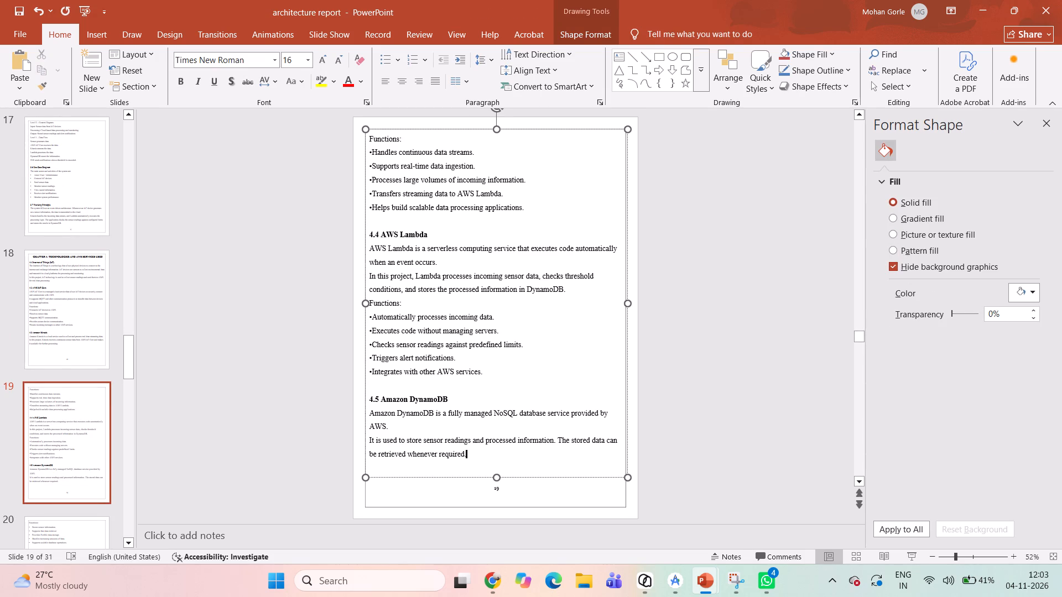
{"action": "left_click_drag", "start_coordinate": [441, 390], "coordinate": [358, 137]}
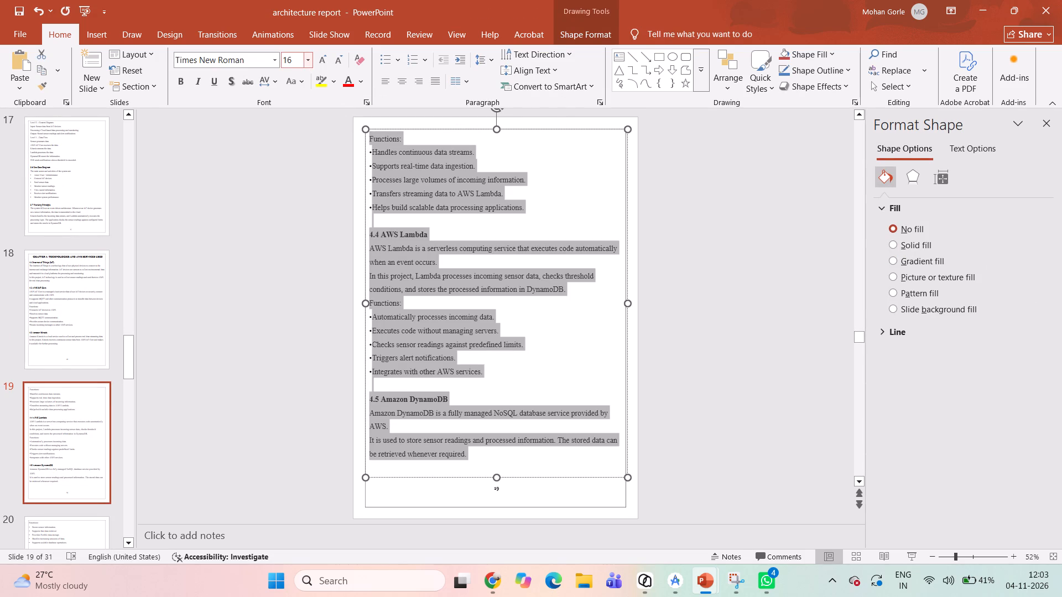
{"action": "left_click", "coordinate": [301, 64]}
{"action": "type", "text": "15"}
{"action": "key", "text": "Return"}
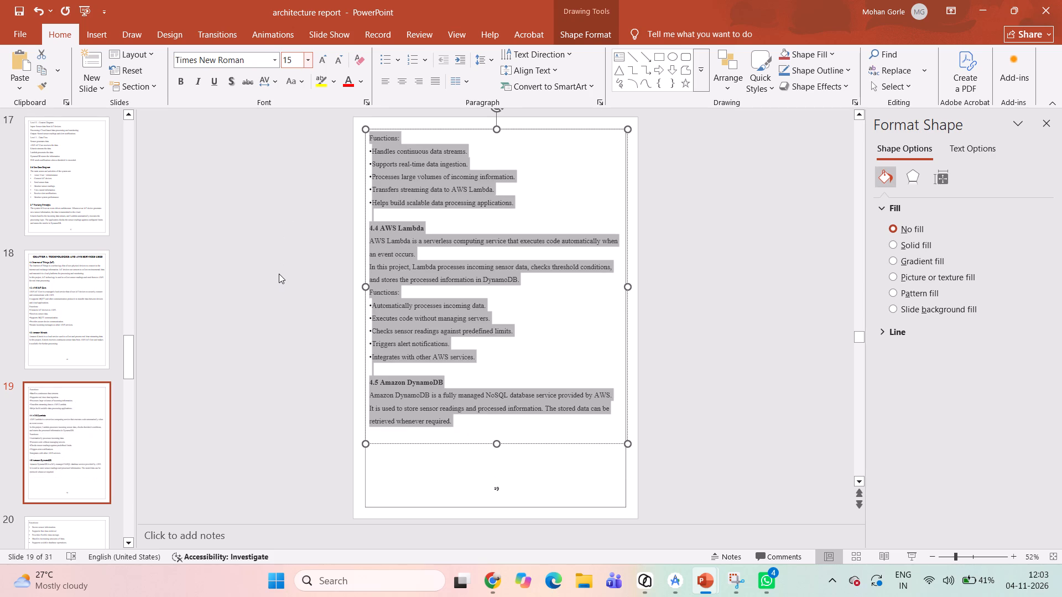
{"action": "left_click", "coordinate": [278, 285]}
{"action": "key", "text": "Down"}
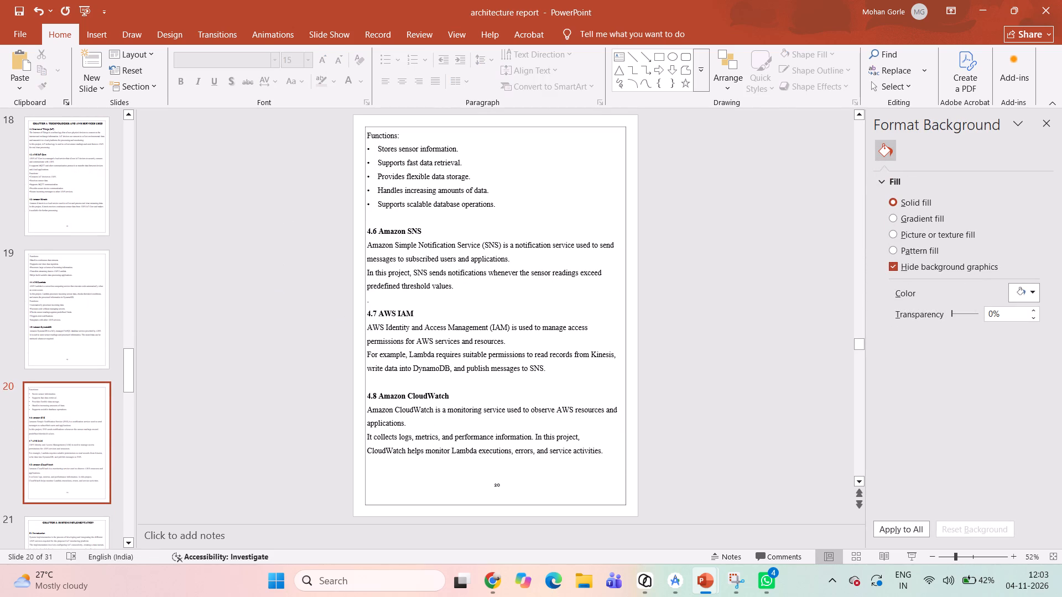
Set all of slide 20's text, from Functions through 4.8 Amazon CloudWatch, to font size 15.
{"action": "left_click_drag", "start_coordinate": [607, 455], "coordinate": [360, 211]}
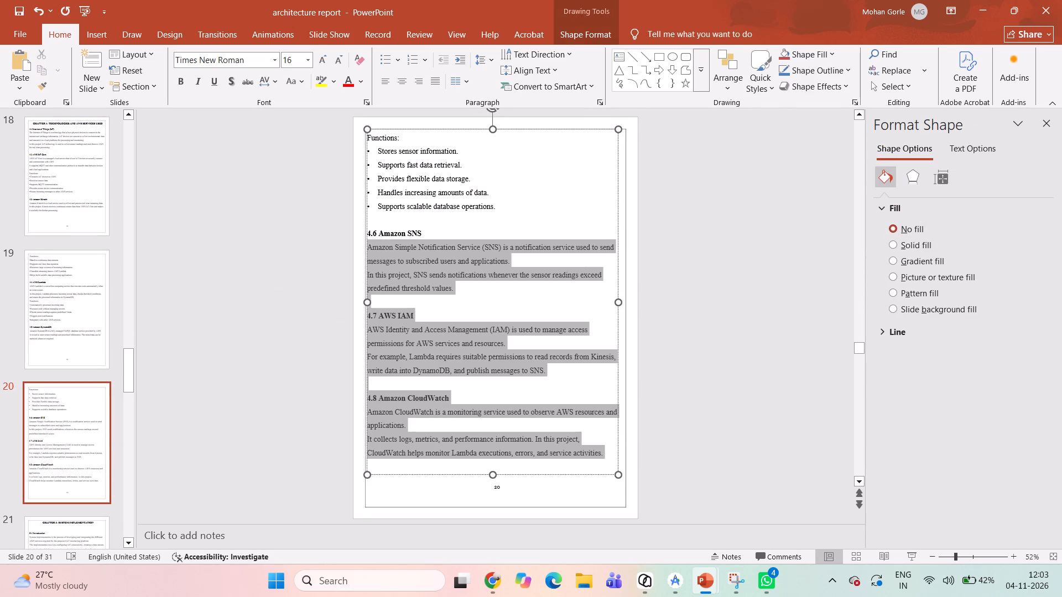
{"action": "left_click_drag", "start_coordinate": [360, 211], "coordinate": [341, 135]}
{"action": "left_click", "coordinate": [296, 61]}
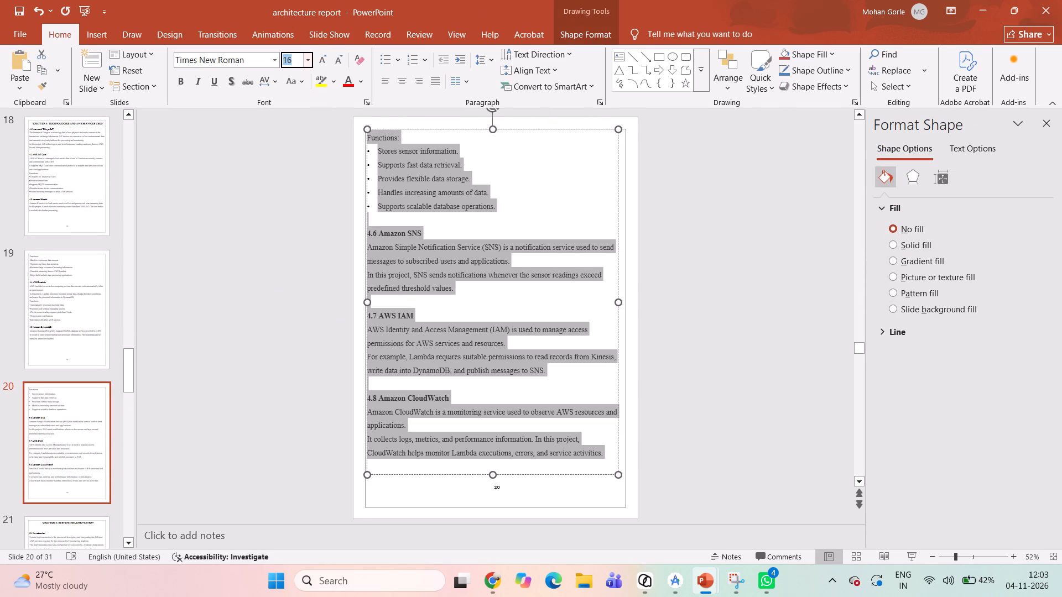
{"action": "type", "text": "15"}
{"action": "key", "text": "Return"}
{"action": "left_click", "coordinate": [238, 239]}
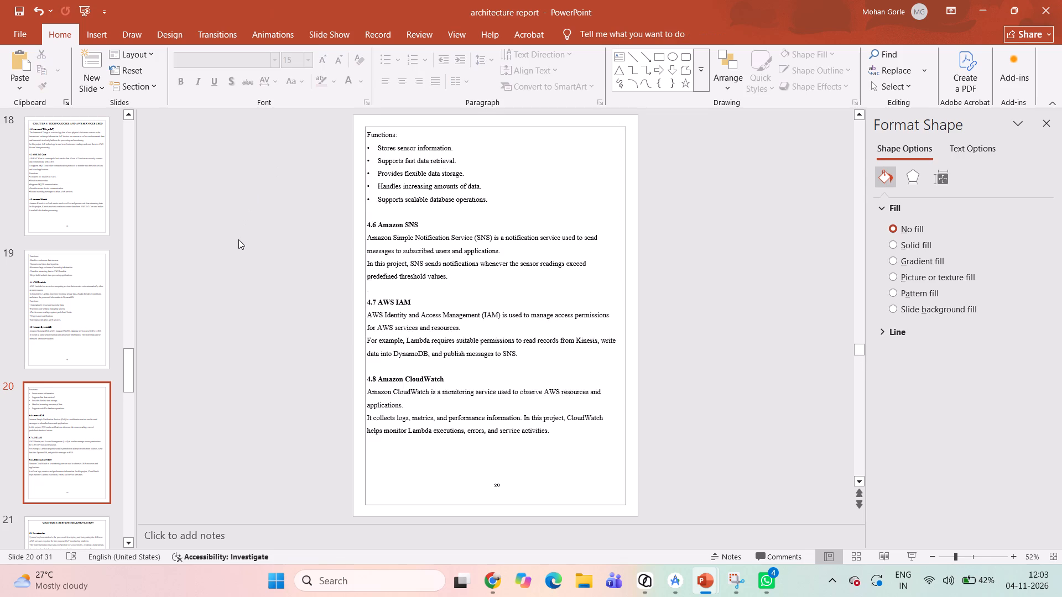
Copy the Functions heading and its five bullets, from the start of slide 19, before 4.4 AWS Lambda.
{"action": "key", "text": "Up"}
{"action": "key", "text": "Up"}
{"action": "key", "text": "Down"}
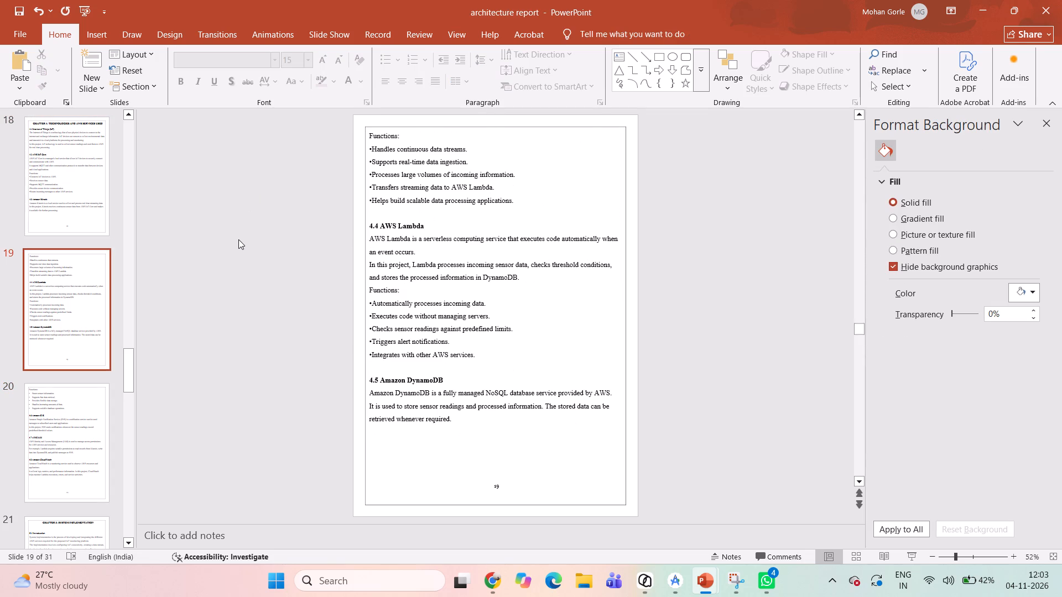
{"action": "key", "text": "Up"}
{"action": "key", "text": "Down"}
{"action": "left_click_drag", "start_coordinate": [528, 202], "coordinate": [347, 148]}
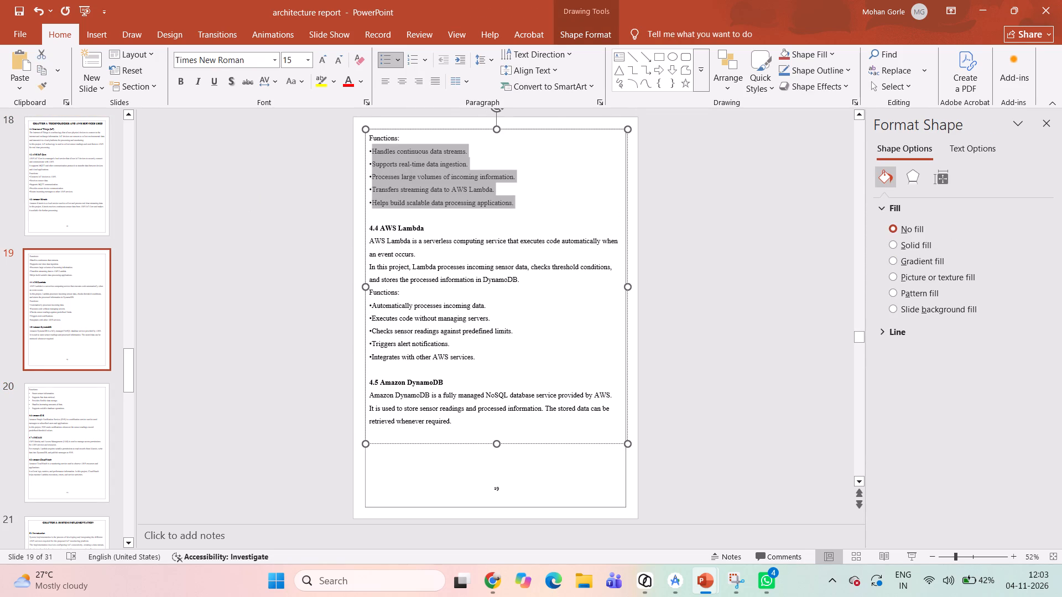
{"action": "left_click_drag", "start_coordinate": [347, 148], "coordinate": [348, 137]}
{"action": "key", "text": "ctrl+c"}
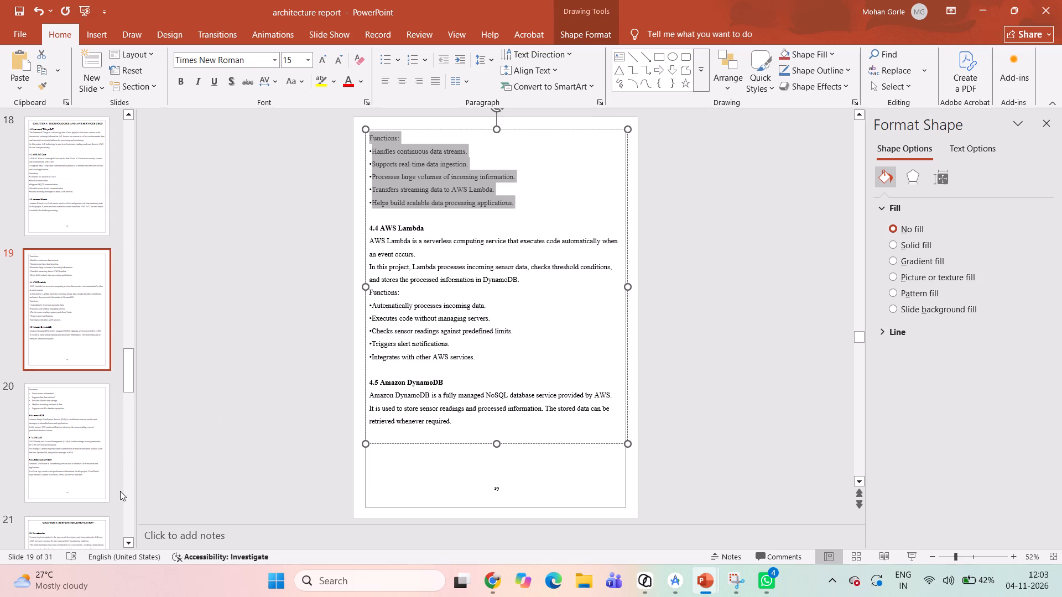
Delete the secure device communication and message routing bullets from the 4.2 AWS IoT Core functions on slide 18.
{"action": "left_click", "coordinate": [71, 160]}
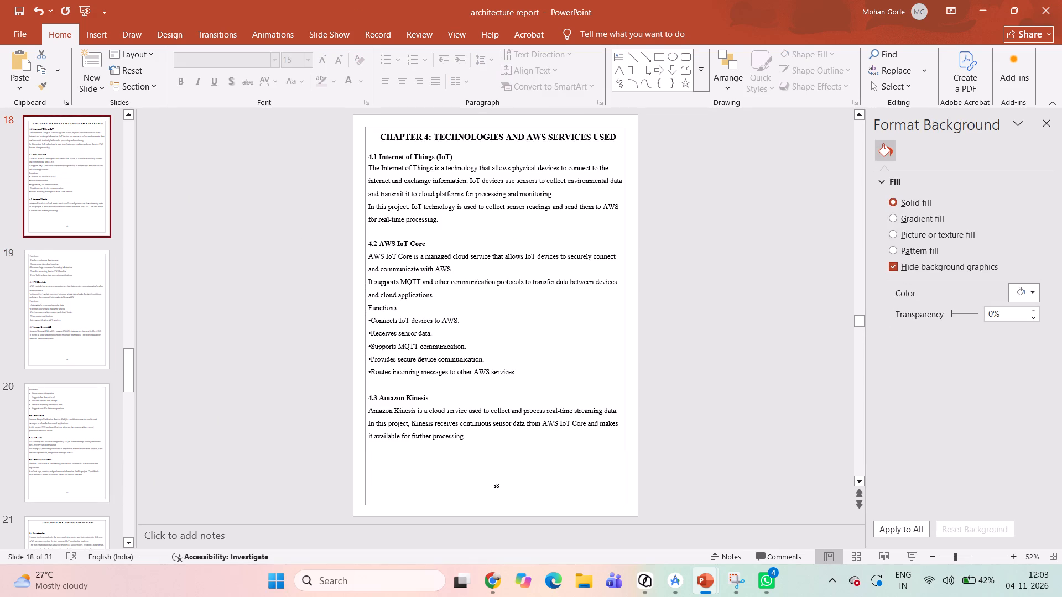
{"action": "left_click_drag", "start_coordinate": [521, 373], "coordinate": [365, 355]}
{"action": "key", "text": "BackSpace"}
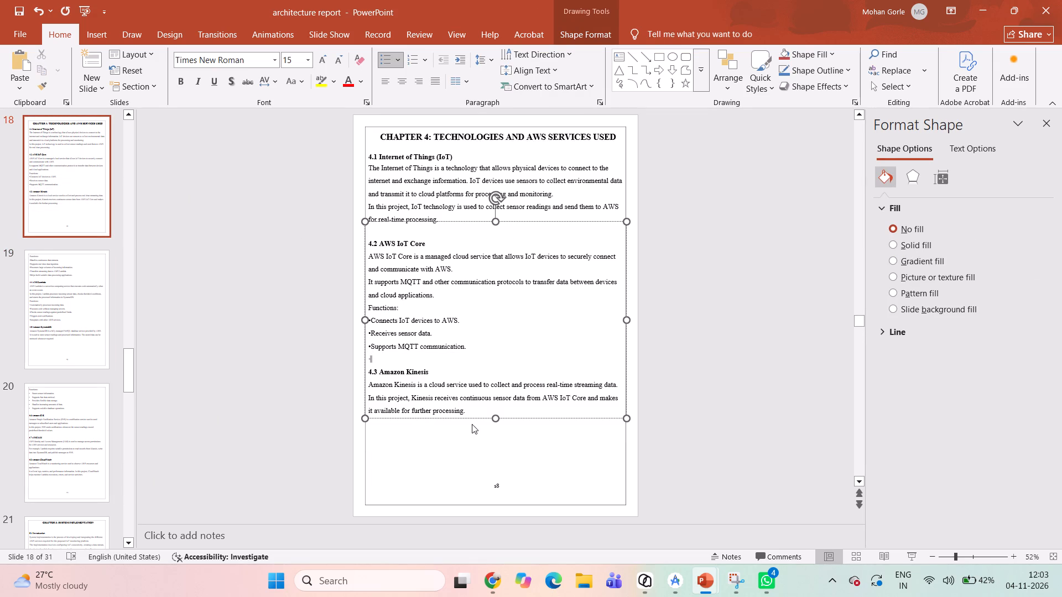
{"action": "key", "text": "BackSpace"}
Paste the copied Functions list on a new line after the 4.3 Amazon Kinesis paragraph on slide 18.
{"action": "left_click", "coordinate": [468, 407]}
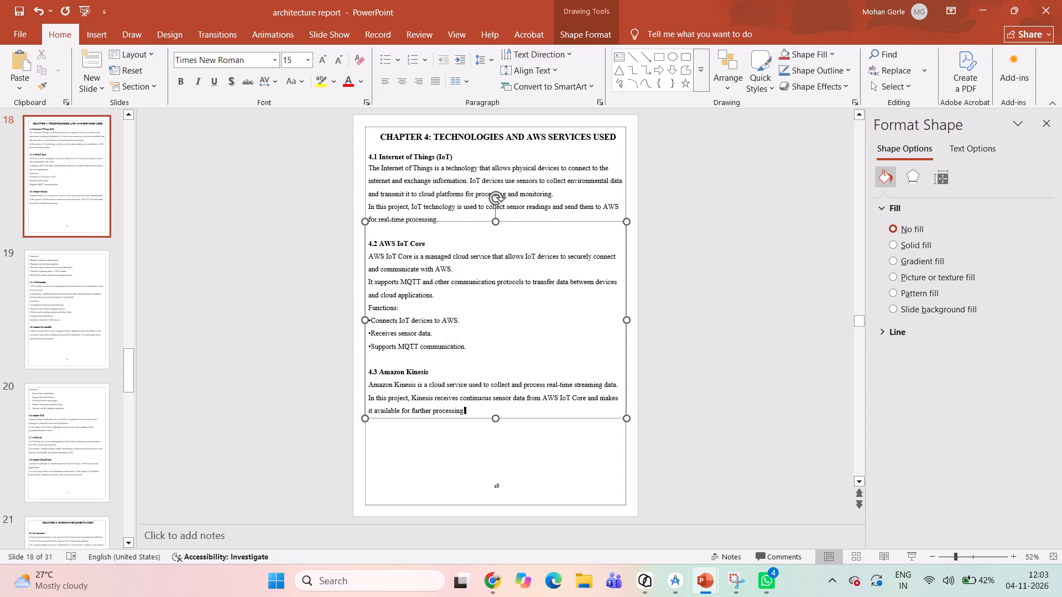
{"action": "key", "text": "Return"}
{"action": "key", "text": "ctrl+v"}
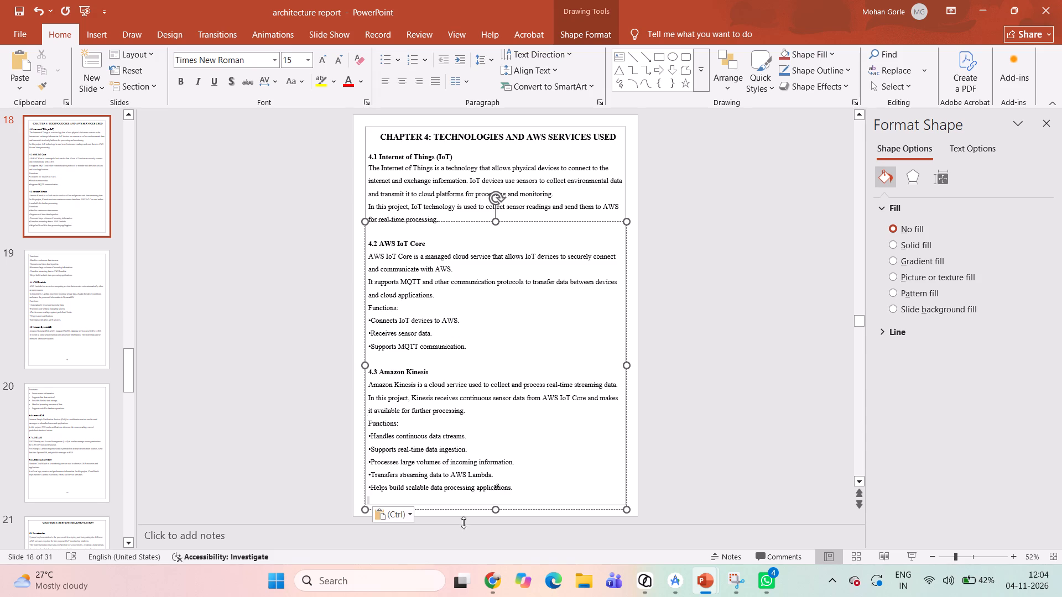
{"action": "left_click", "coordinate": [304, 463]}
Delete the pasted bullet "Helps build scalable data processing applications" and the empty line left under 4.3 on slide 18.
{"action": "left_click_drag", "start_coordinate": [539, 488], "coordinate": [388, 488]}
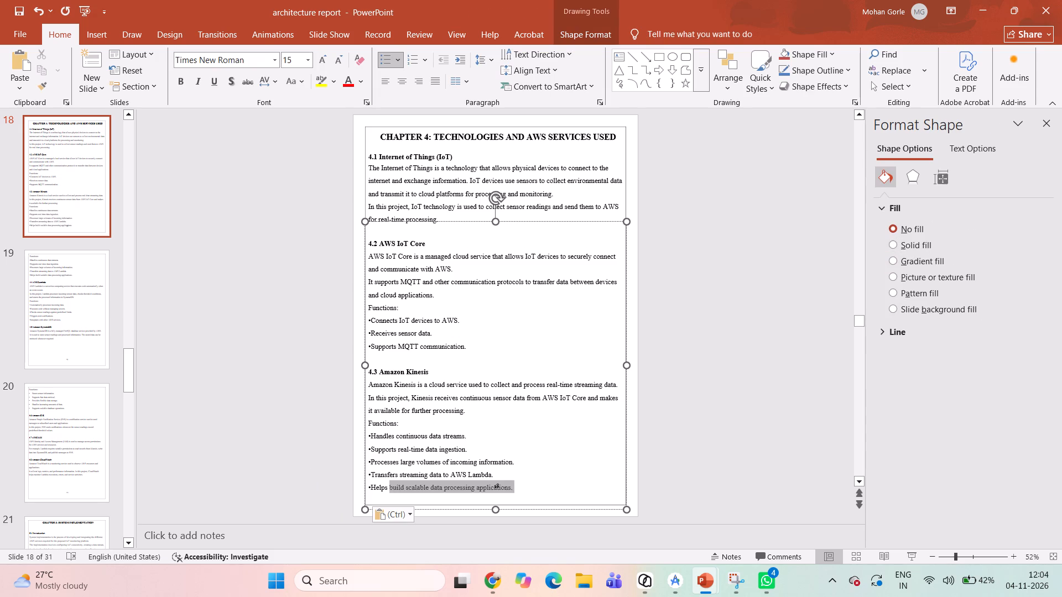
{"action": "left_click_drag", "start_coordinate": [388, 488], "coordinate": [367, 485]}
{"action": "key", "text": "BackSpace"}
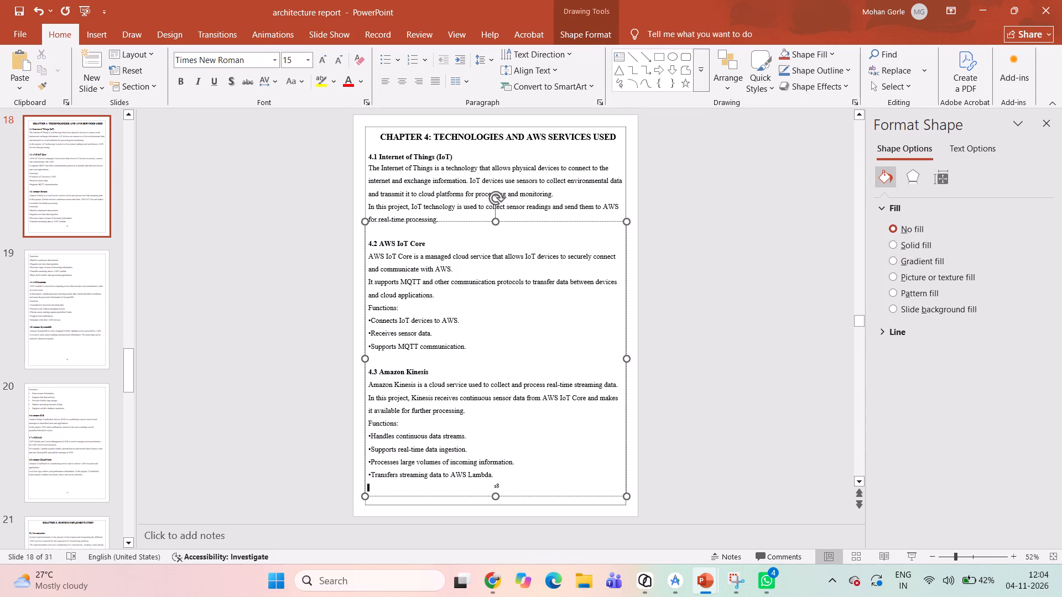
{"action": "key", "text": "BackSpace"}
{"action": "left_click", "coordinate": [278, 404]}
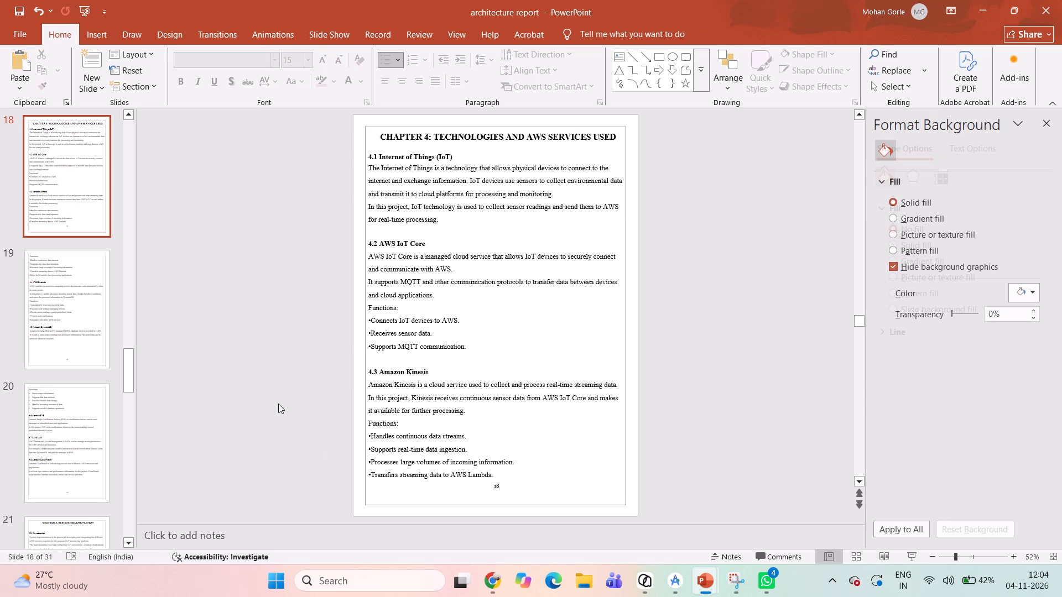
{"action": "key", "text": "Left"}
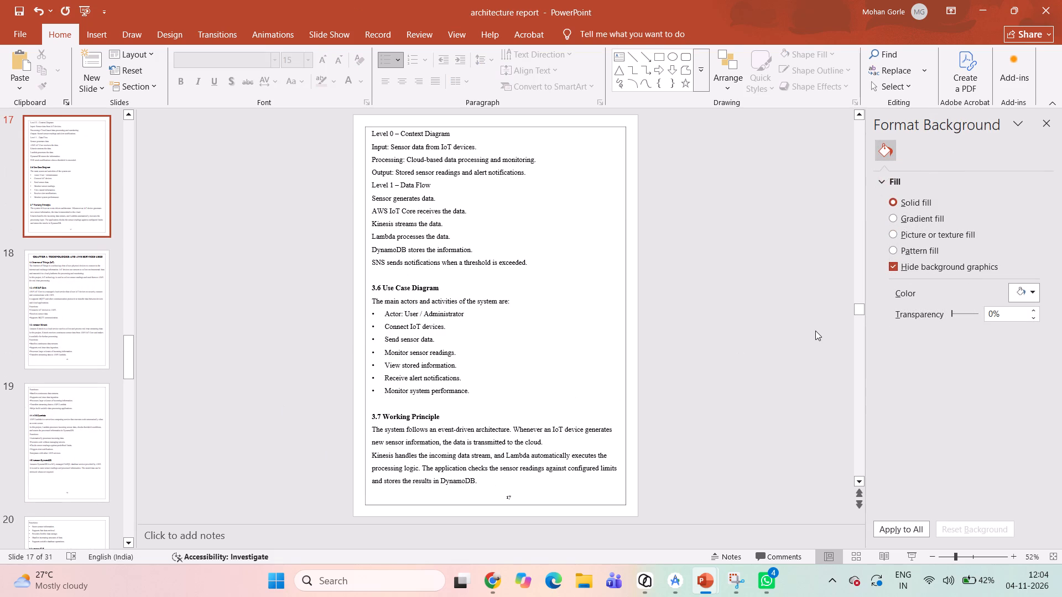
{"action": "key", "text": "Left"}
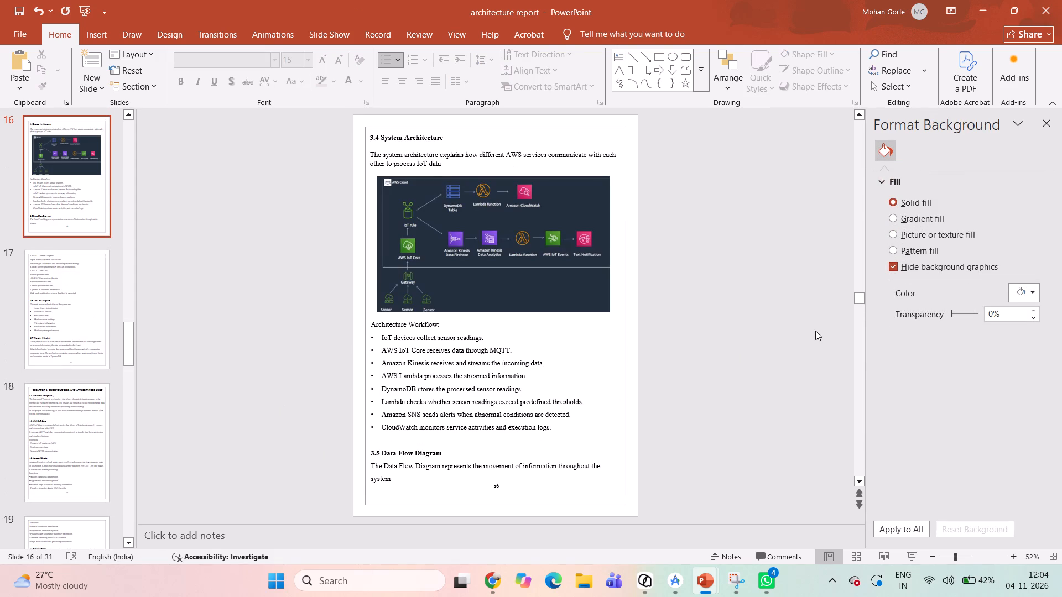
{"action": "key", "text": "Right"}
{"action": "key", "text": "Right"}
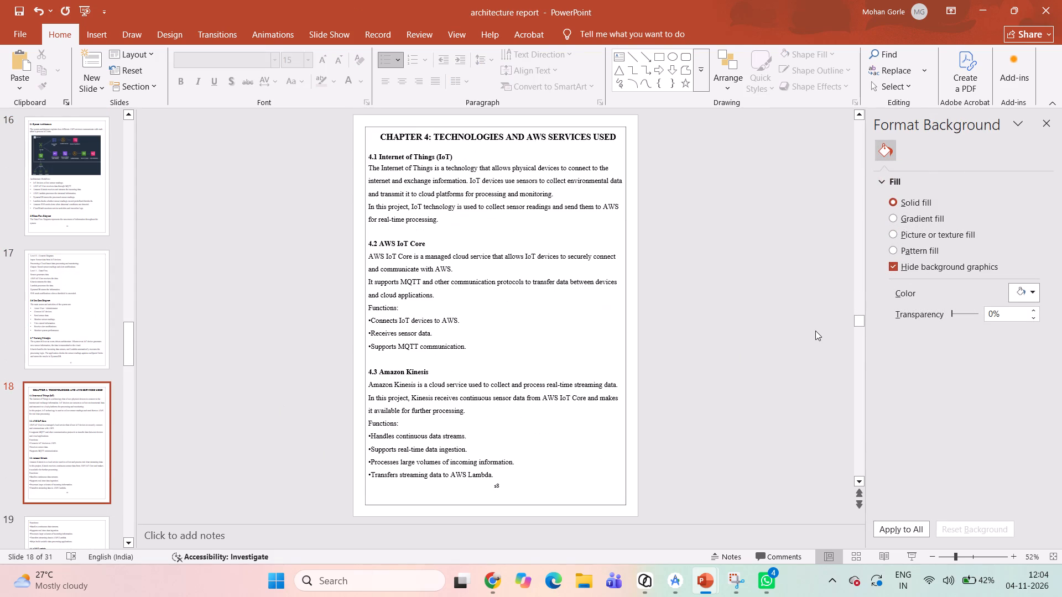
Delete the original Kinesis Functions list and blank line from slide 19 so the slide starts with 4.4 AWS Lambda.
{"action": "key", "text": "Right"}
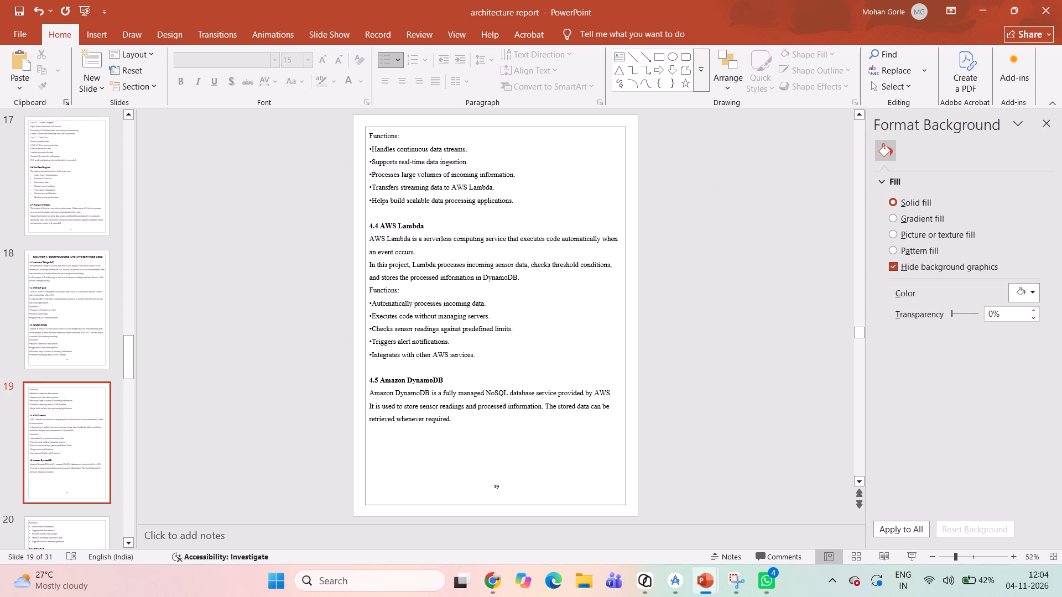
{"action": "left_click_drag", "start_coordinate": [535, 205], "coordinate": [324, 133]}
{"action": "key", "text": "BackSpace"}
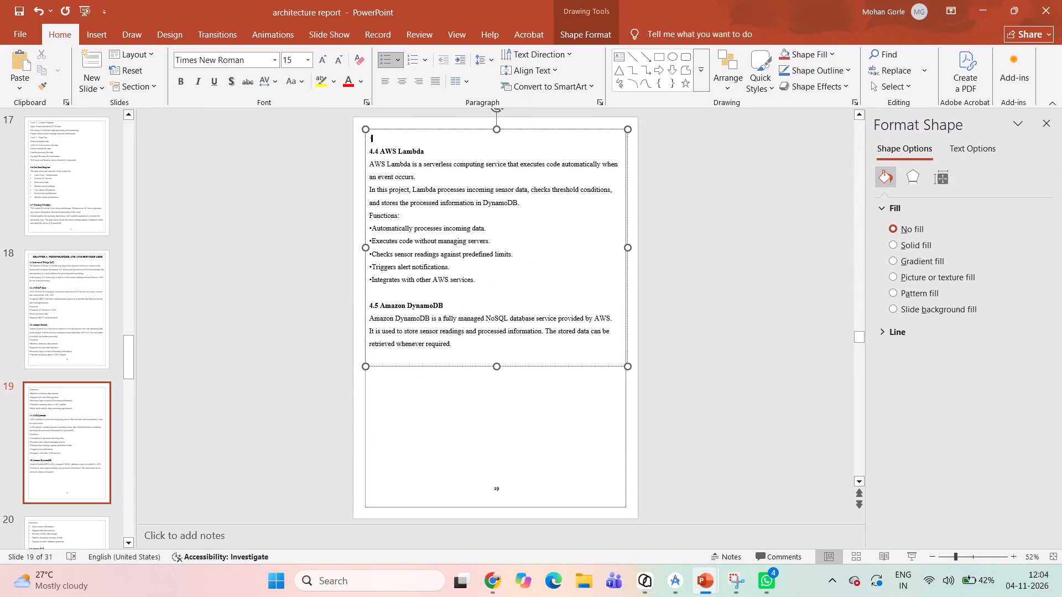
{"action": "key", "text": "BackSpace"}
{"action": "key", "text": "BackSpace"}
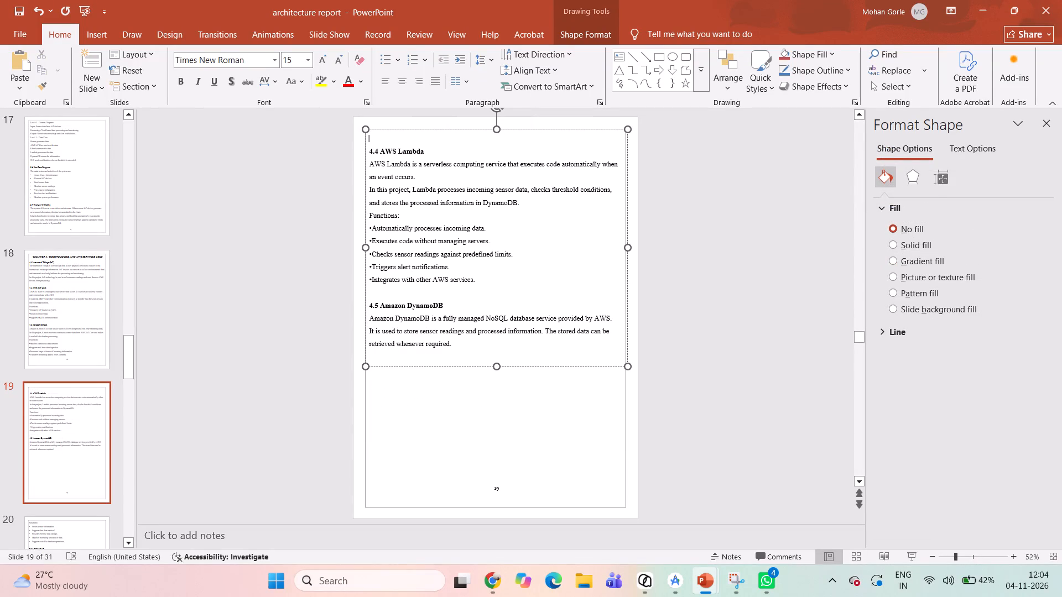
{"action": "left_click", "coordinate": [369, 149]}
{"action": "key", "text": "BackSpace"}
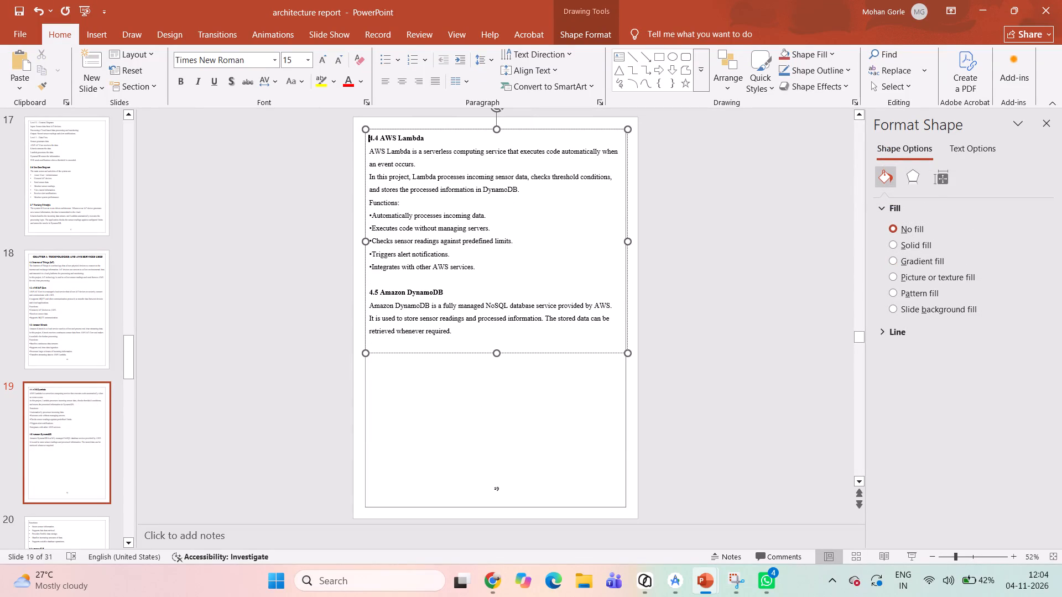
{"action": "key", "text": "Down"}
{"action": "left_click", "coordinate": [153, 332]}
Copy the Functions list and 4.6 Amazon SNS section from slide 20 to below the 4.5 Amazon DynamoDB paragraph on slide 19.
{"action": "key", "text": "Down"}
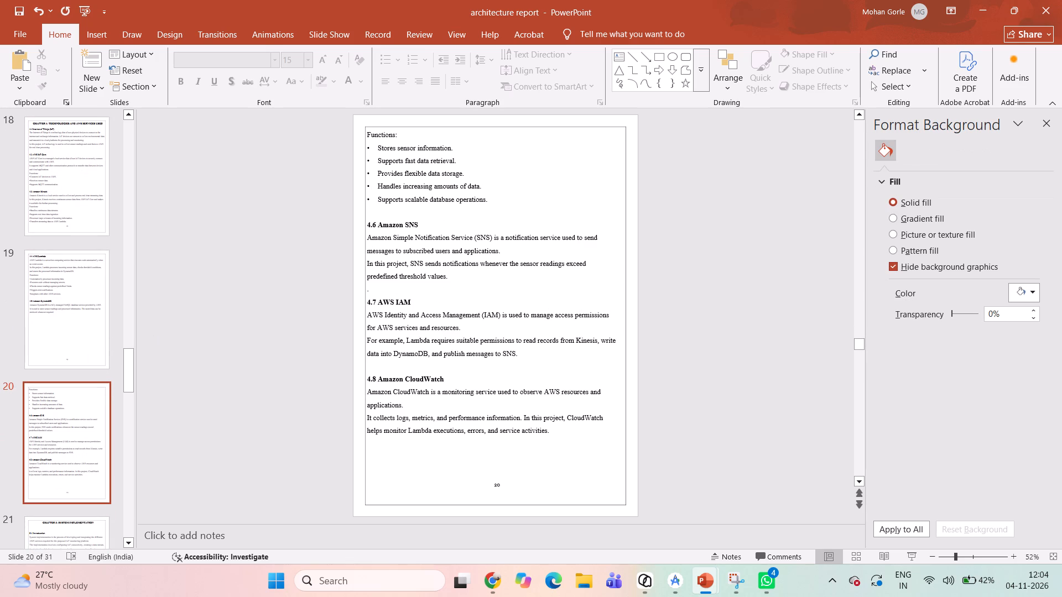
{"action": "left_click_drag", "start_coordinate": [481, 279], "coordinate": [352, 130]}
{"action": "key", "text": "ctrl+c"}
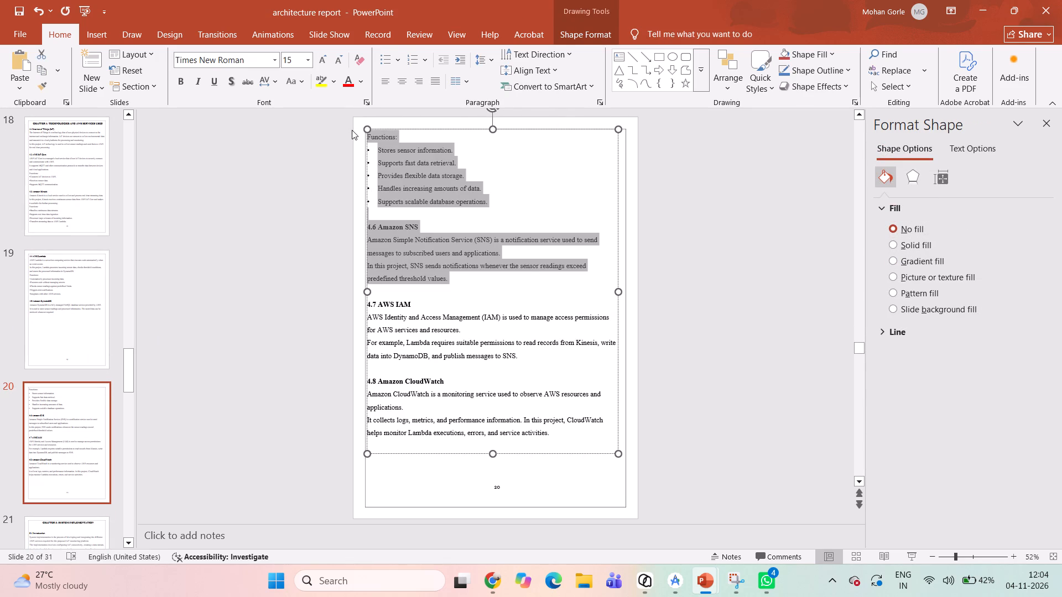
{"action": "key", "text": "alt+Tab"}
{"action": "key", "text": "alt+Tab"}
{"action": "left_click", "coordinate": [311, 164]}
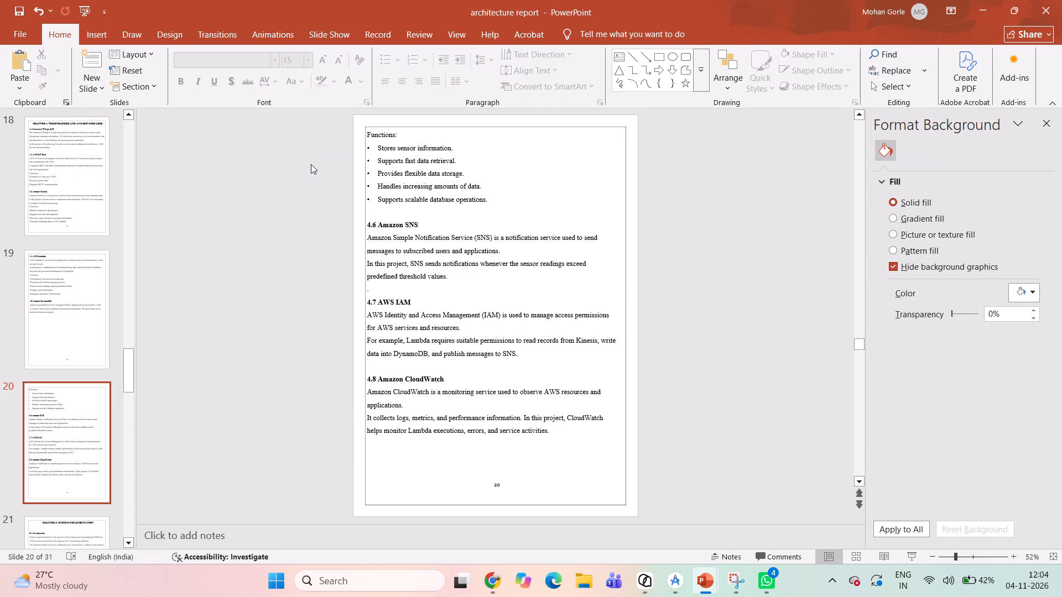
{"action": "key", "text": "Up"}
{"action": "left_click", "coordinate": [475, 331]}
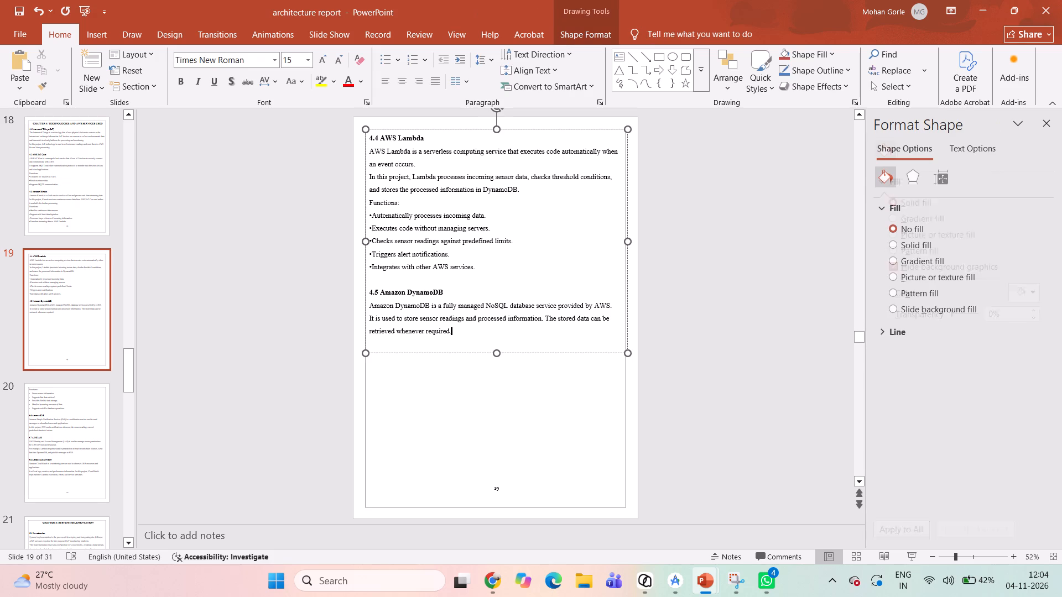
{"action": "key", "text": "Return"}
{"action": "key", "text": "ctrl+v"}
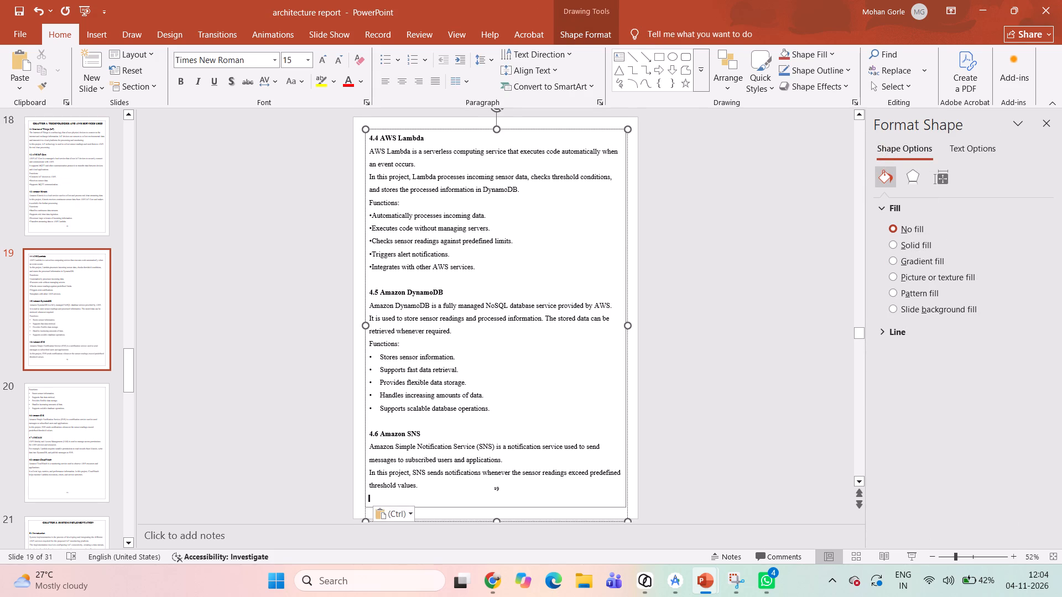
{"action": "left_click", "coordinate": [345, 434]}
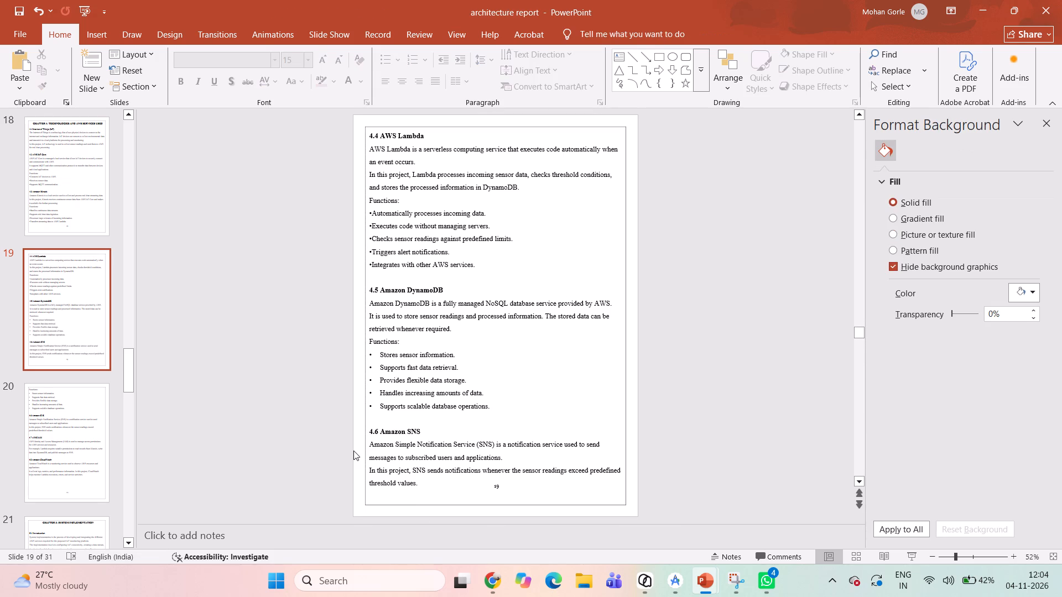
Delete the Functions list and 4.6 Amazon SNS section from slide 20 so it starts with 4.7 AWS IAM.
{"action": "key", "text": "Down"}
{"action": "left_click_drag", "start_coordinate": [506, 283], "coordinate": [351, 112]}
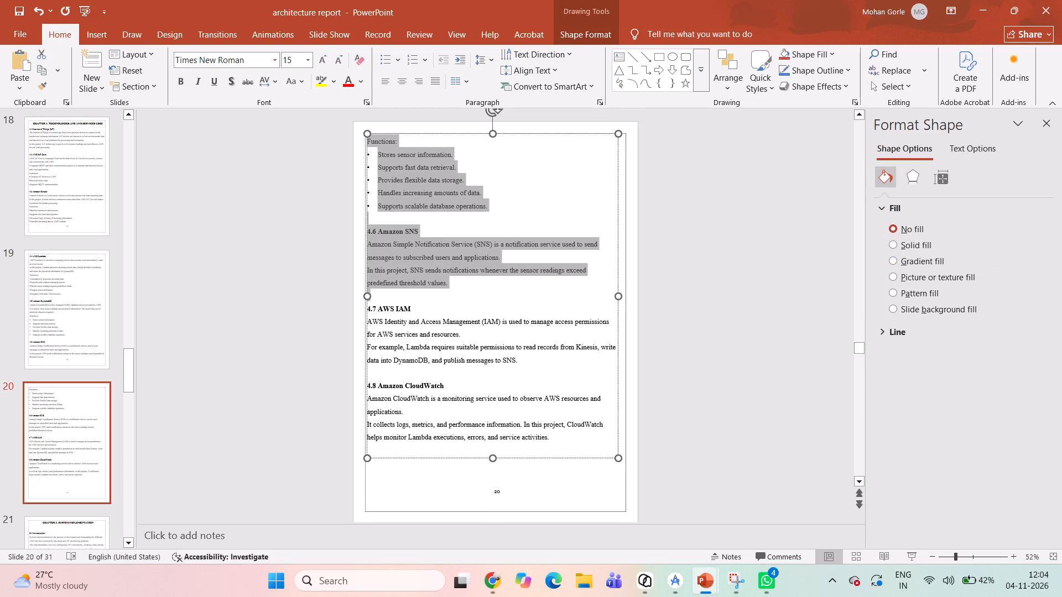
{"action": "left_click_drag", "start_coordinate": [351, 112], "coordinate": [350, 112]}
{"action": "key", "text": "BackSpace"}
{"action": "left_click", "coordinate": [298, 339]}
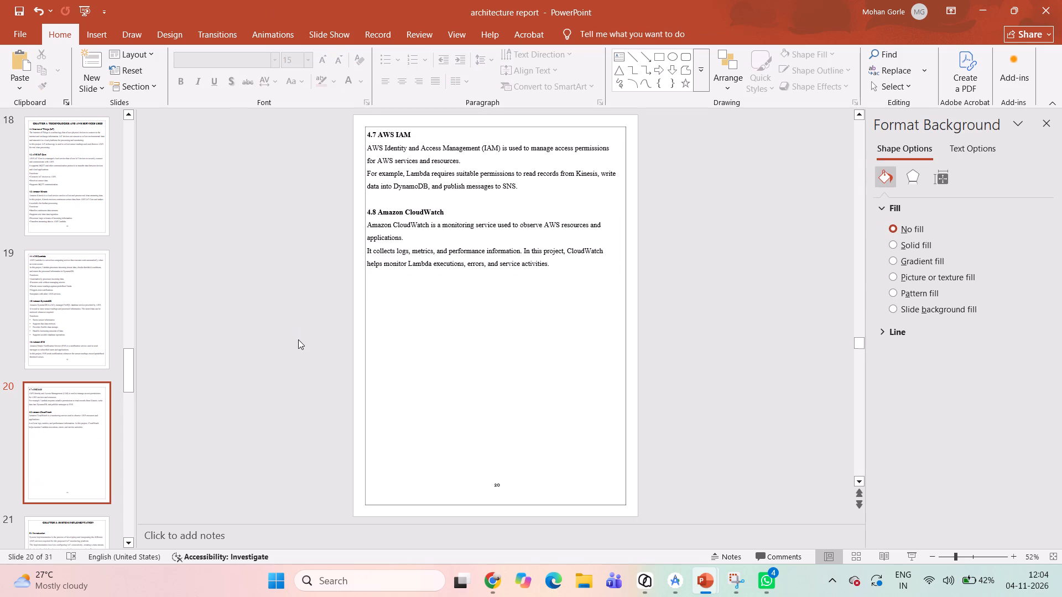
{"action": "left_click", "coordinate": [252, 352]}
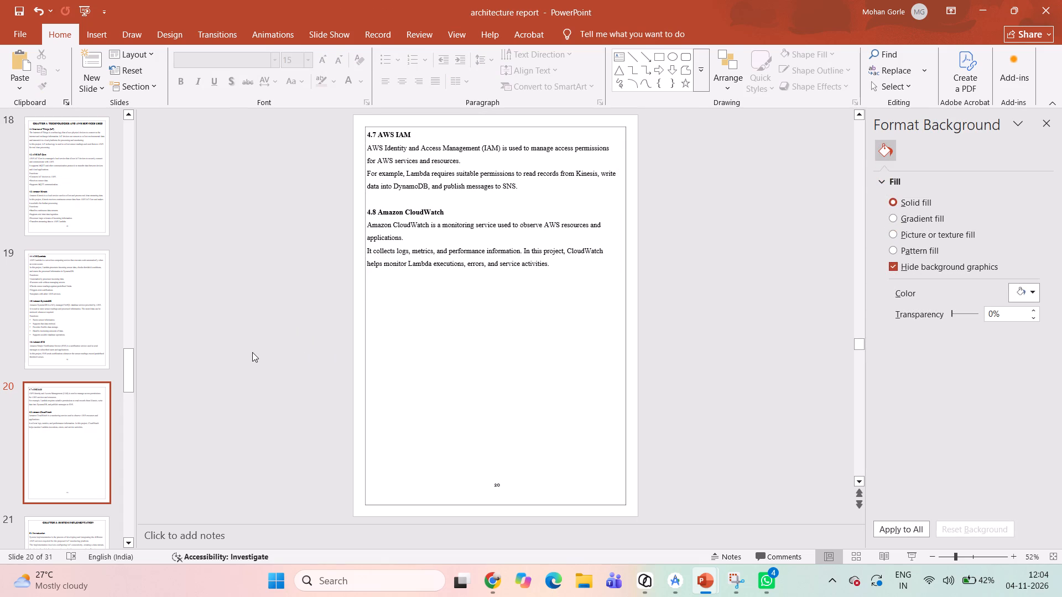
Set slide 21's text from 5.1 Introduction through the sensor data values sentence to font size 15, leaving out the chapter title.
{"action": "key", "text": "Down"}
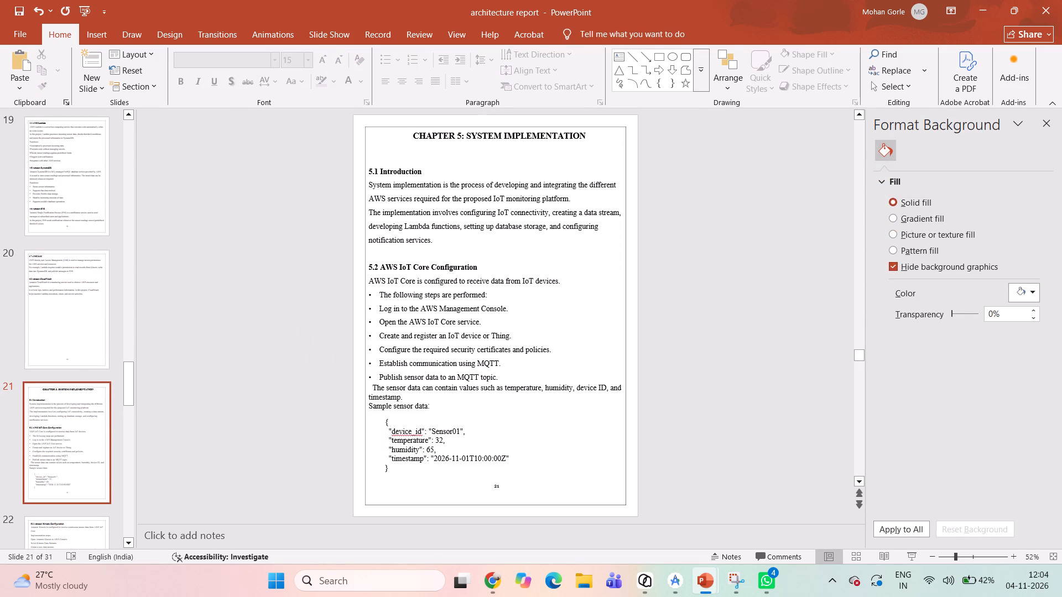
{"action": "left_click_drag", "start_coordinate": [430, 392], "coordinate": [373, 172]}
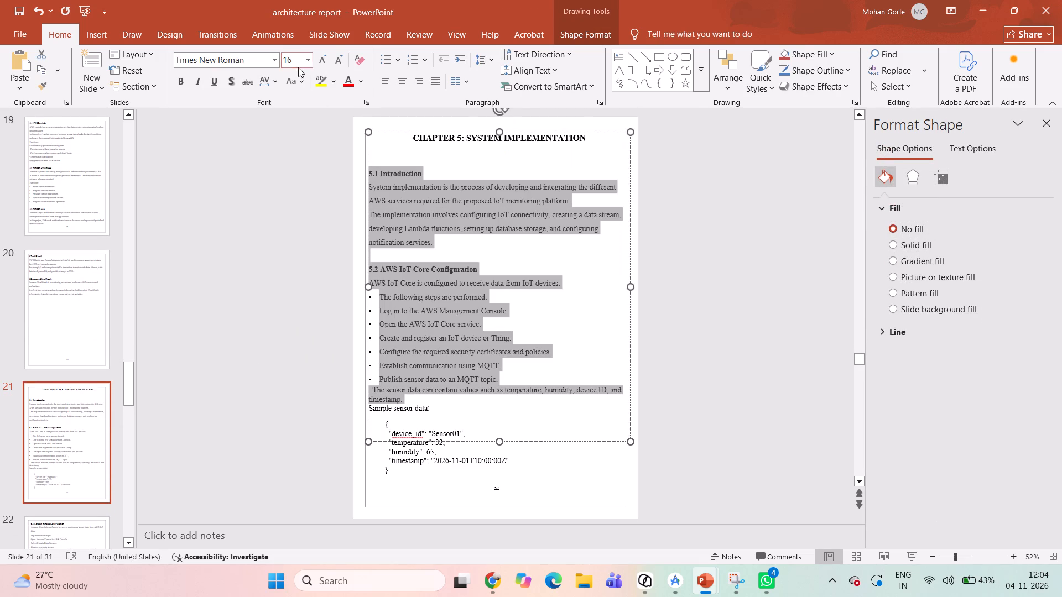
{"action": "left_click", "coordinate": [296, 61]}
{"action": "type", "text": "15"}
{"action": "key", "text": "Return"}
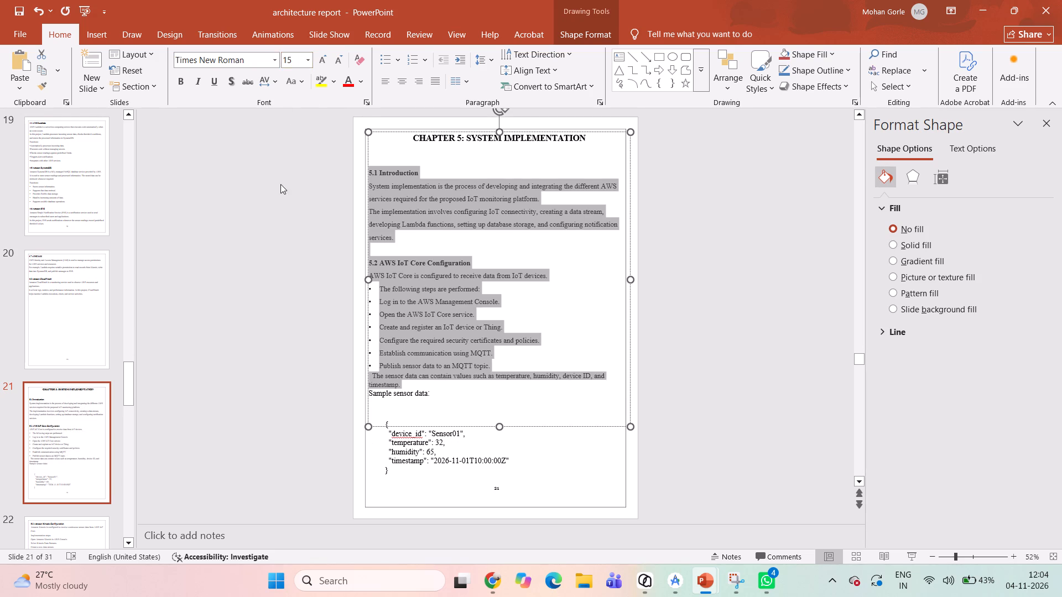
Delete the trailing blank space after "Sample sensor data:" on slide 21.
{"action": "left_click", "coordinate": [282, 190]}
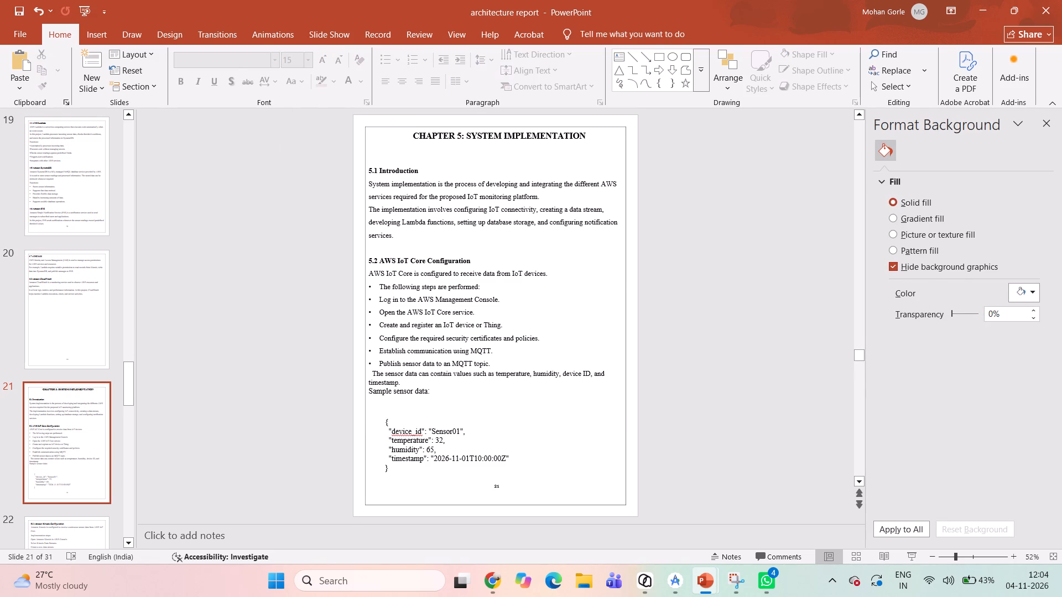
{"action": "left_click", "coordinate": [410, 408]}
{"action": "key", "text": "BackSpace"}
{"action": "key", "text": "BackSpace"}
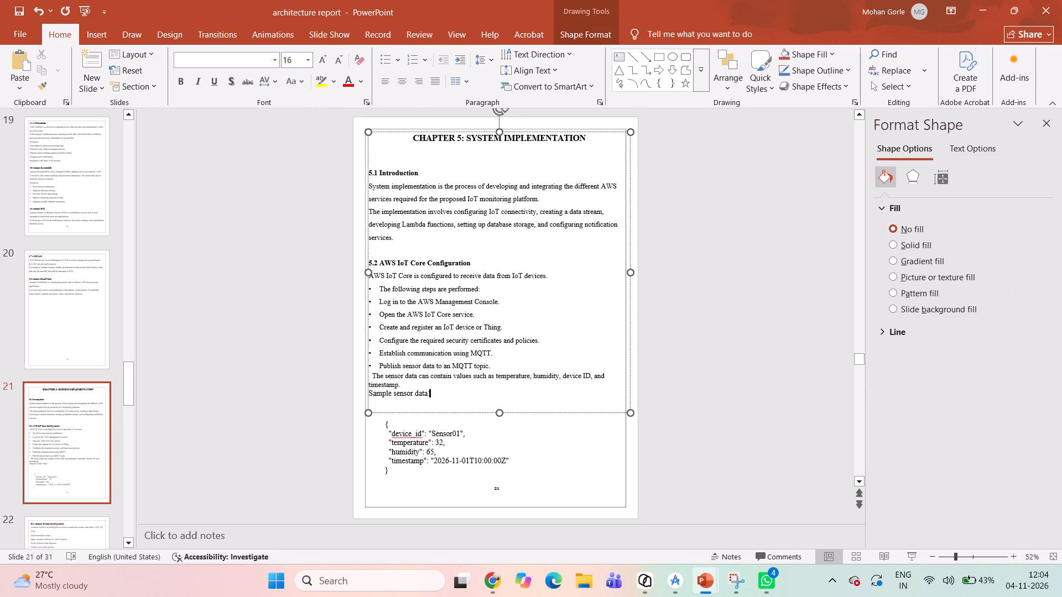
Move the sample JSON text box on slide 21 up slightly, closer to the "Sample sensor data:" line.
{"action": "left_click", "coordinate": [412, 417]}
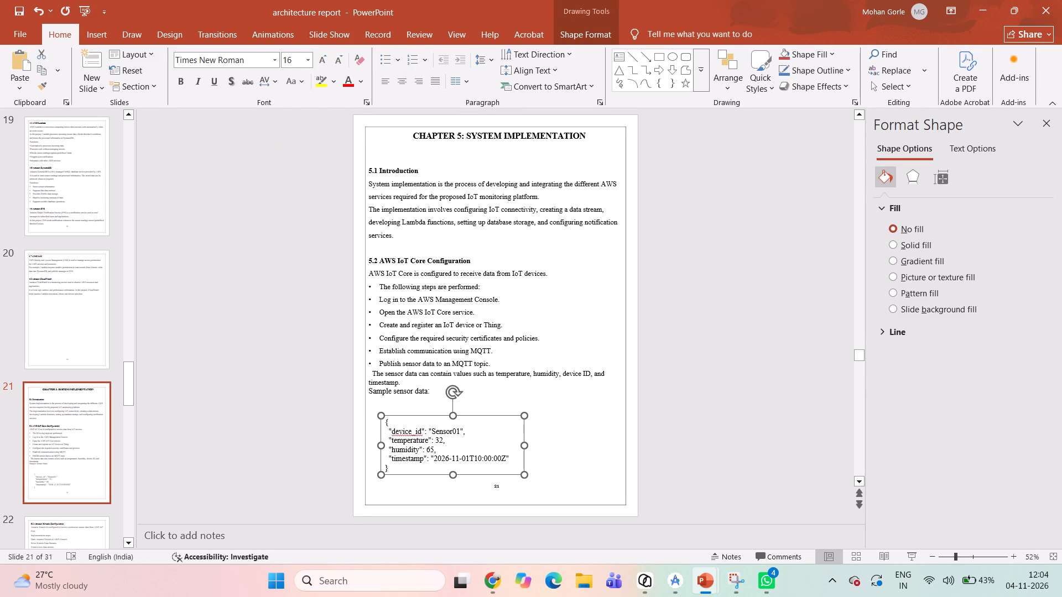
{"action": "left_click", "coordinate": [412, 413]}
{"action": "key", "text": "Up"}
{"action": "key", "text": "Up"}
{"action": "key", "text": "Up"}
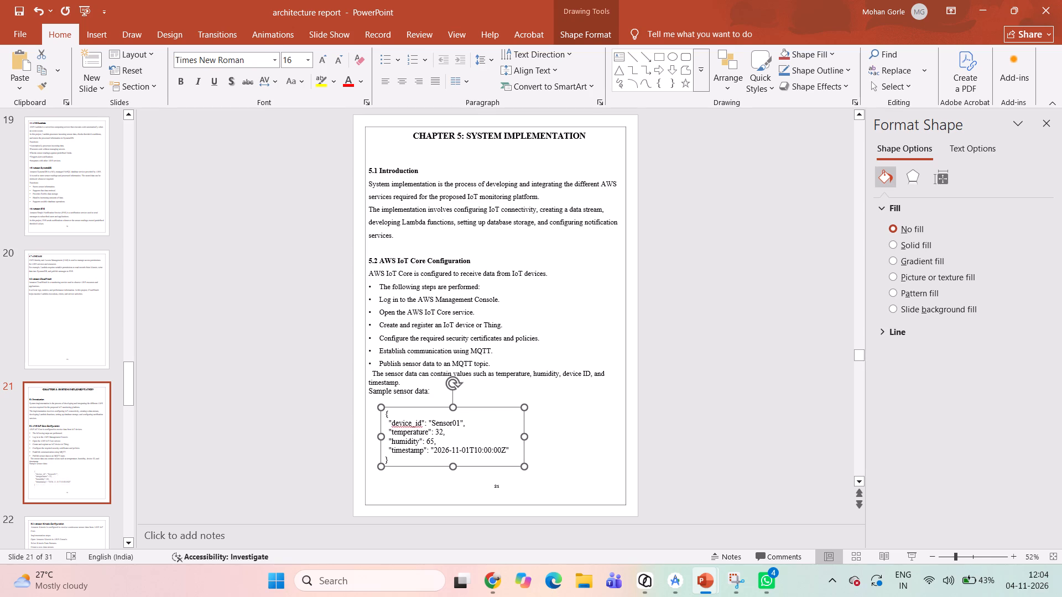
{"action": "key", "text": "Up"}
{"action": "left_click", "coordinate": [326, 379]}
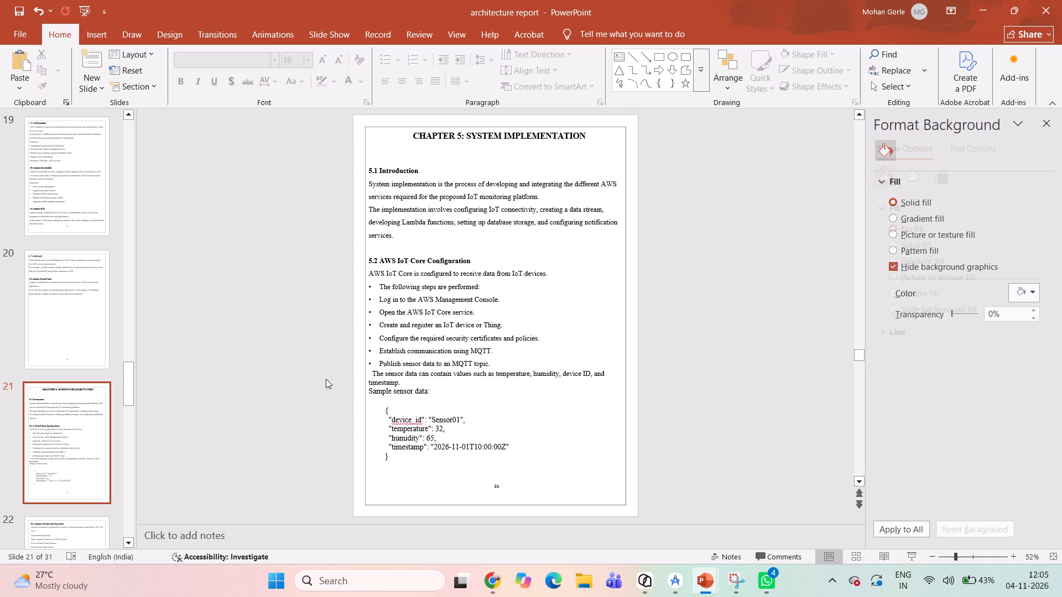
Set all of slide 22's text, from 5.3 Amazon Kinesis Configuration through the end of the Lambda code, to font size 15.
{"action": "key", "text": "Down"}
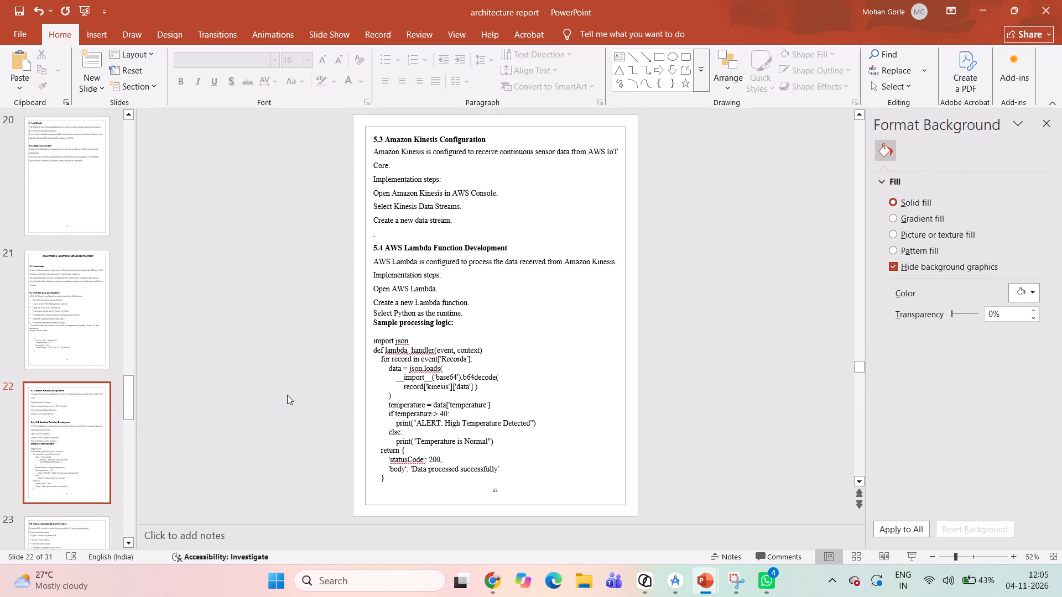
{"action": "left_click_drag", "start_coordinate": [421, 474], "coordinate": [398, 224]}
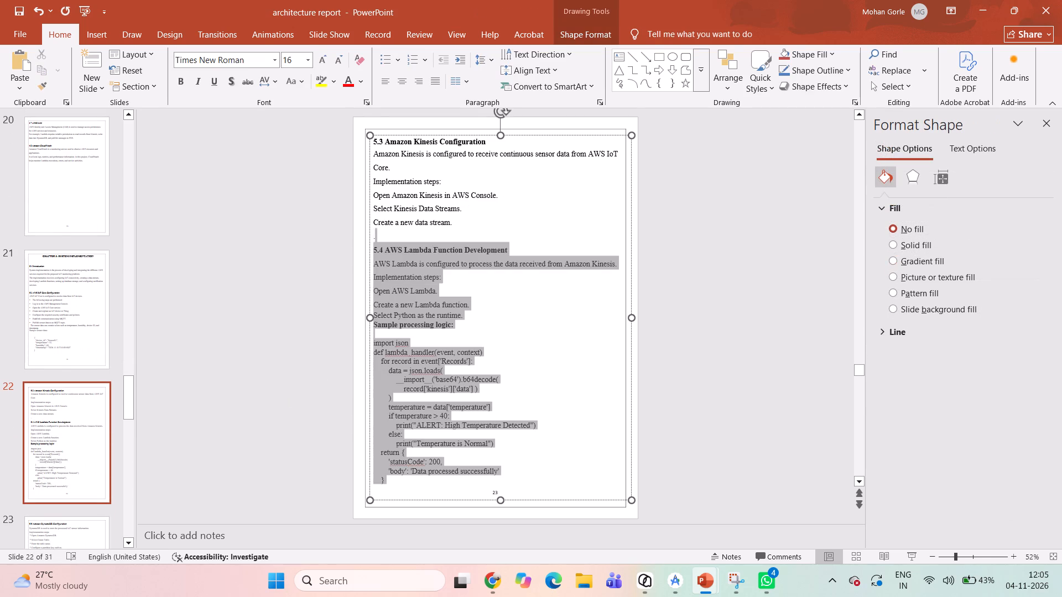
{"action": "left_click_drag", "start_coordinate": [398, 224], "coordinate": [374, 136]}
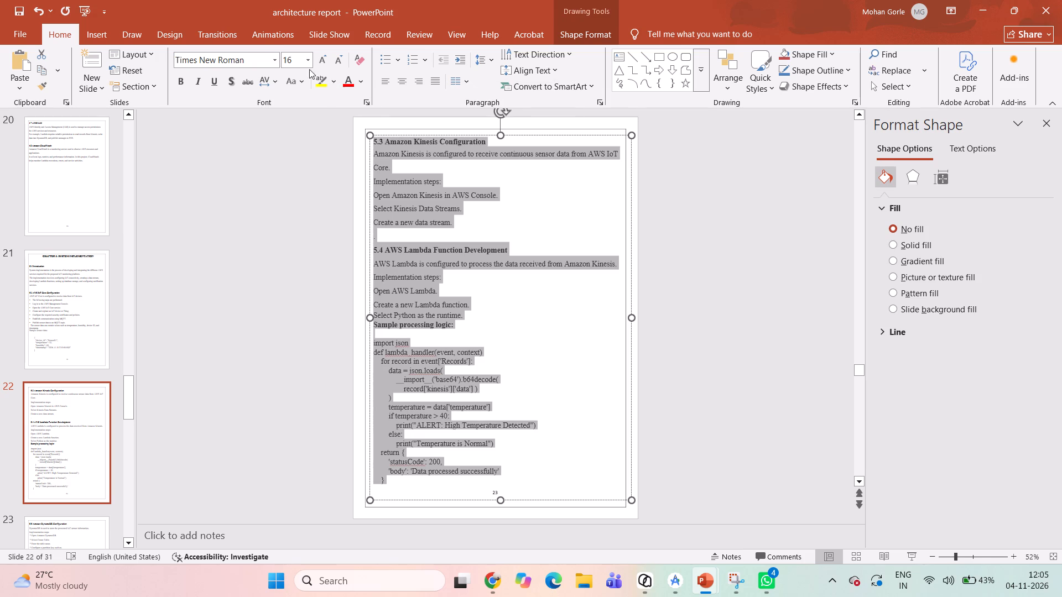
{"action": "left_click", "coordinate": [299, 59]}
{"action": "type", "text": "15"}
{"action": "key", "text": "Return"}
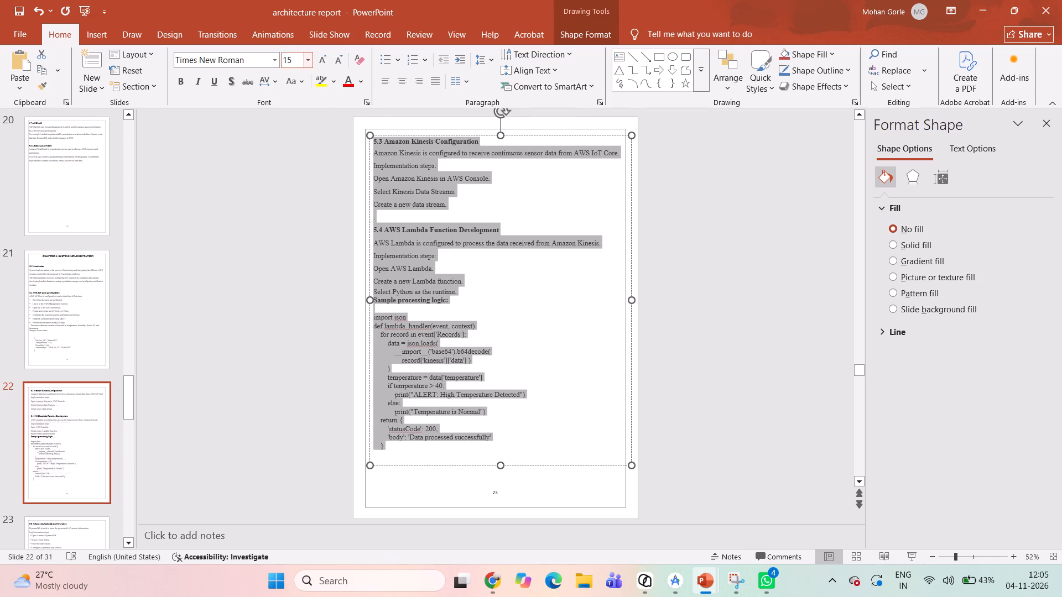
{"action": "left_click", "coordinate": [231, 214]}
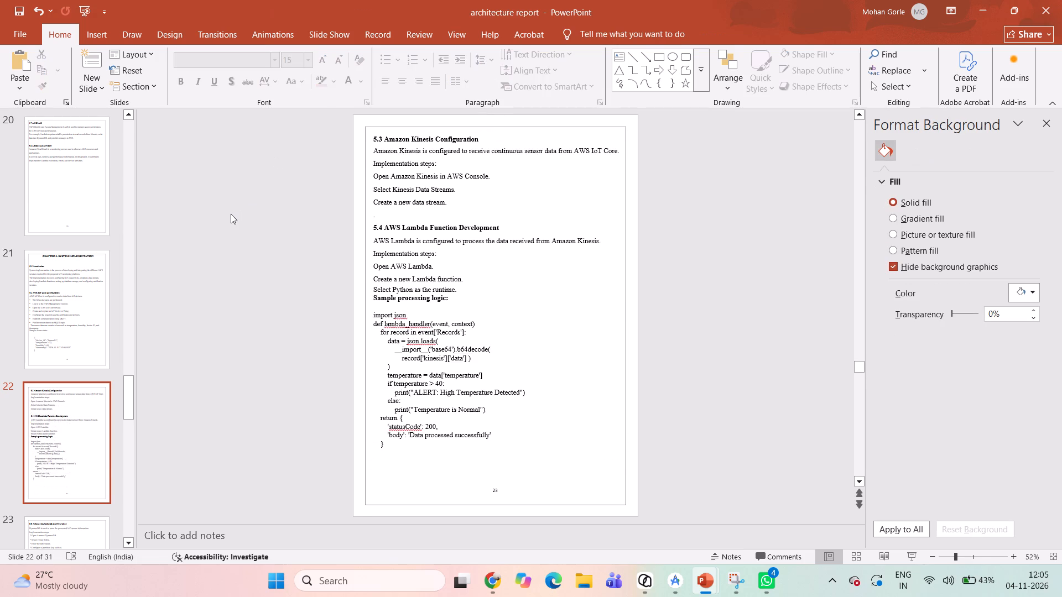
Set slide 23's main text box, from "Open Amazon DynamoDB" through "The integration follows this sequence:", to font size 15.
{"action": "key", "text": "Down"}
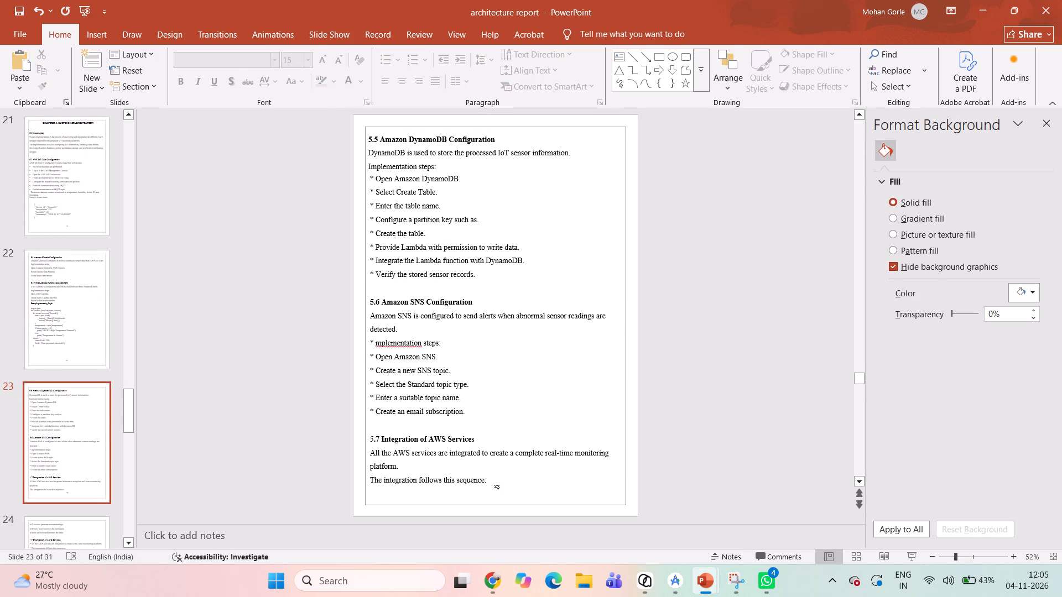
{"action": "left_click_drag", "start_coordinate": [490, 475], "coordinate": [365, 107]}
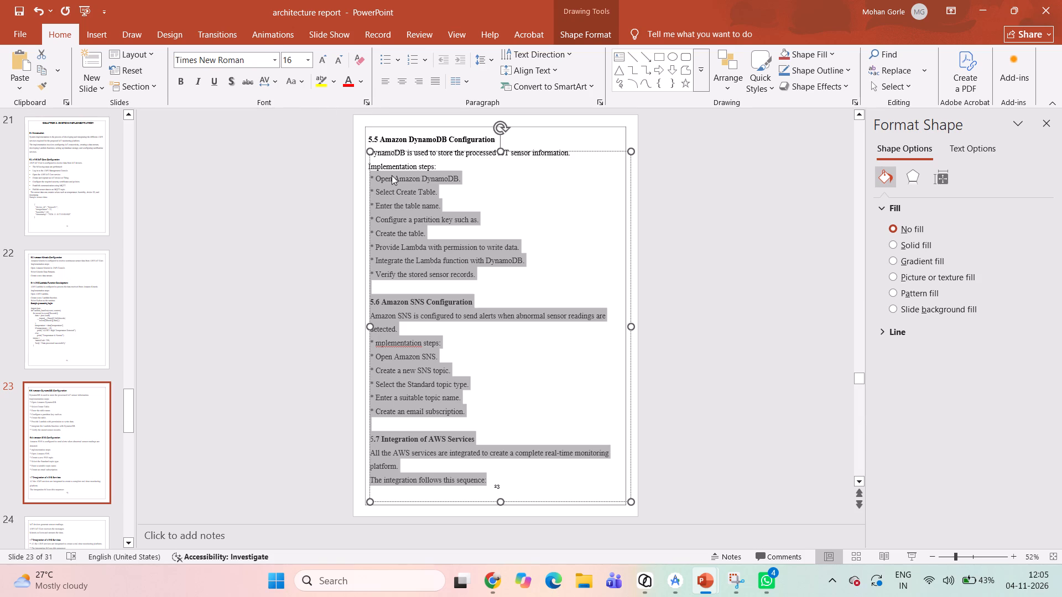
{"action": "left_click", "coordinate": [293, 59]}
{"action": "type", "text": "15"}
{"action": "key", "text": "Return"}
{"action": "left_click", "coordinate": [246, 118]}
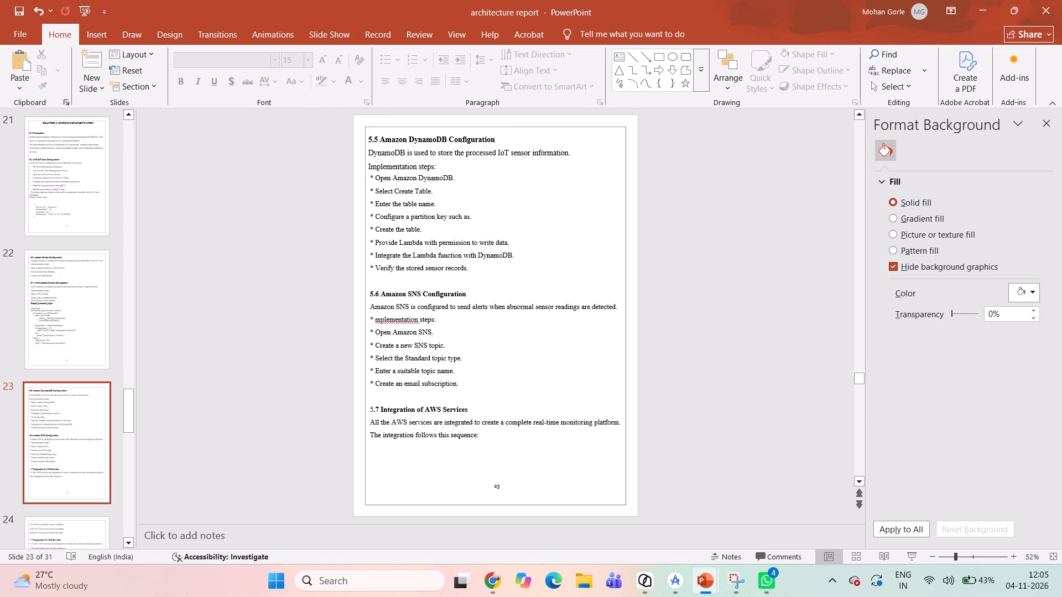
Set slide 23's 5.5 Amazon DynamoDB Configuration heading, intro sentence and "Implementation steps:" line to font size 15.
{"action": "left_click_drag", "start_coordinate": [458, 166], "coordinate": [358, 117]}
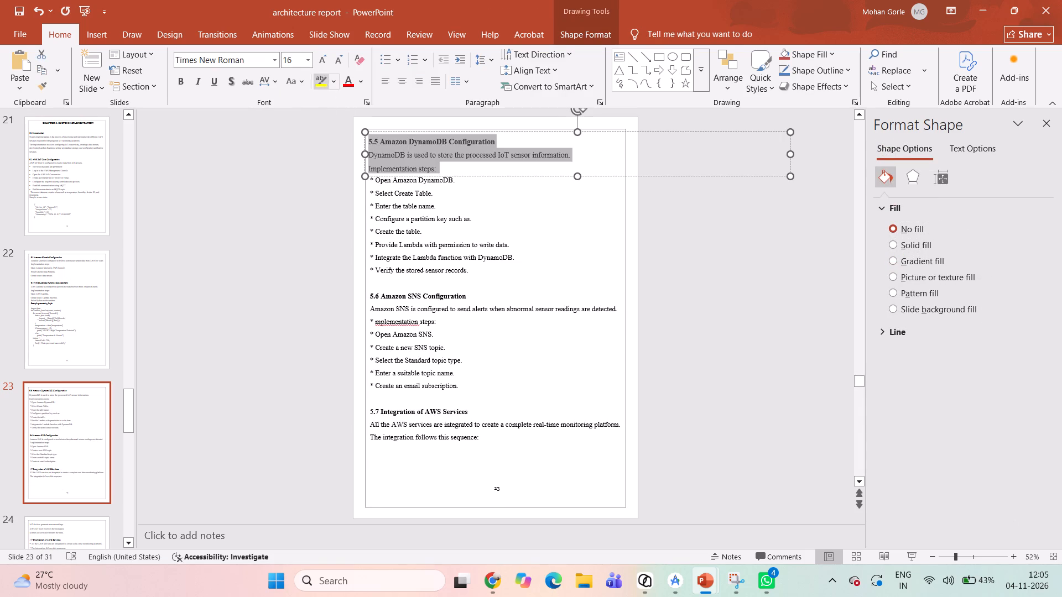
{"action": "left_click", "coordinate": [294, 62]}
{"action": "type", "text": "15"}
{"action": "key", "text": "Return"}
{"action": "left_click", "coordinate": [262, 182]}
Set all of slide 24's text, from "IoT devices generate sensor readings" through section 5.8 Security Implementation, to font size 15.
{"action": "key", "text": "Down"}
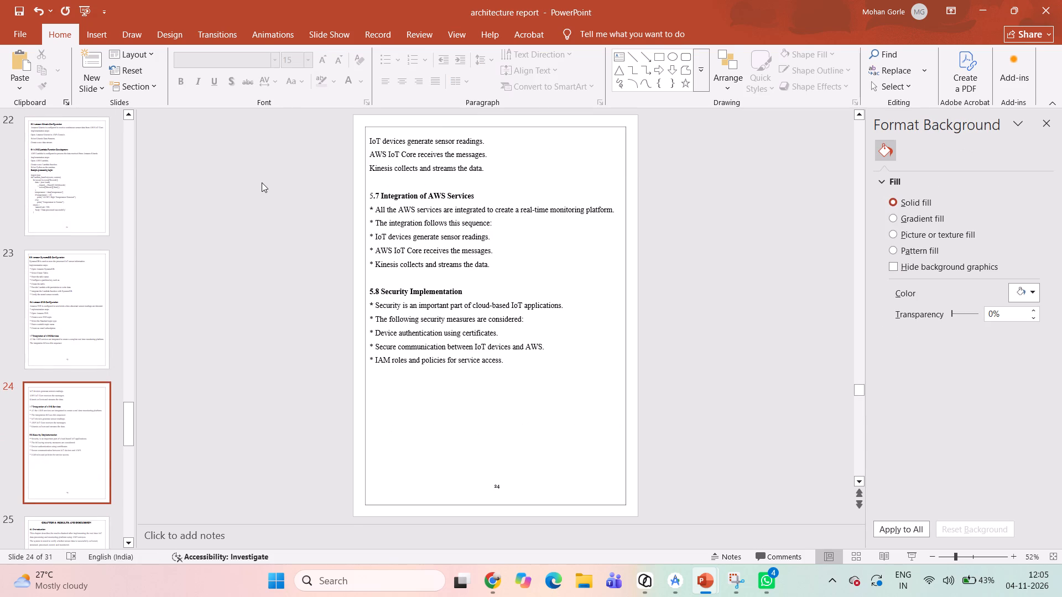
{"action": "left_click_drag", "start_coordinate": [519, 378], "coordinate": [377, 150]}
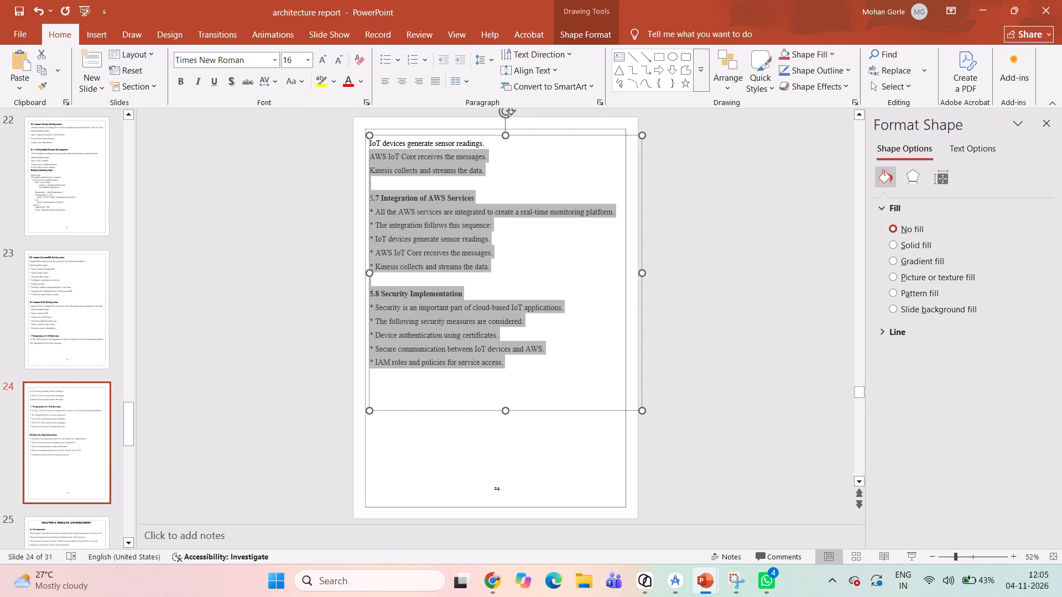
{"action": "left_click_drag", "start_coordinate": [377, 150], "coordinate": [372, 138]}
{"action": "left_click", "coordinate": [301, 60]}
{"action": "type", "text": "15"}
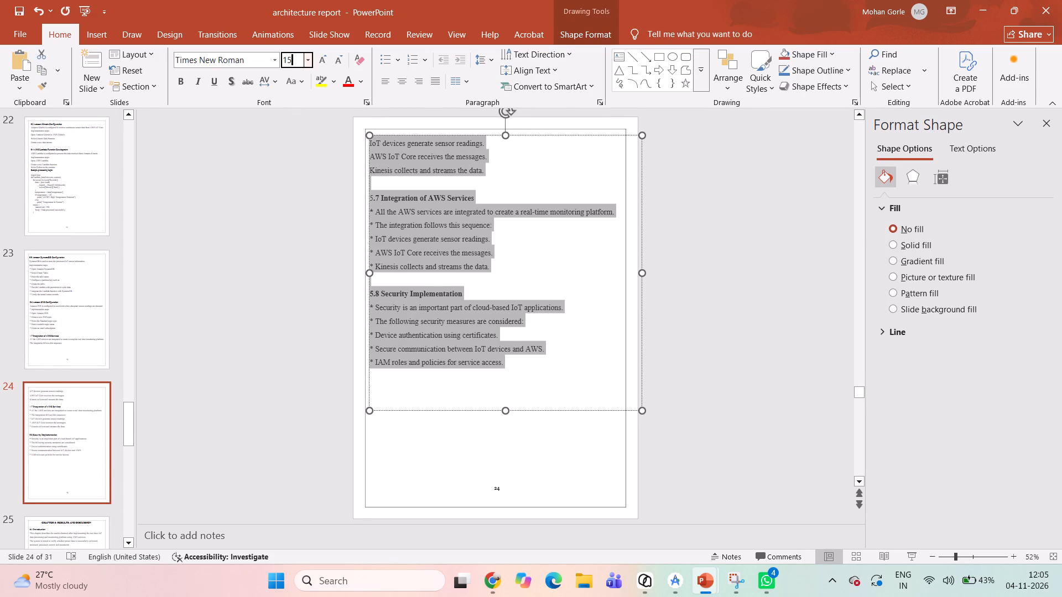
{"action": "key", "text": "Return"}
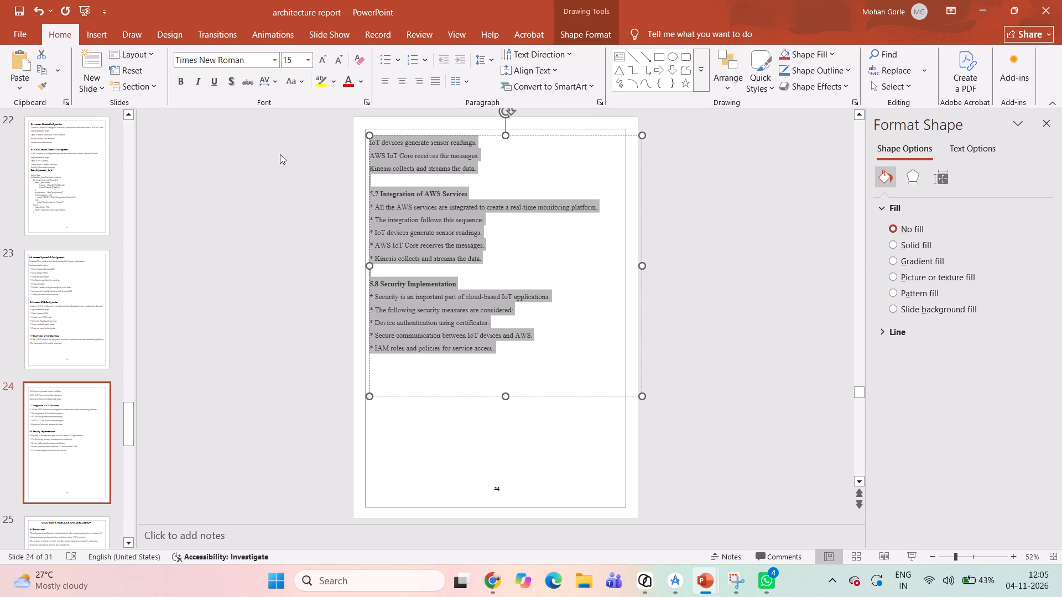
{"action": "left_click", "coordinate": [325, 188]}
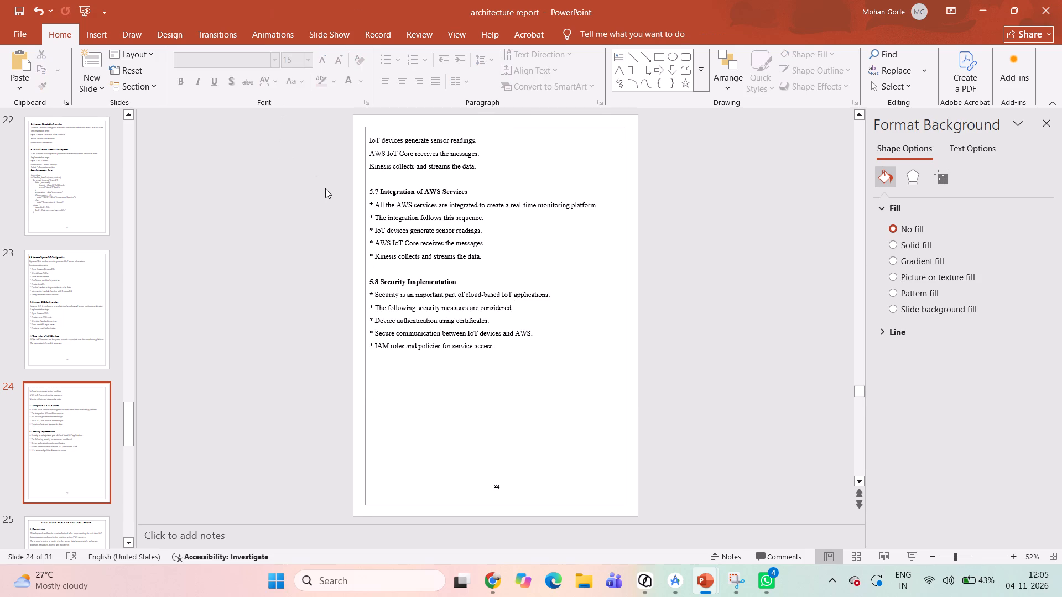
Set the Temperature and Expected System Status table on slide 25 to font size 15.
{"action": "key", "text": "Down"}
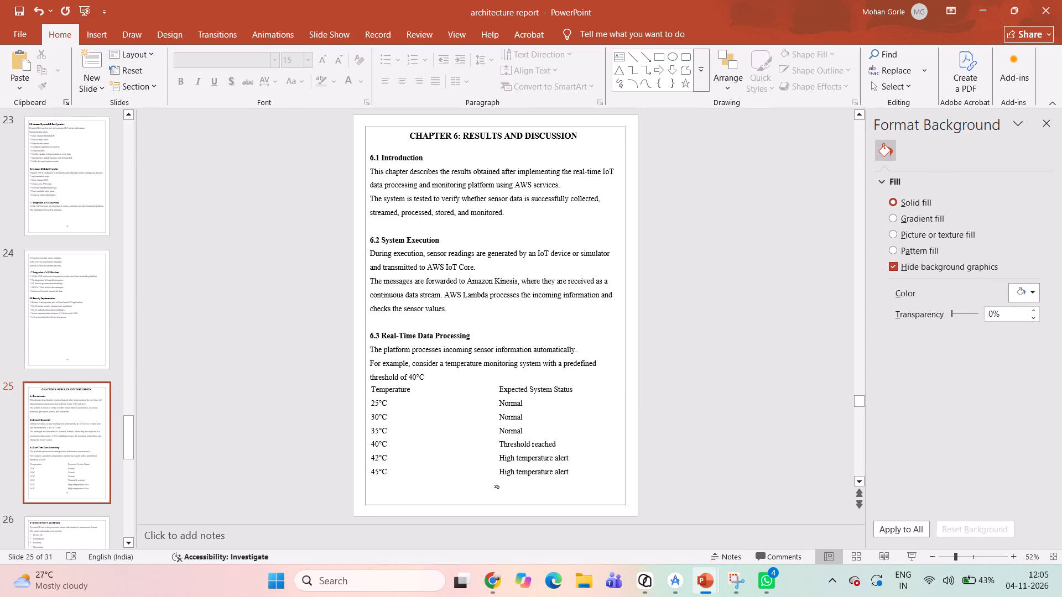
{"action": "left_click_drag", "start_coordinate": [577, 471], "coordinate": [476, 375]}
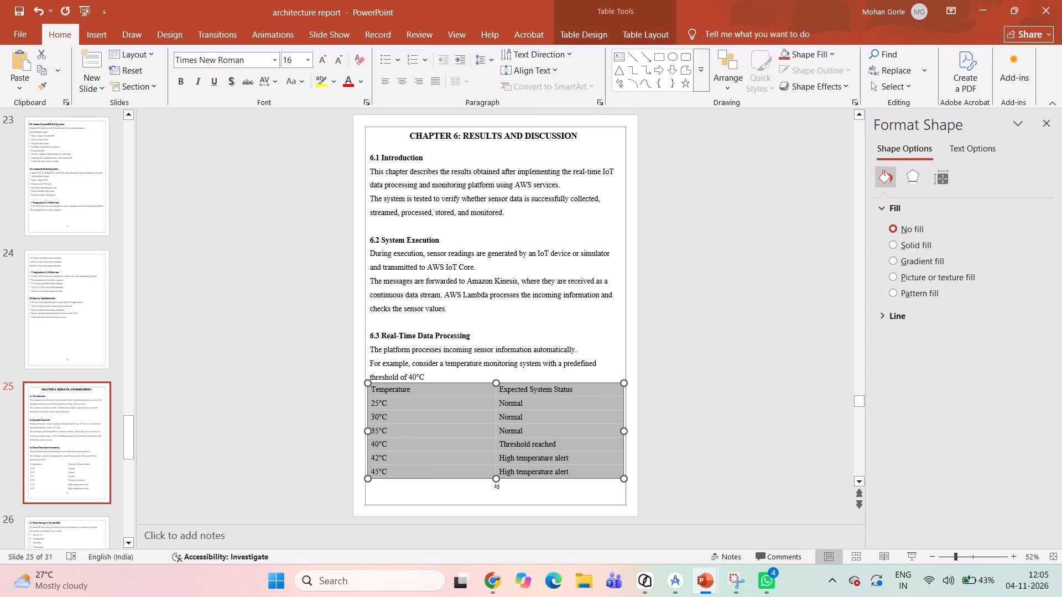
{"action": "left_click_drag", "start_coordinate": [476, 375], "coordinate": [394, 368]}
{"action": "left_click", "coordinate": [296, 62]}
{"action": "type", "text": "15"}
{"action": "key", "text": "Return"}
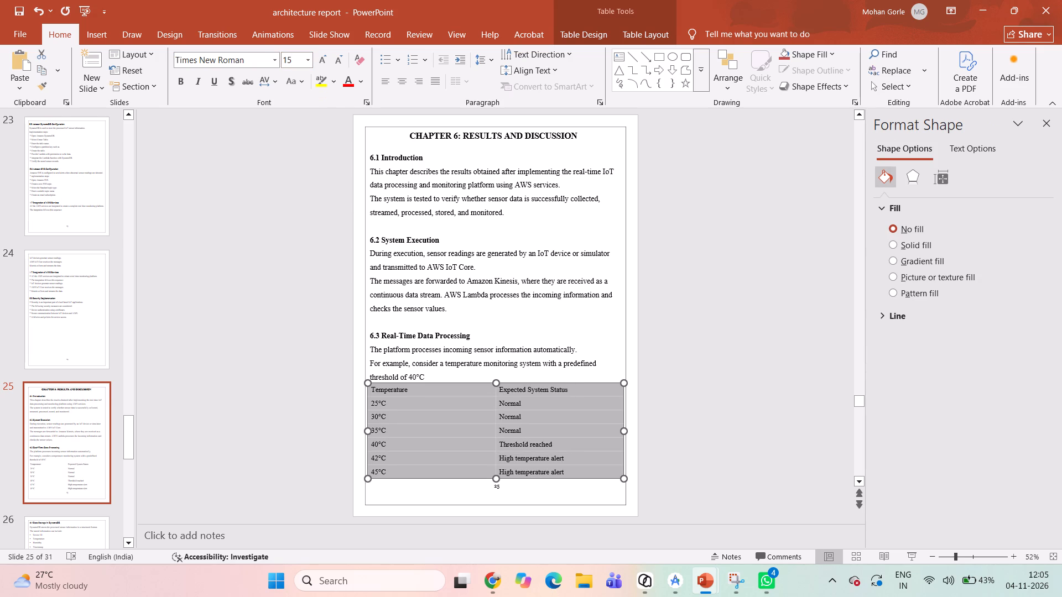
Set slide 25's text from 6.1 Introduction through the 40°C threshold sentence to font size 15, leaving out the chapter title.
{"action": "left_click_drag", "start_coordinate": [436, 371], "coordinate": [368, 154]}
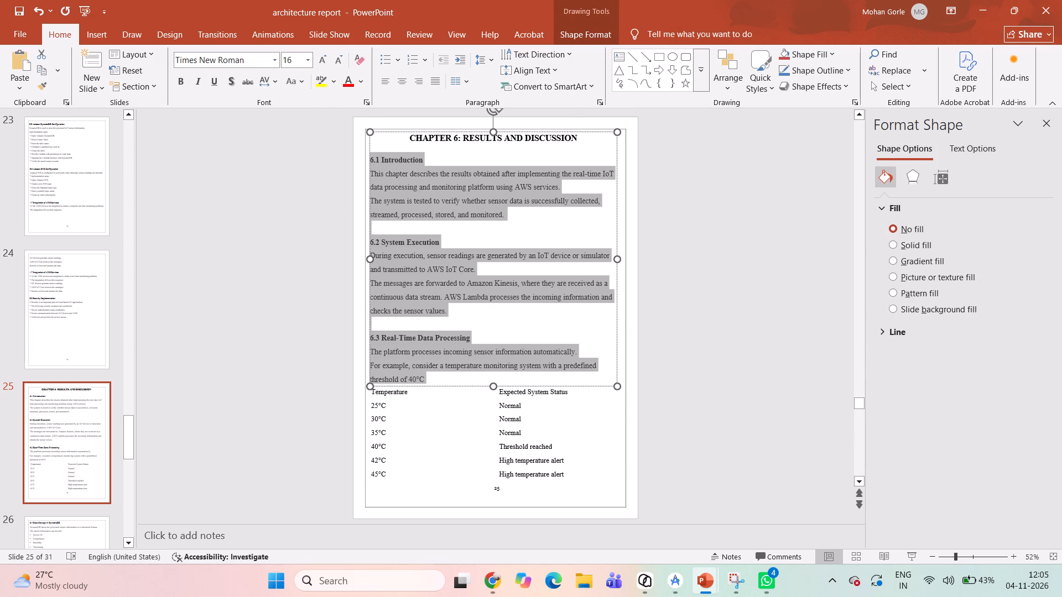
{"action": "left_click_drag", "start_coordinate": [368, 154], "coordinate": [367, 153]}
{"action": "left_click", "coordinate": [296, 60]}
{"action": "type", "text": "15"}
{"action": "key", "text": "Return"}
{"action": "key", "text": "Return"}
{"action": "key", "text": "ctrl+z"}
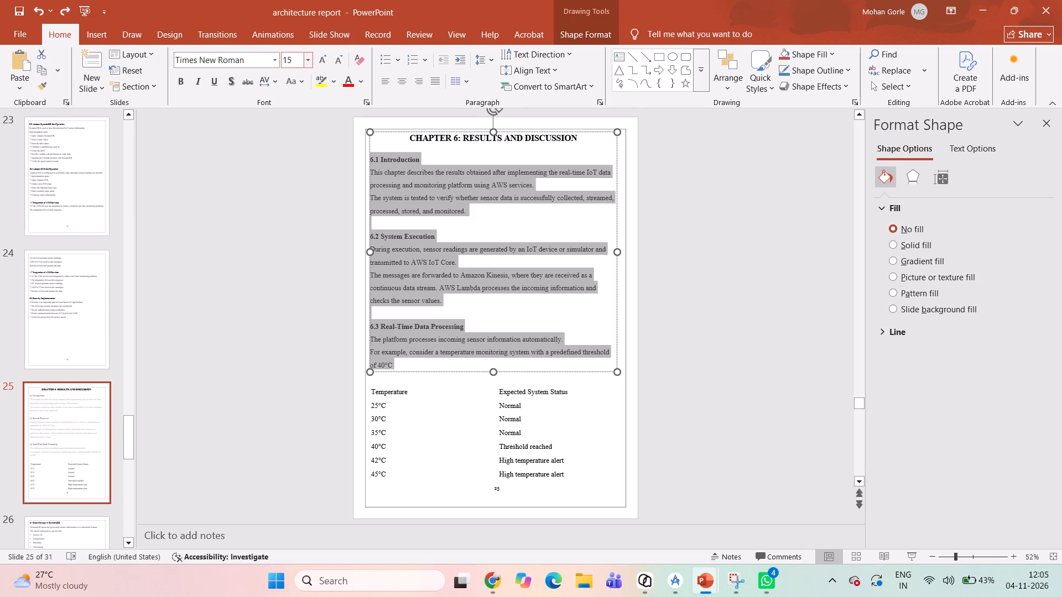
{"action": "left_click", "coordinate": [272, 230]}
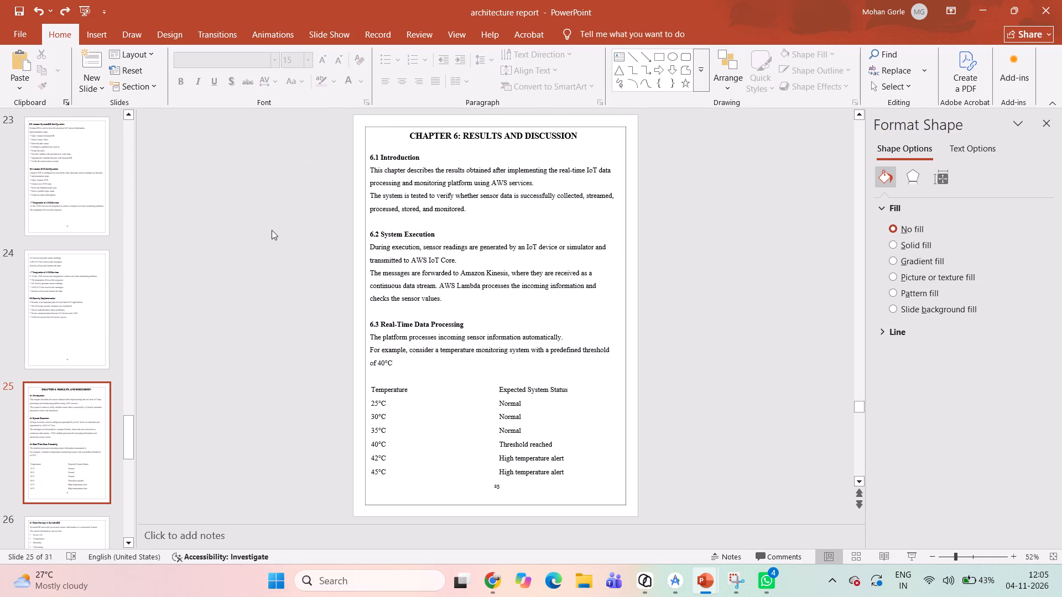
Set all of slide 26's text, from 6.4 Data Storage in DynamoDB through 6.6 Performance Analysis, to font size 15.
{"action": "key", "text": "Down"}
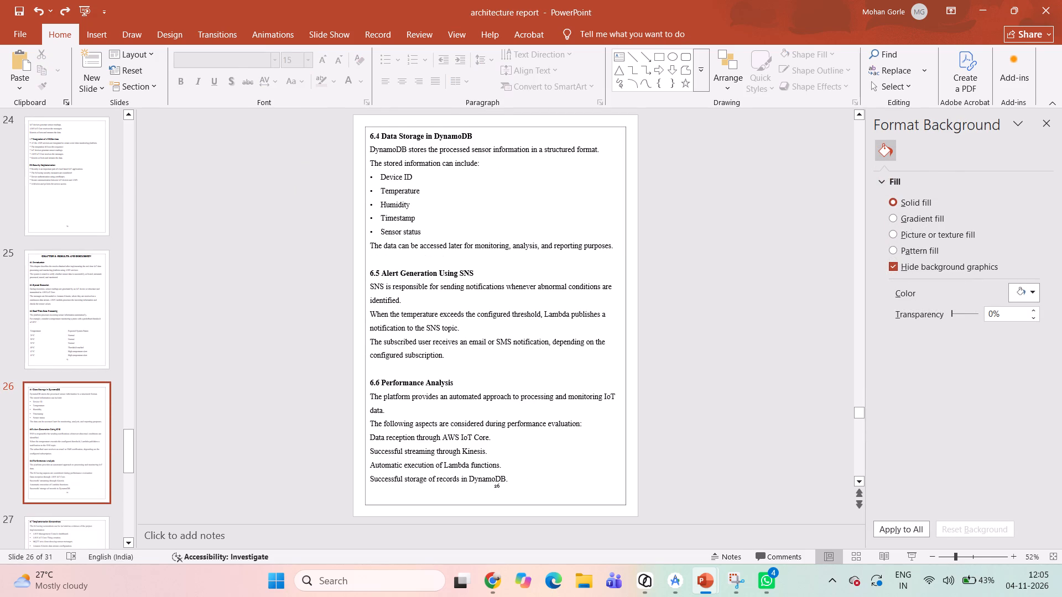
{"action": "left_click_drag", "start_coordinate": [510, 472], "coordinate": [371, 90]}
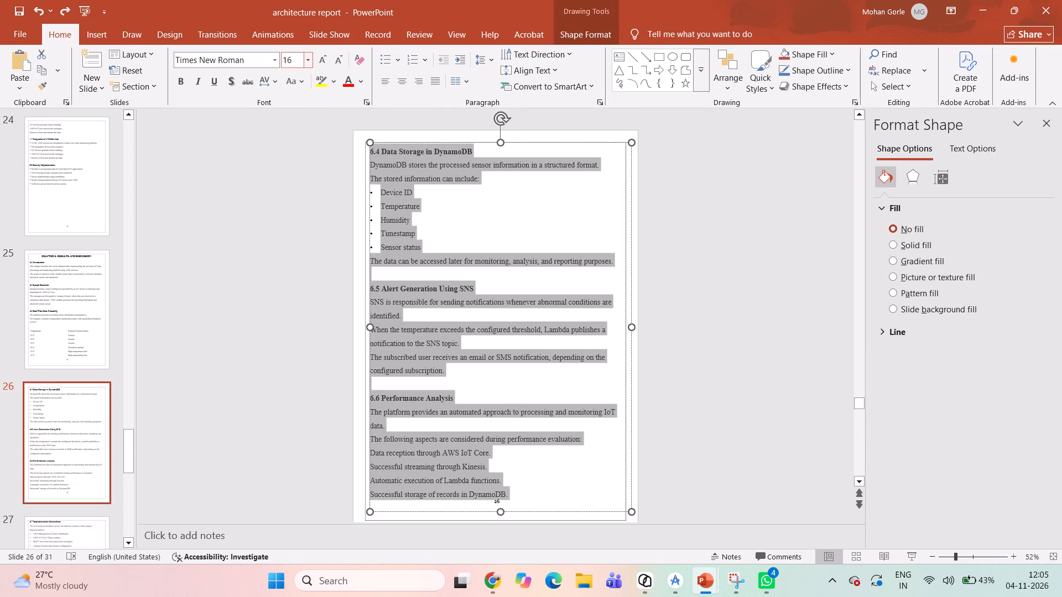
{"action": "left_click", "coordinate": [291, 56]}
{"action": "type", "text": "15"}
{"action": "key", "text": "Return"}
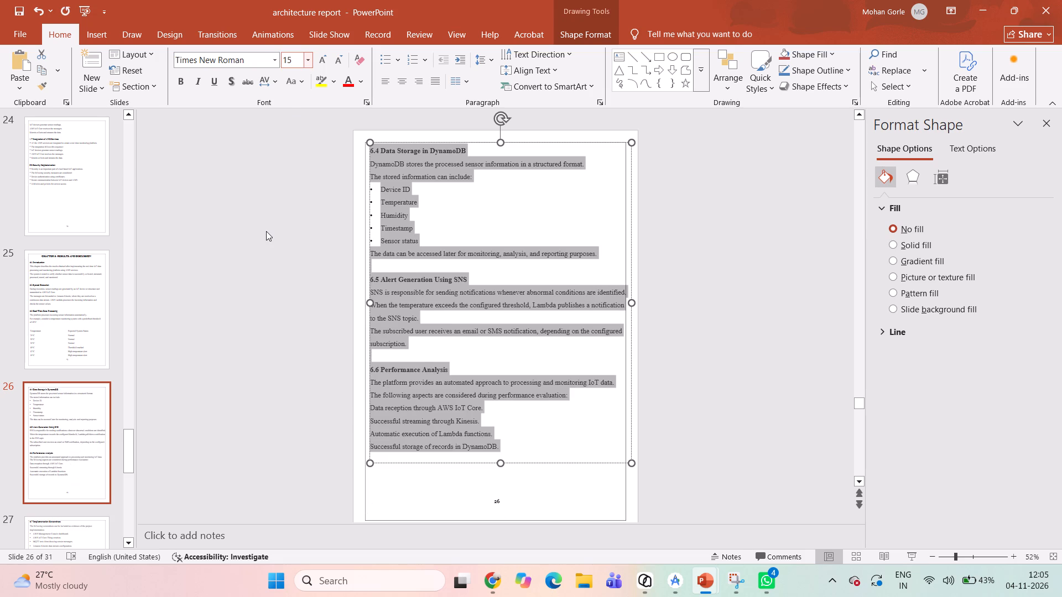
{"action": "left_click", "coordinate": [266, 231]}
Set slide 27's sections 6.7 Implementation Screenshots and 6.8 Result Summary to font size 15, and go on to slide 28.
{"action": "key", "text": "Down"}
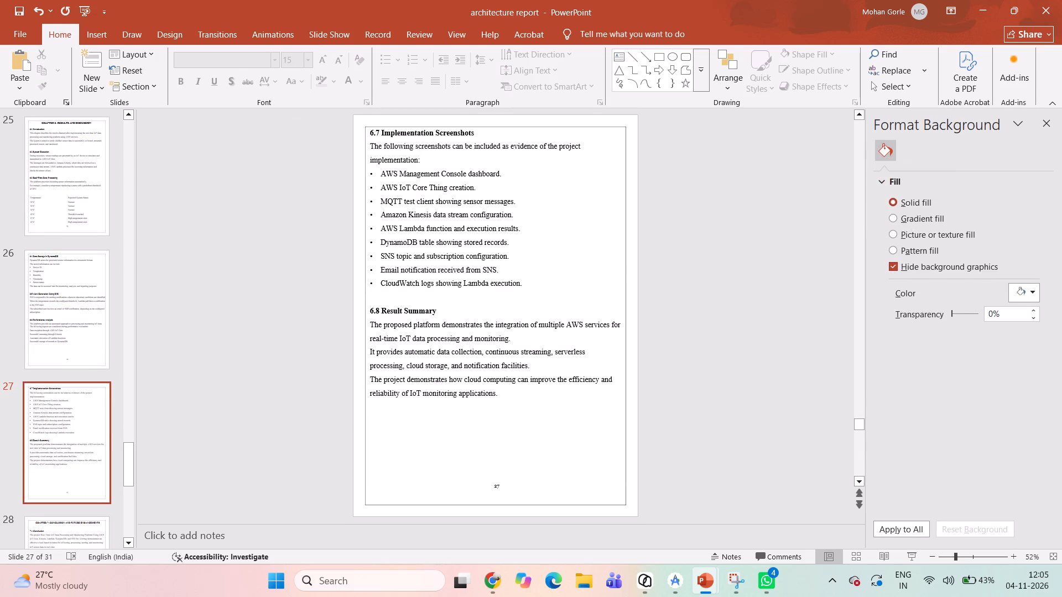
{"action": "left_click_drag", "start_coordinate": [500, 390], "coordinate": [347, 81]}
{"action": "left_click", "coordinate": [294, 59]}
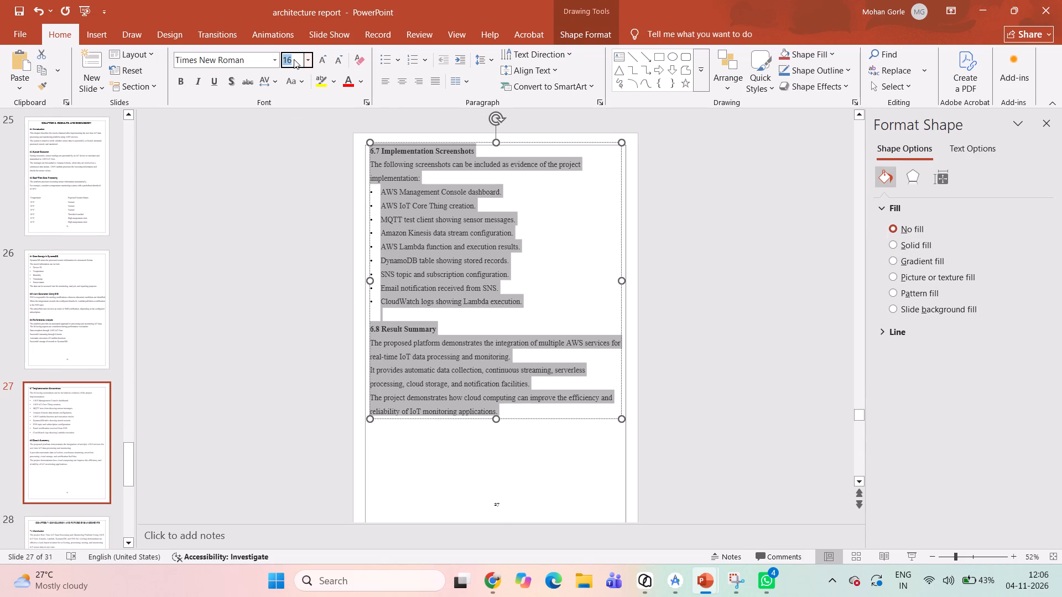
{"action": "type", "text": "15"}
{"action": "key", "text": "Return"}
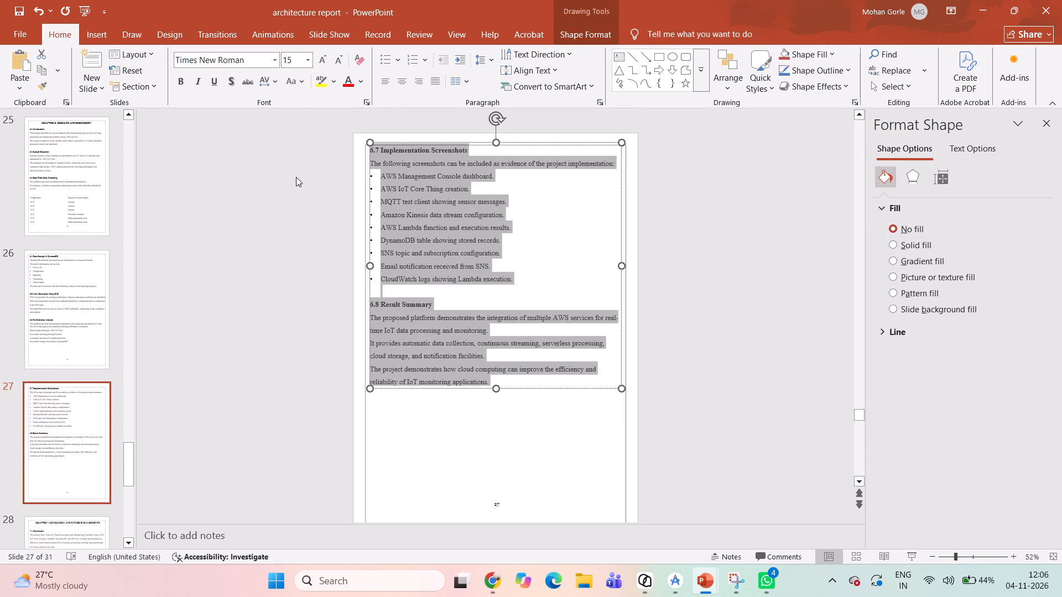
{"action": "left_click", "coordinate": [297, 184]}
{"action": "key", "text": "Down"}
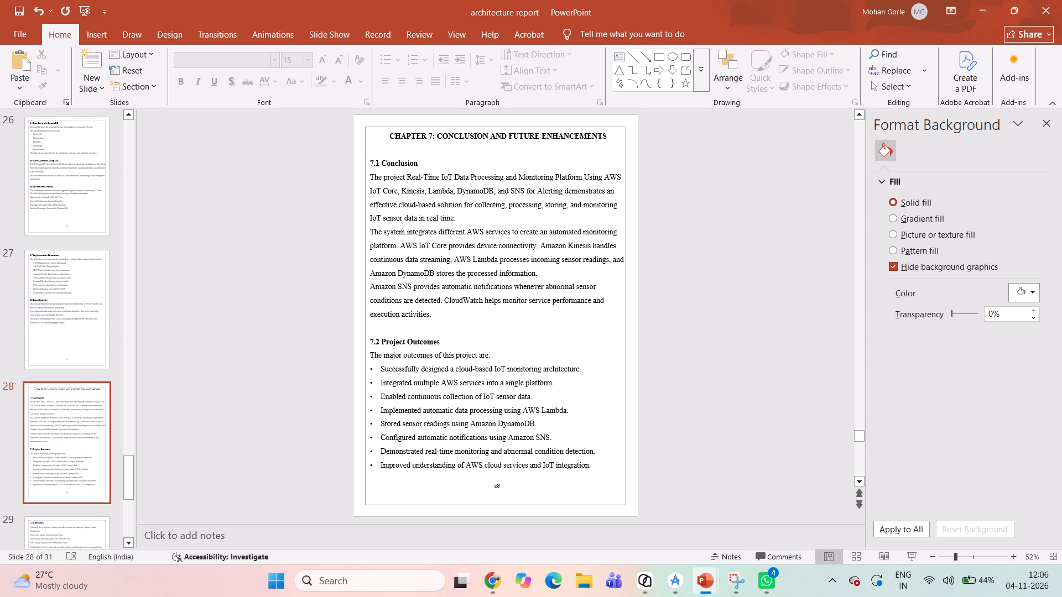
Set slide 28's sections 7.1 Conclusion and 7.2 Project Outcomes to font size 15, leaving out the chapter title.
{"action": "left_click_drag", "start_coordinate": [596, 469], "coordinate": [371, 164]}
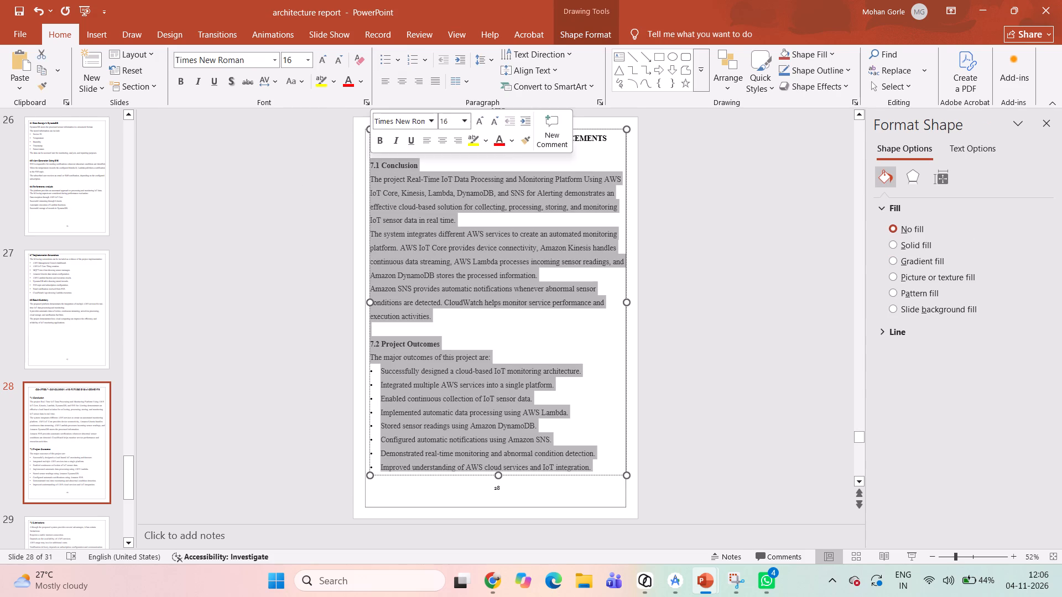
{"action": "left_click", "coordinate": [296, 64]}
{"action": "type", "text": "15"}
{"action": "key", "text": "Return"}
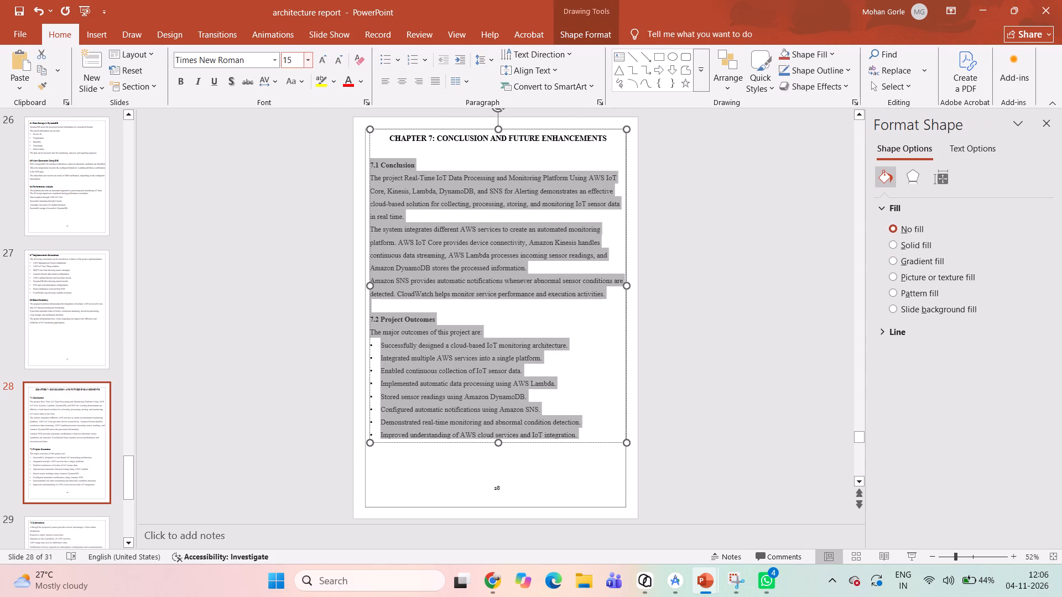
{"action": "left_click", "coordinate": [298, 171]}
Set all of slide 29's text, from 7.3 Limitations through 7.5 Applications, to font size 15.
{"action": "key", "text": "Down"}
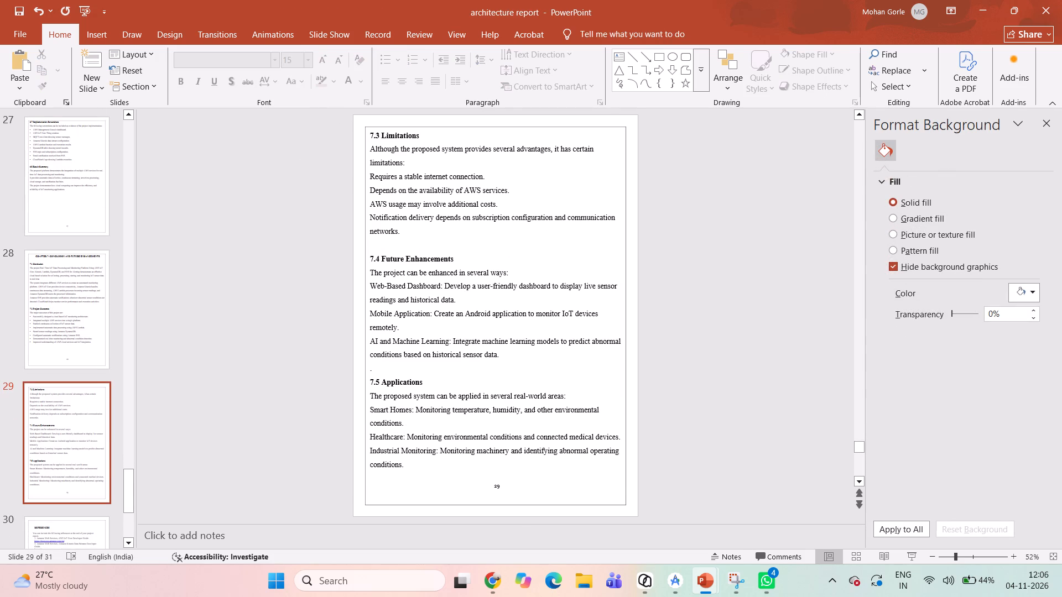
{"action": "left_click_drag", "start_coordinate": [436, 469], "coordinate": [377, 133]}
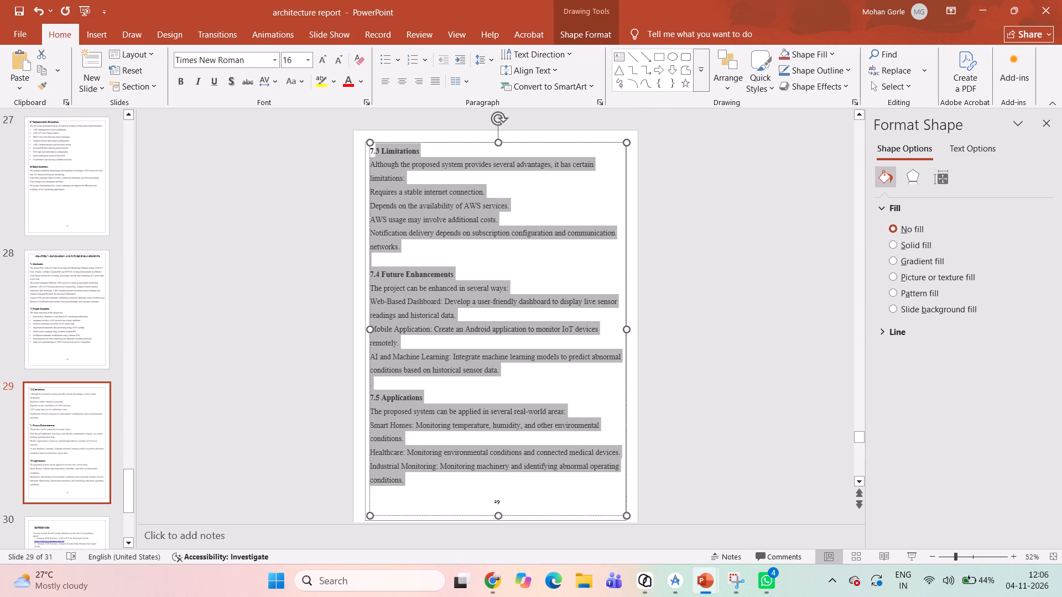
{"action": "left_click_drag", "start_coordinate": [377, 133], "coordinate": [360, 127]}
{"action": "left_click", "coordinate": [293, 59]}
{"action": "type", "text": "15"}
{"action": "key", "text": "Return"}
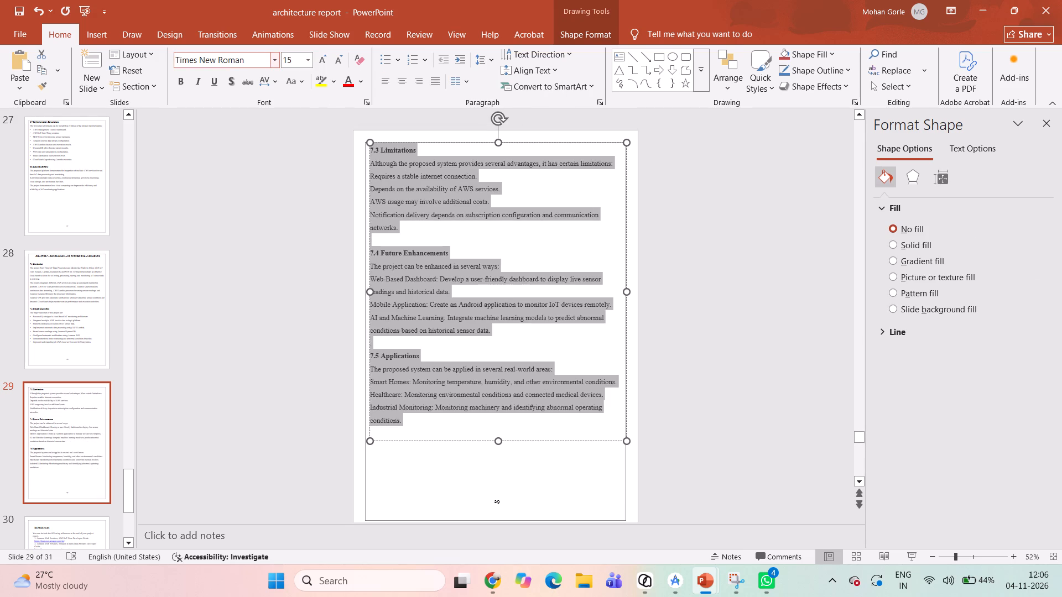
{"action": "left_click", "coordinate": [267, 64]}
{"action": "key", "text": "Return"}
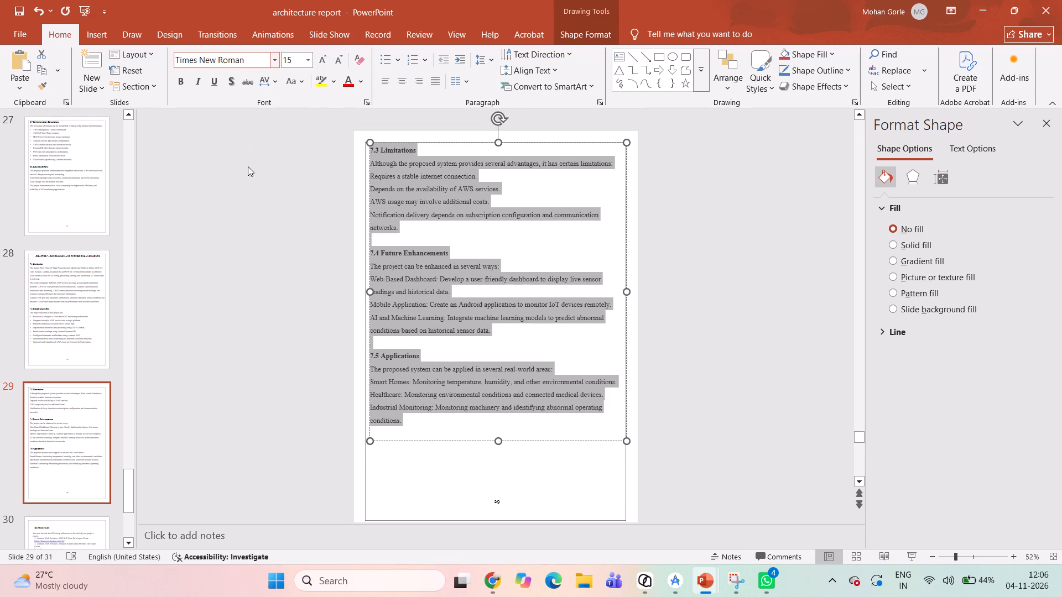
{"action": "left_click", "coordinate": [249, 172]}
Check the References and Assessment slide 30, and go back through slide 29 to slide 28 to review the resized text.
{"action": "key", "text": "Down"}
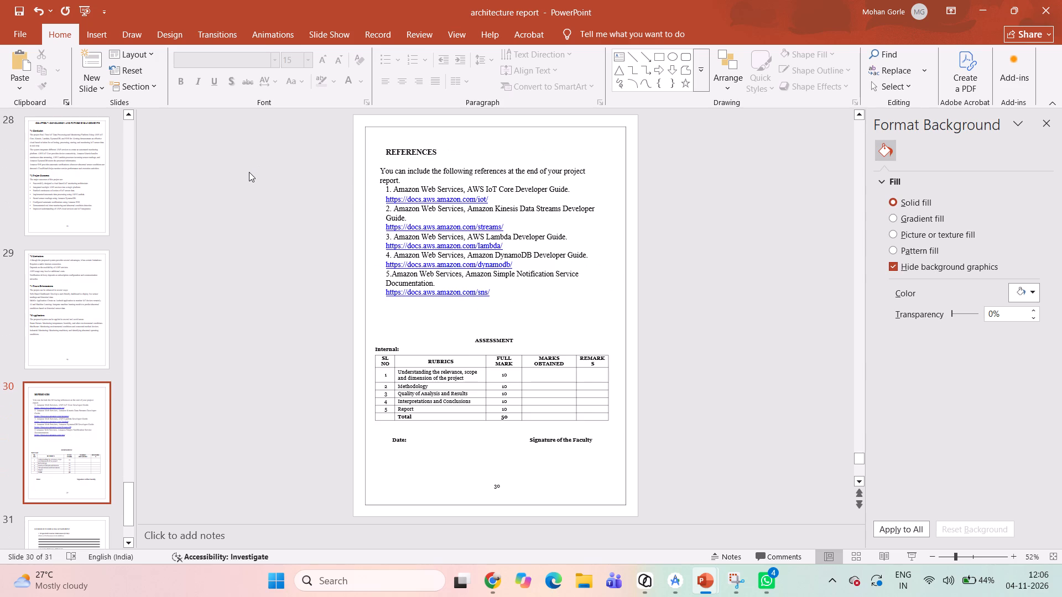
{"action": "key", "text": "Up"}
{"action": "key", "text": "Up"}
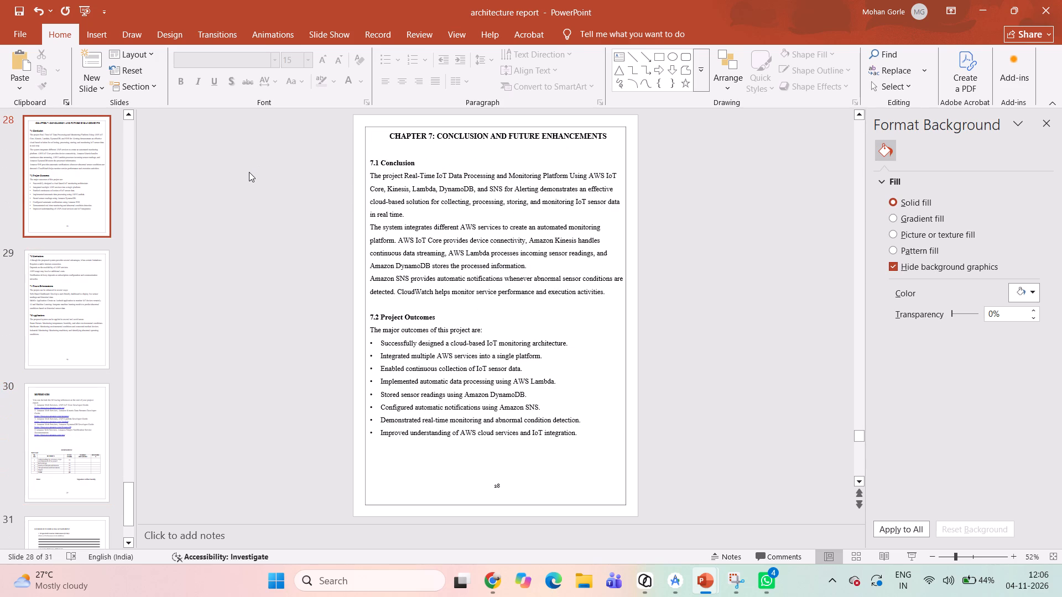
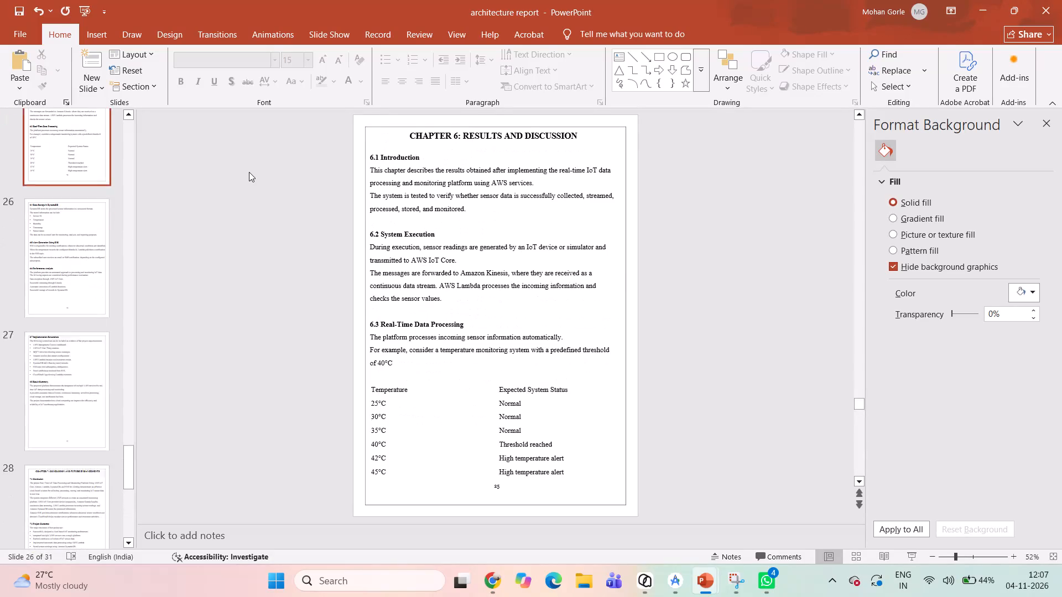
Return to slide 22 and apply the Header and Footer slide number setting to all slides.
{"action": "key", "text": "Up"}
{"action": "key", "text": "Up"}
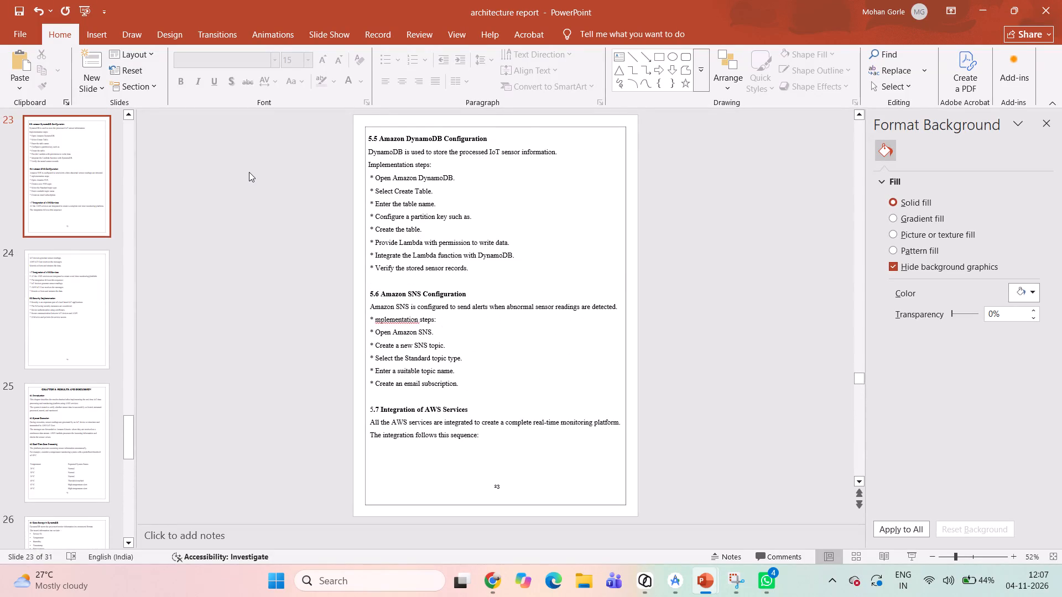
{"action": "key", "text": "Up"}
{"action": "key", "text": "Up"}
{"action": "key", "text": "Down"}
{"action": "key", "text": "Down"}
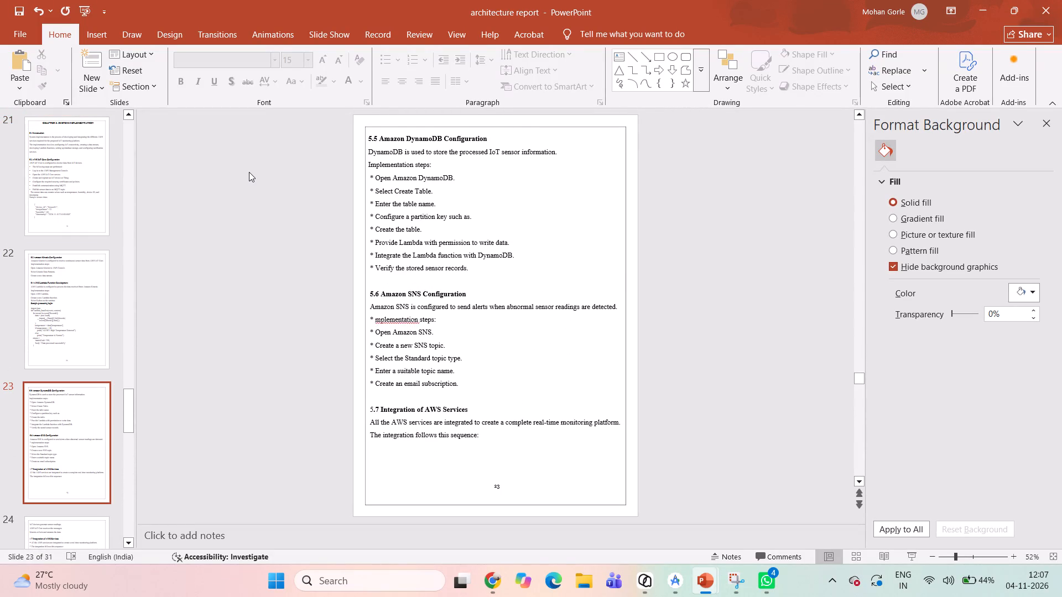
{"action": "key", "text": "Up"}
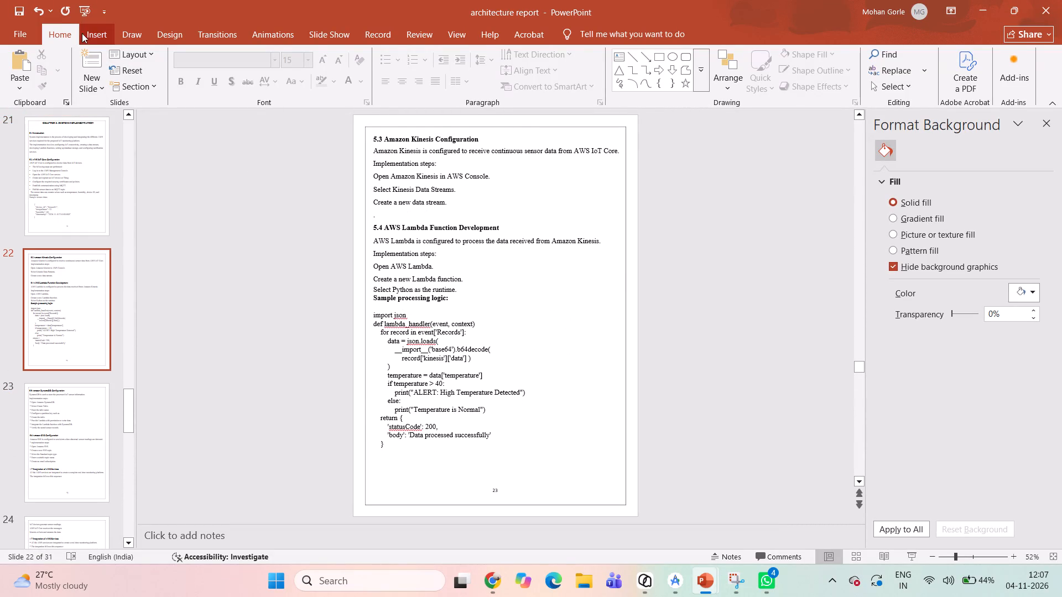
{"action": "left_click", "coordinate": [86, 33]}
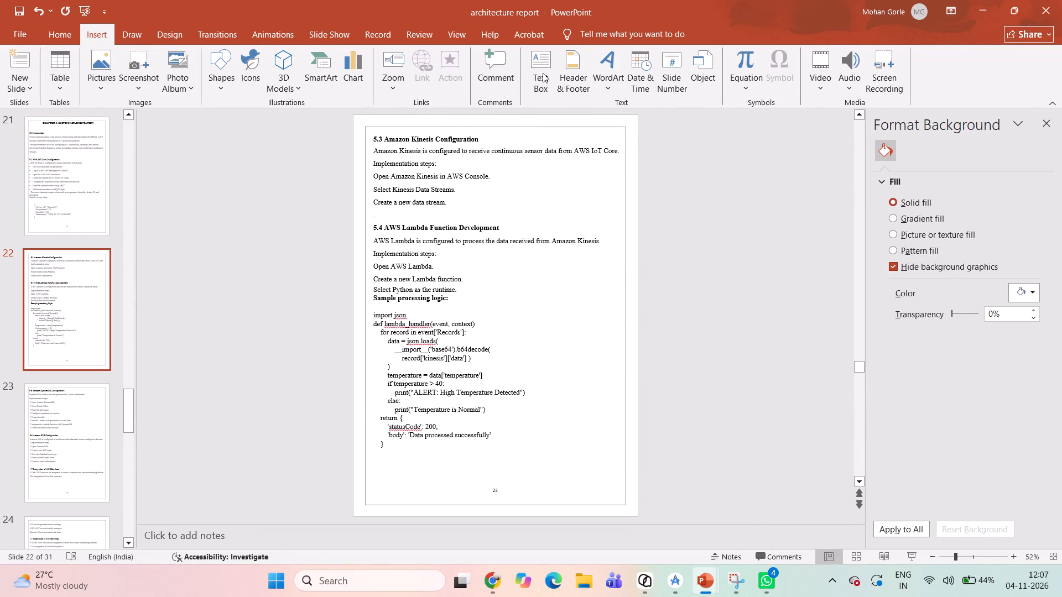
{"action": "left_click", "coordinate": [572, 87]}
{"action": "left_click", "coordinate": [349, 173]}
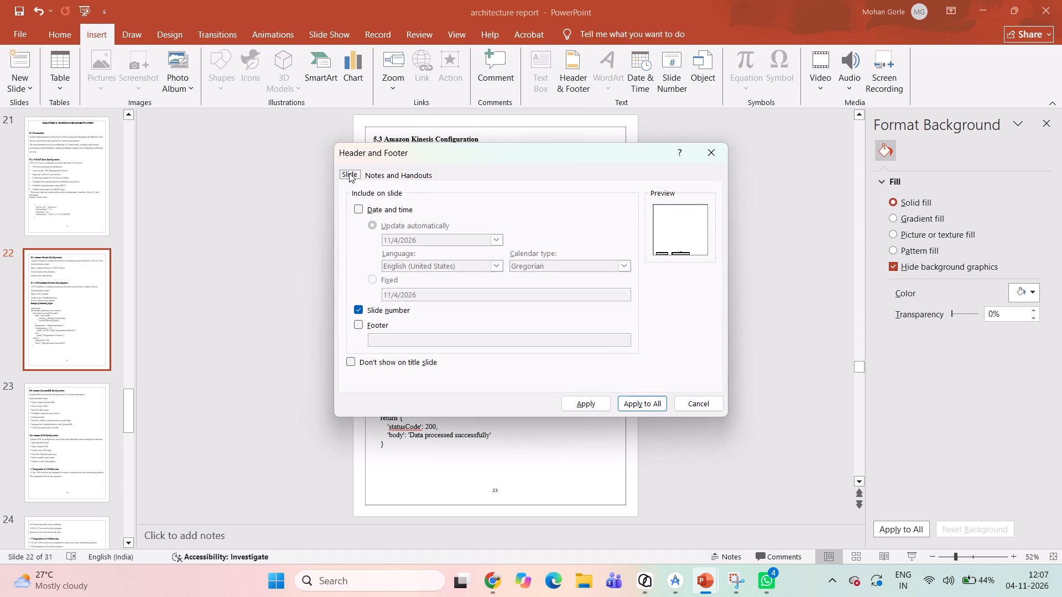
{"action": "left_click", "coordinate": [645, 405]}
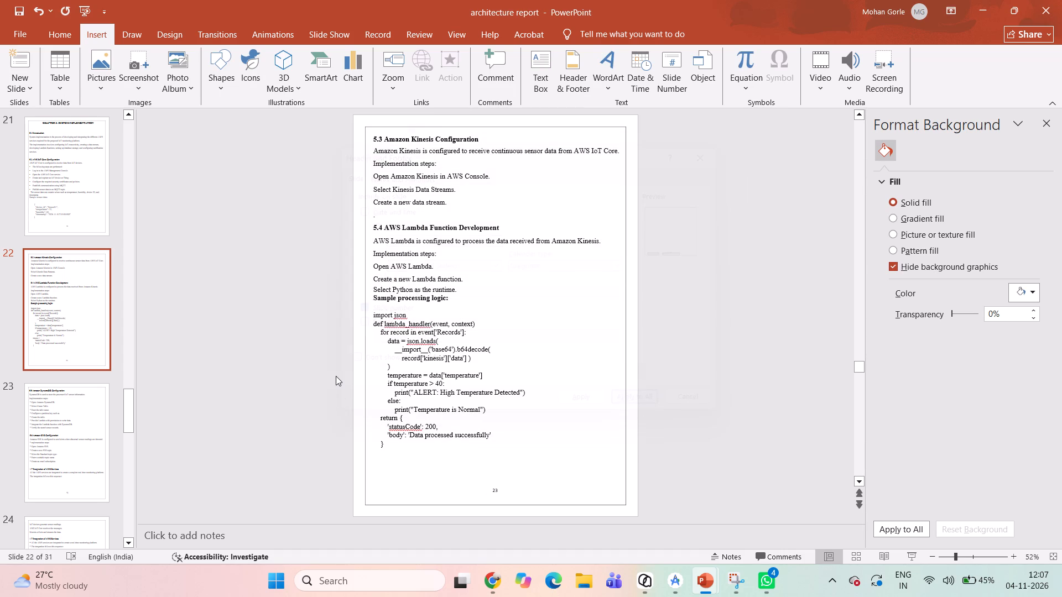
Check the page numbers at the foot of the slides, back to slide 10 and forward again through slide 23.
{"action": "key", "text": "Up"}
{"action": "key", "text": "Up"}
{"action": "key", "text": "Up"}
{"action": "key", "text": "Up"}
{"action": "key", "text": "Up"}
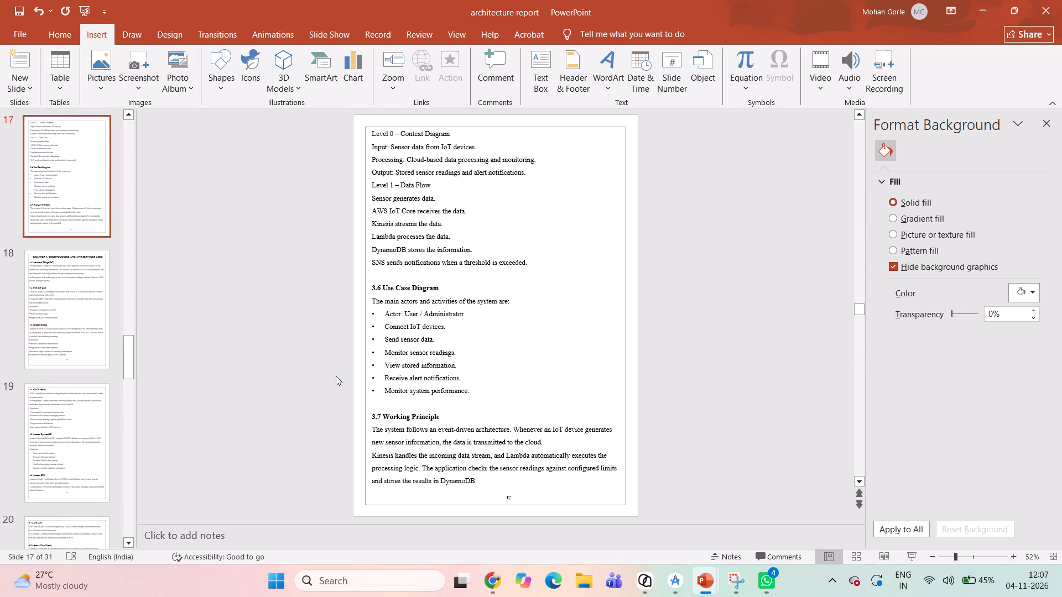
{"action": "key", "text": "Up"}
{"action": "key", "text": "Up"}
{"action": "key", "text": "Up"}
{"action": "key", "text": "Up"}
{"action": "key", "text": "Up"}
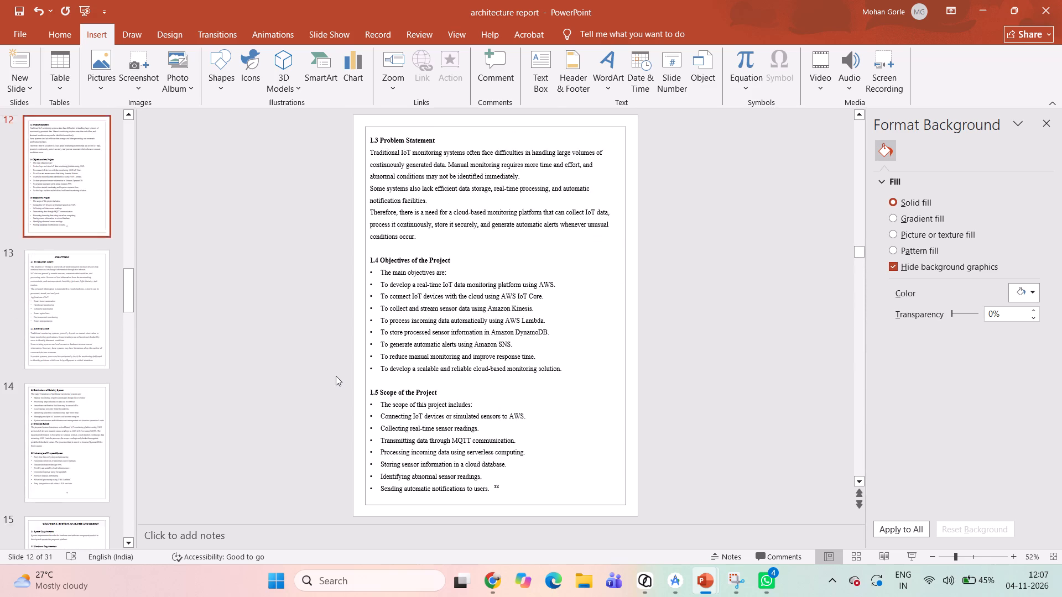
{"action": "key", "text": "Up"}
{"action": "key", "text": "Up"}
{"action": "key", "text": "Down"}
{"action": "key", "text": "Down"}
{"action": "key", "text": "Down"}
{"action": "key", "text": "Down"}
{"action": "key", "text": "Down"}
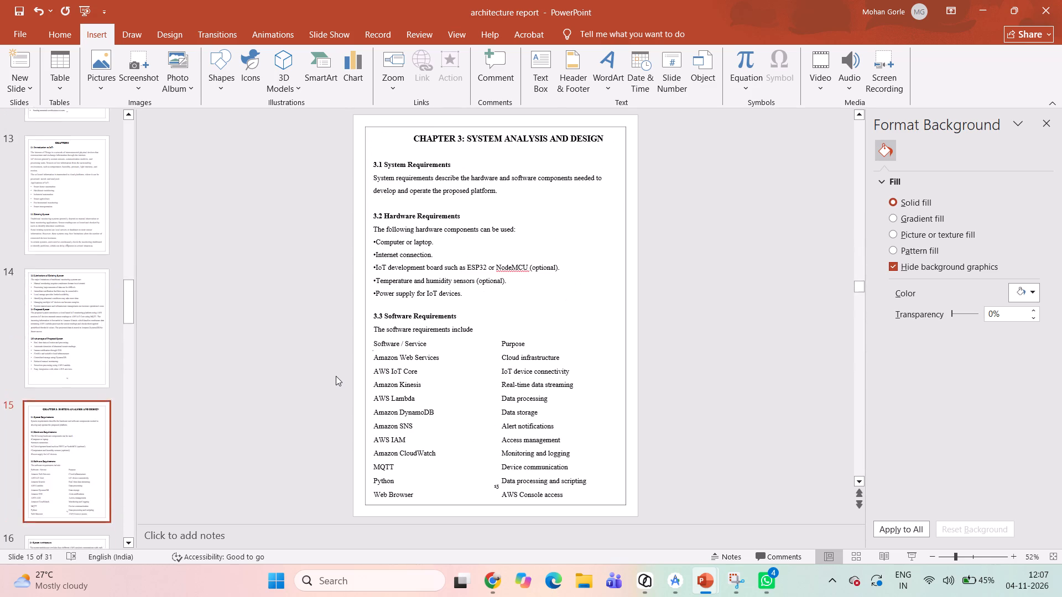
{"action": "key", "text": "Down"}
{"action": "key", "text": "Down"}
{"action": "key", "text": "Down"}
{"action": "key", "text": "Down"}
{"action": "key", "text": "Down"}
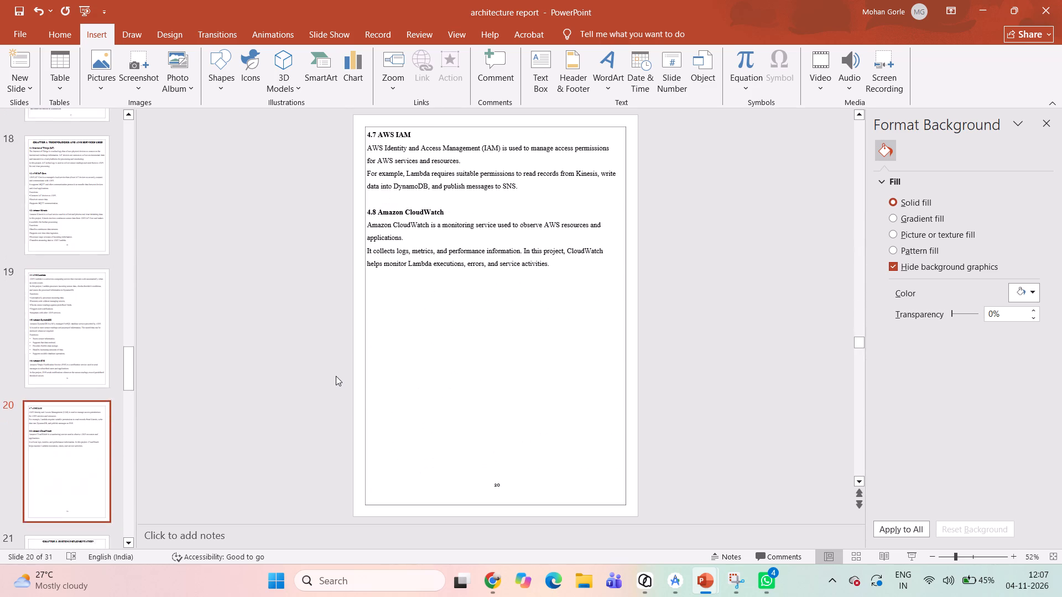
{"action": "key", "text": "Down"}
{"action": "key", "text": "Down"}
{"action": "key", "text": "Down"}
{"action": "key", "text": "Up"}
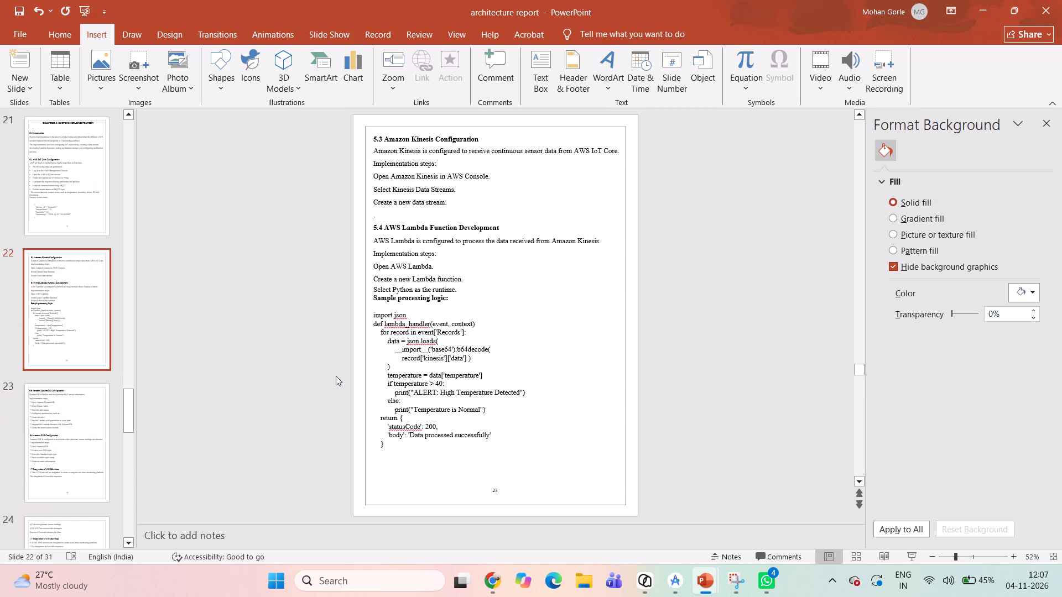
Correct the page number at the foot of slide 22 to 22.
{"action": "left_click", "coordinate": [498, 488]}
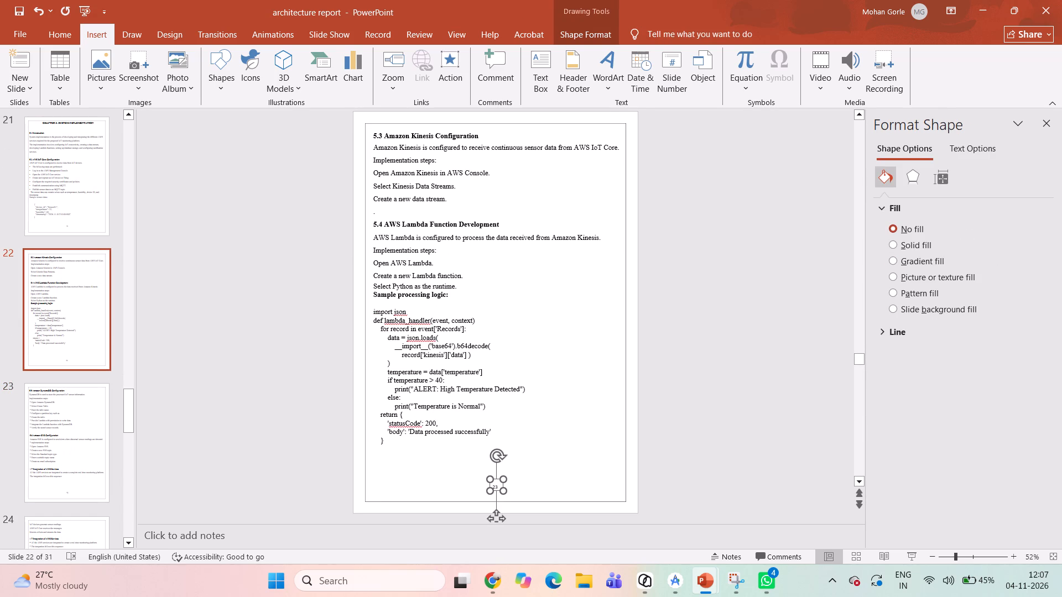
{"action": "left_click", "coordinate": [495, 486]}
{"action": "key", "text": "Right"}
{"action": "key", "text": "BackSpace"}
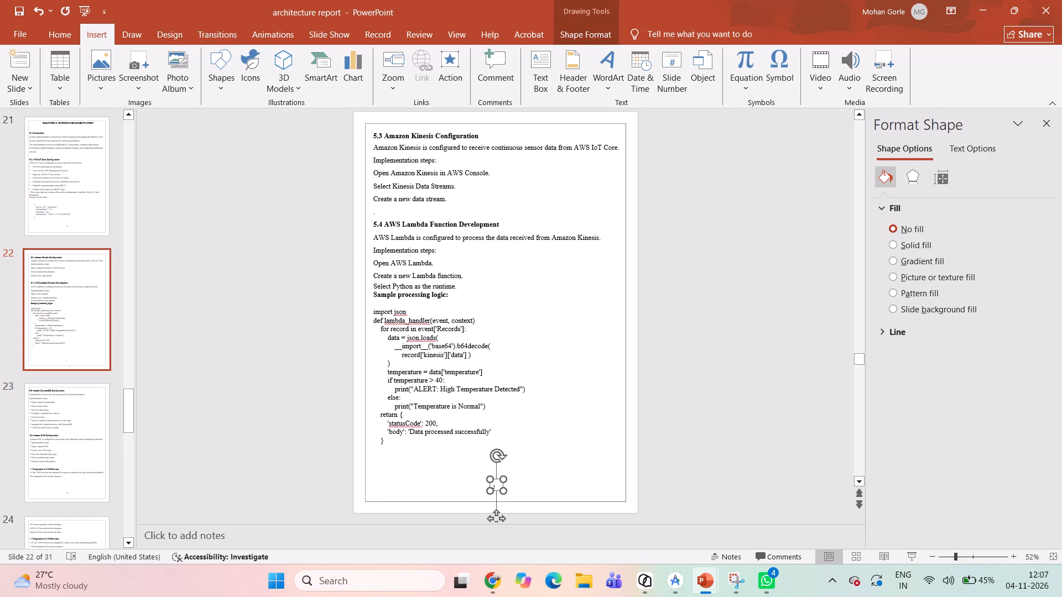
{"action": "key", "text": "2"}
{"action": "left_click", "coordinate": [282, 436]}
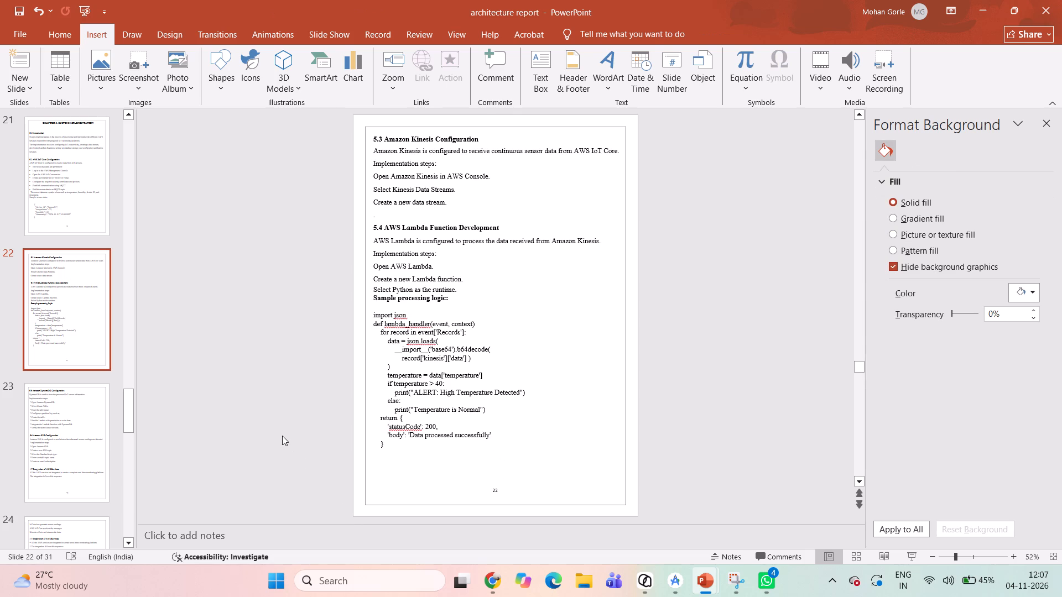
Check the page numbers at the foot of slides 23 to 31.
{"action": "key", "text": "Down"}
{"action": "key", "text": "Down"}
{"action": "key", "text": "Down"}
{"action": "key", "text": "Down"}
{"action": "key", "text": "Down"}
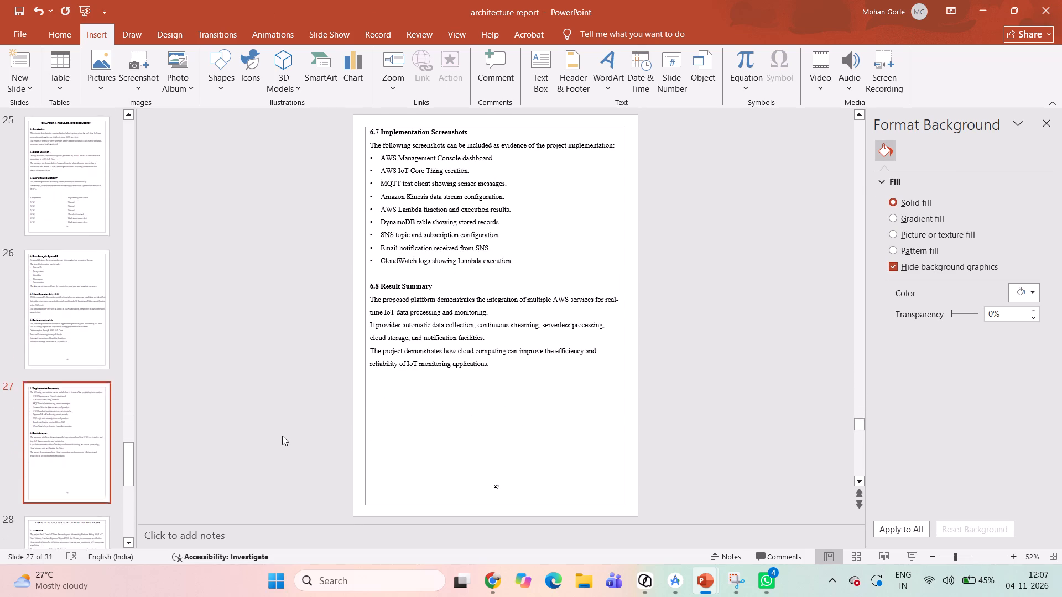
{"action": "key", "text": "Down"}
{"action": "key", "text": "Down"}
{"action": "key", "text": "Down"}
{"action": "key", "text": "Down"}
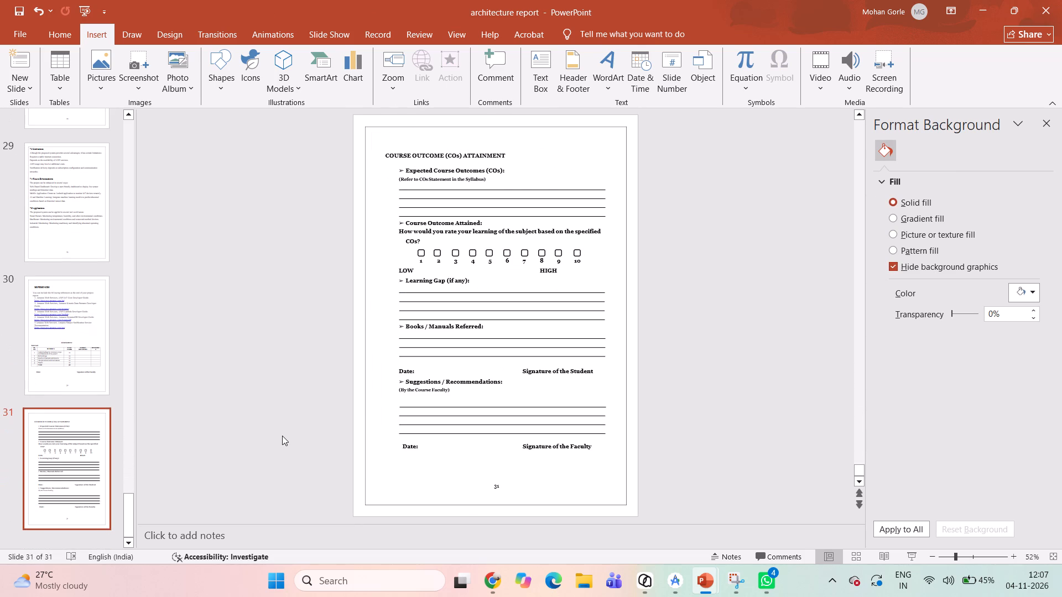
Review the slides backwards from slide 31 to the contents list on slide 9, checking each page number.
{"action": "key", "text": "Up"}
{"action": "key", "text": "Up"}
{"action": "key", "text": "Up"}
{"action": "key", "text": "Up"}
{"action": "key", "text": "Up"}
{"action": "key", "text": "Up"}
{"action": "key", "text": "Up"}
{"action": "key", "text": "Up"}
{"action": "key", "text": "Up"}
{"action": "key", "text": "Up"}
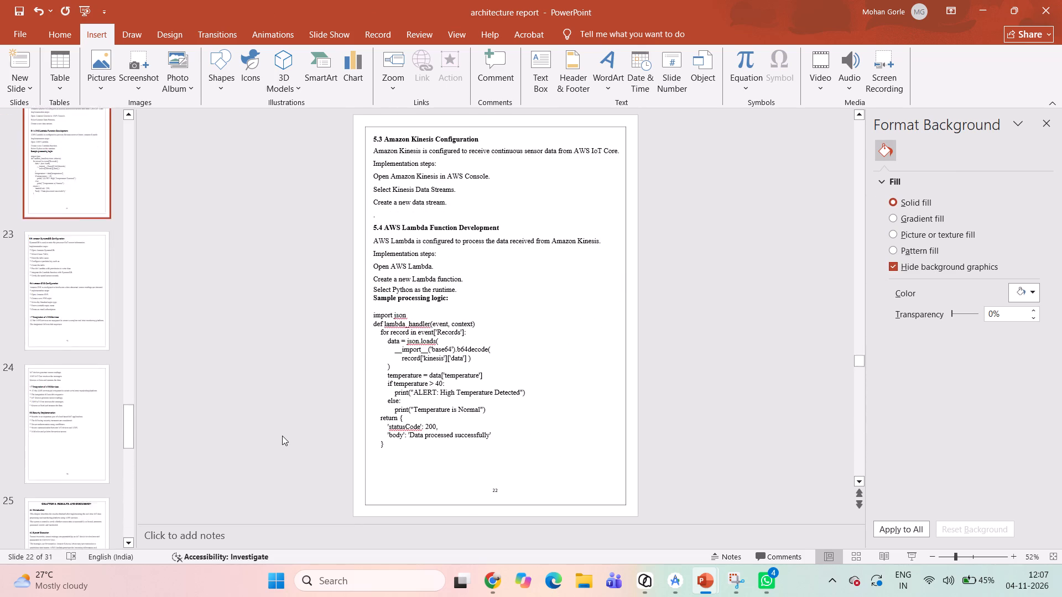
{"action": "key", "text": "Up"}
{"action": "key", "text": "Up"}
{"action": "key", "text": "Up"}
{"action": "key", "text": "Up"}
{"action": "key", "text": "Up"}
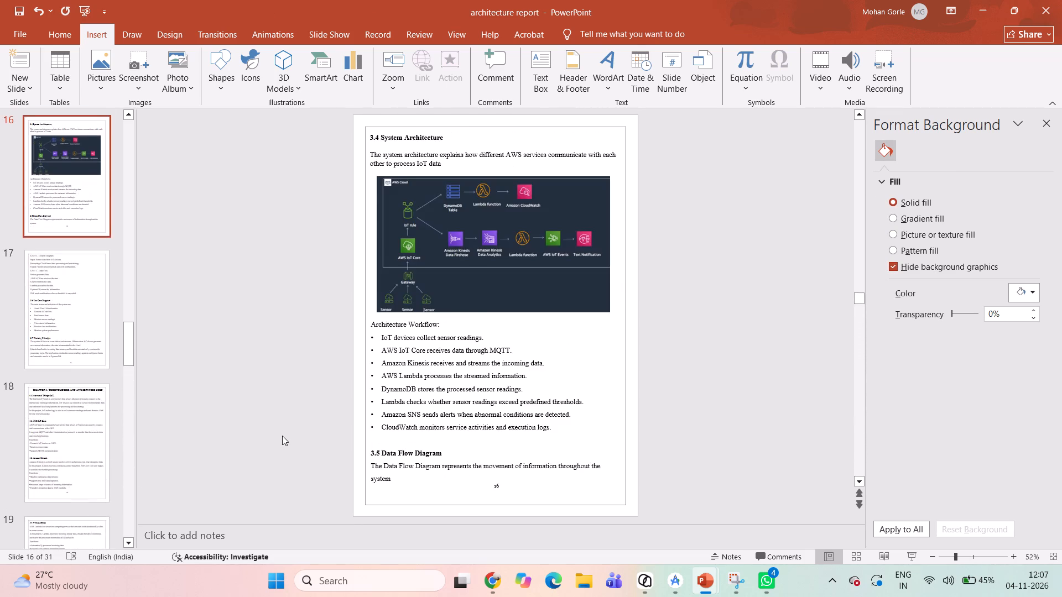
{"action": "key", "text": "Up"}
{"action": "key", "text": "Up"}
{"action": "key", "text": "Up"}
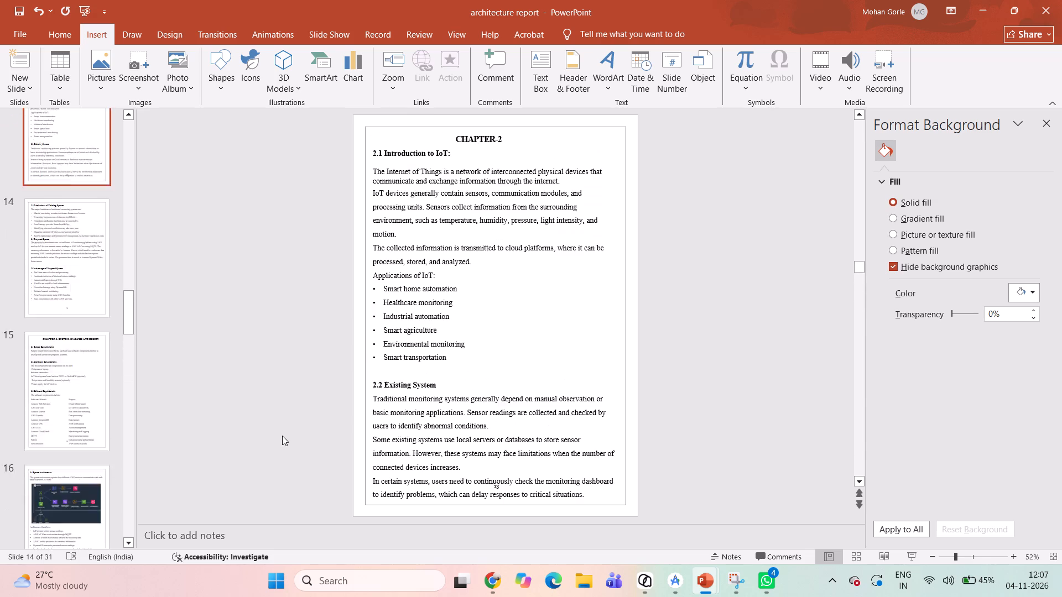
{"action": "key", "text": "Up"}
{"action": "key", "text": "Up"}
{"action": "key", "text": "Down"}
{"action": "key", "text": "Up"}
{"action": "key", "text": "Up"}
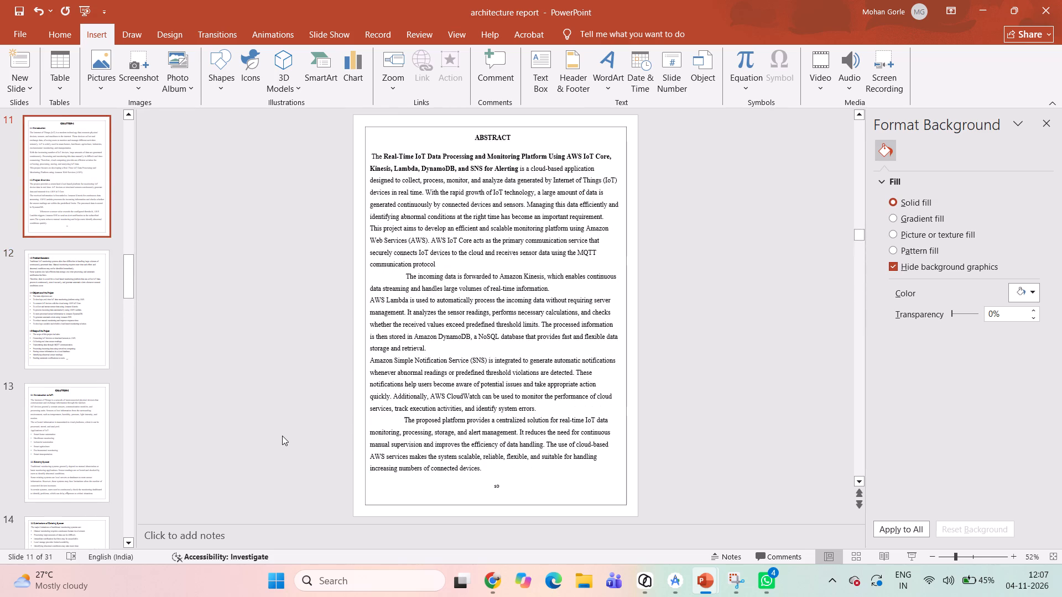
{"action": "key", "text": "Up"}
{"action": "key", "text": "Up"}
{"action": "key", "text": "Down"}
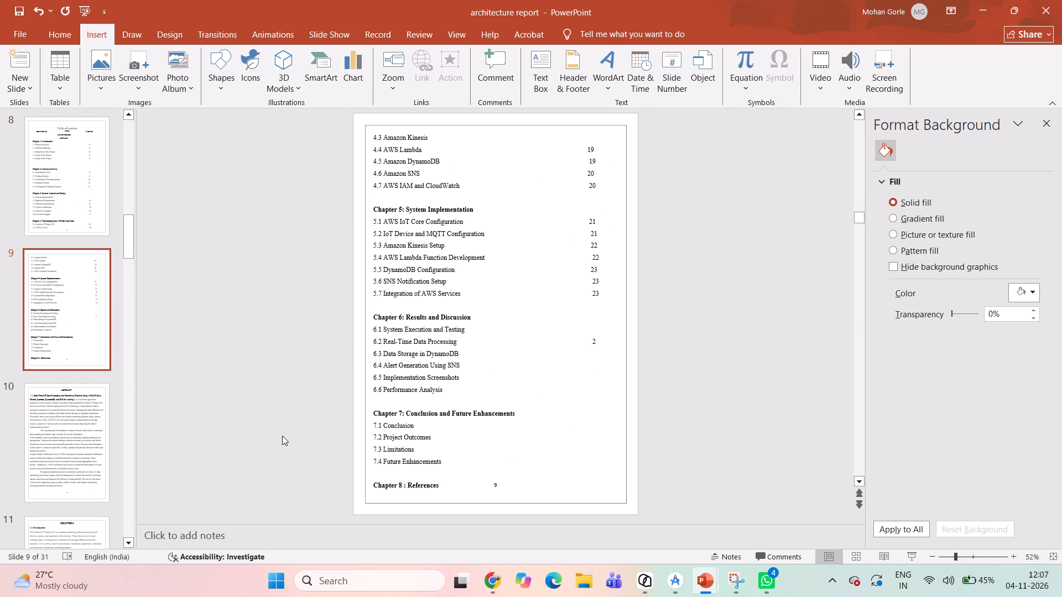
Look through slides 10 to 24 to find where section 5.7 Integration of AWS Services is located.
{"action": "key", "text": "Down"}
{"action": "key", "text": "Down"}
{"action": "key", "text": "Down"}
{"action": "key", "text": "Down"}
{"action": "key", "text": "Down"}
{"action": "key", "text": "Down"}
{"action": "key", "text": "Down"}
{"action": "key", "text": "Down"}
{"action": "key", "text": "Down"}
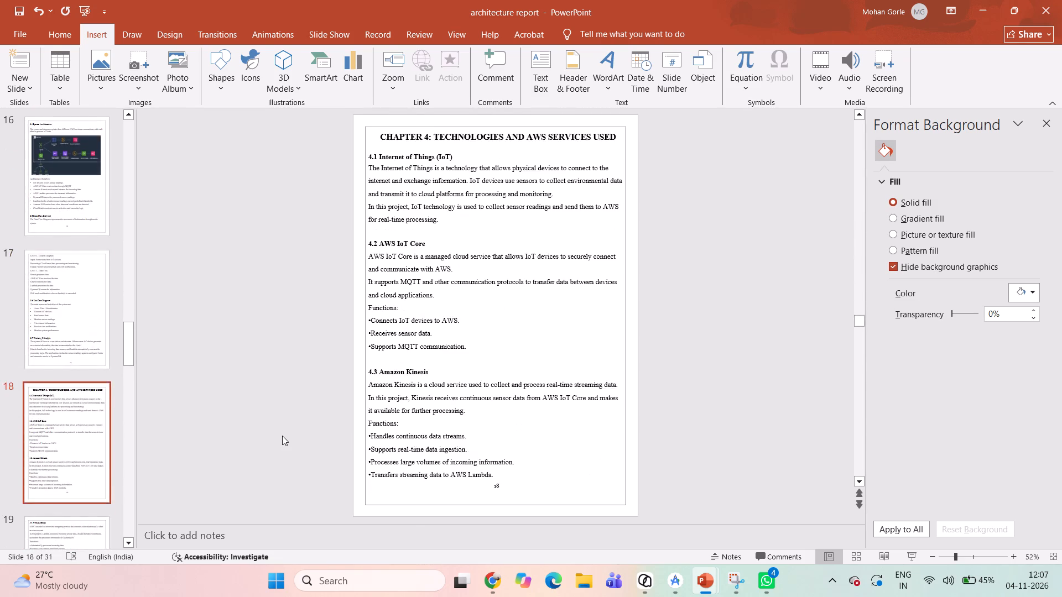
{"action": "key", "text": "Down"}
{"action": "key", "text": "Down"}
{"action": "key", "text": "Down"}
{"action": "key", "text": "Down"}
{"action": "key", "text": "Down"}
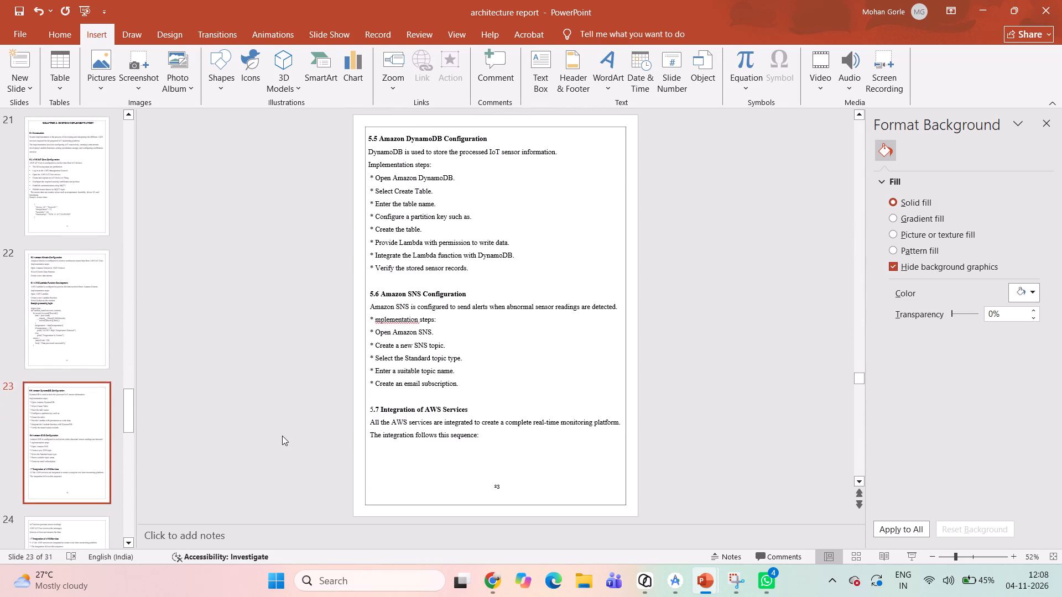
{"action": "key", "text": "Down"}
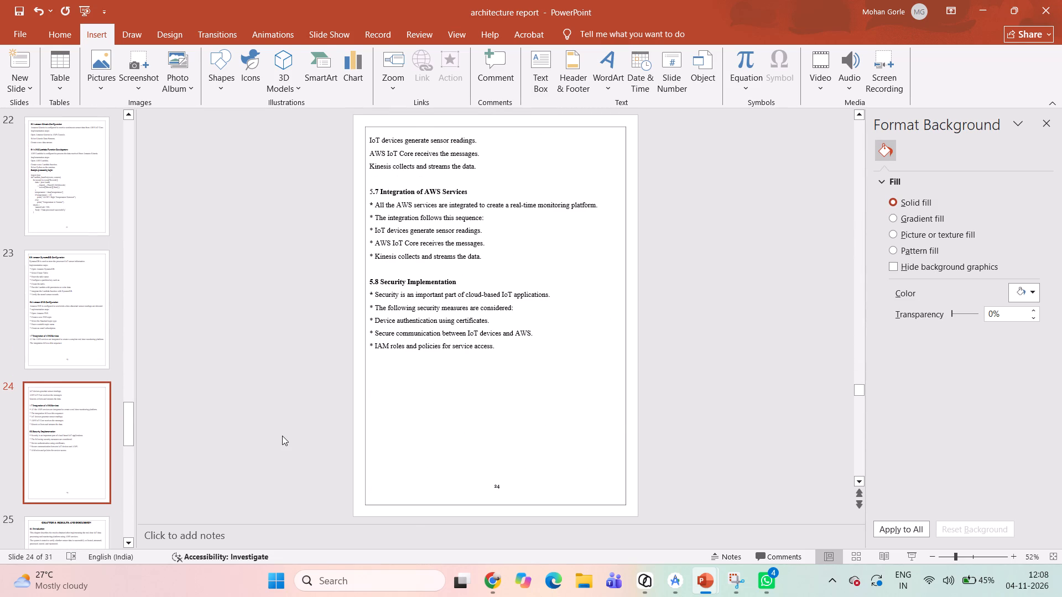
Return to the contents list on slide 9 and set the page number of 5.7 Integration of AWS Services to 24.
{"action": "key", "text": "Up"}
{"action": "key", "text": "Up"}
{"action": "key", "text": "Up"}
{"action": "key", "text": "Up"}
{"action": "key", "text": "Up"}
{"action": "key", "text": "Up"}
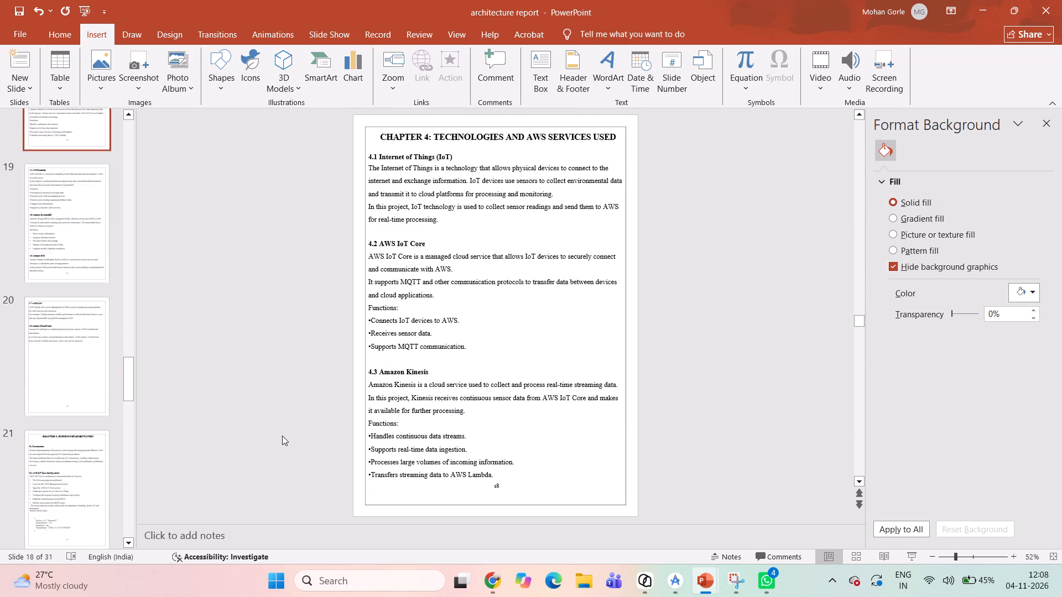
{"action": "key", "text": "Up"}
{"action": "key", "text": "Up"}
{"action": "key", "text": "Up"}
{"action": "key", "text": "Up"}
{"action": "key", "text": "Up"}
{"action": "key", "text": "Up"}
{"action": "key", "text": "Up"}
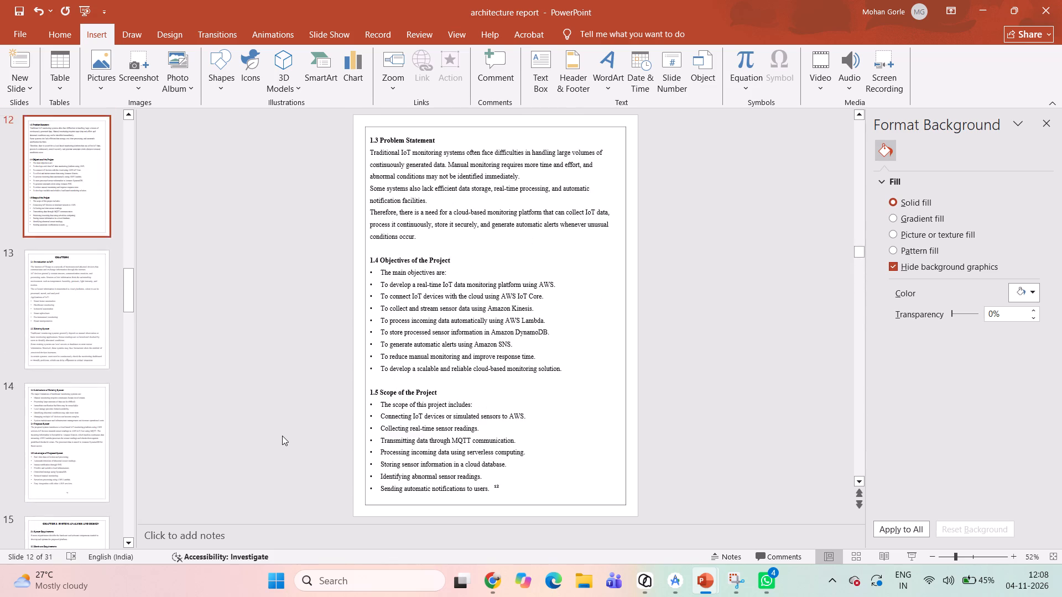
{"action": "key", "text": "Up"}
{"action": "key", "text": "Up"}
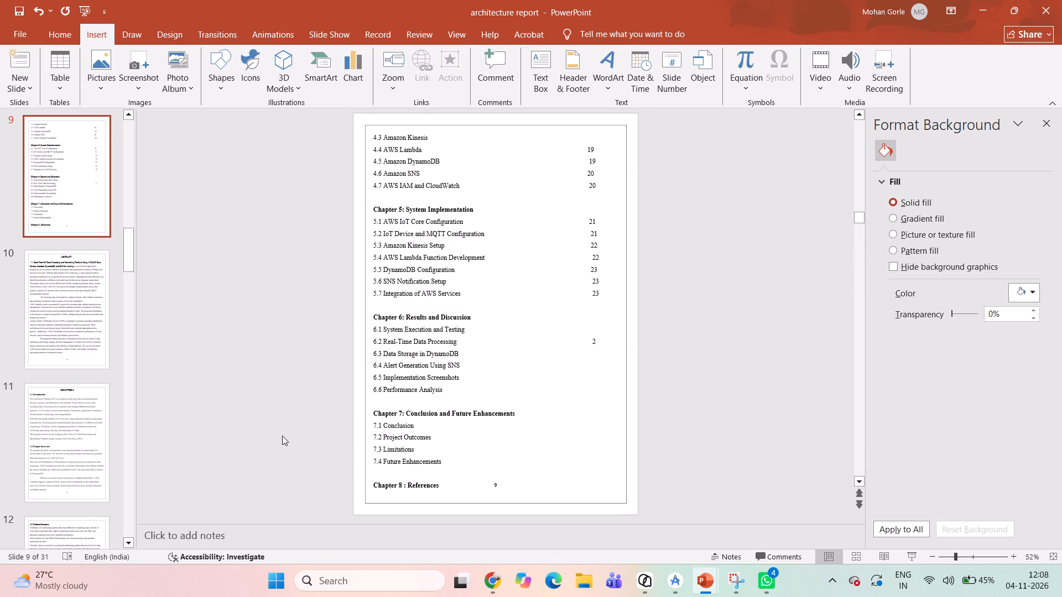
{"action": "left_click", "coordinate": [598, 294]}
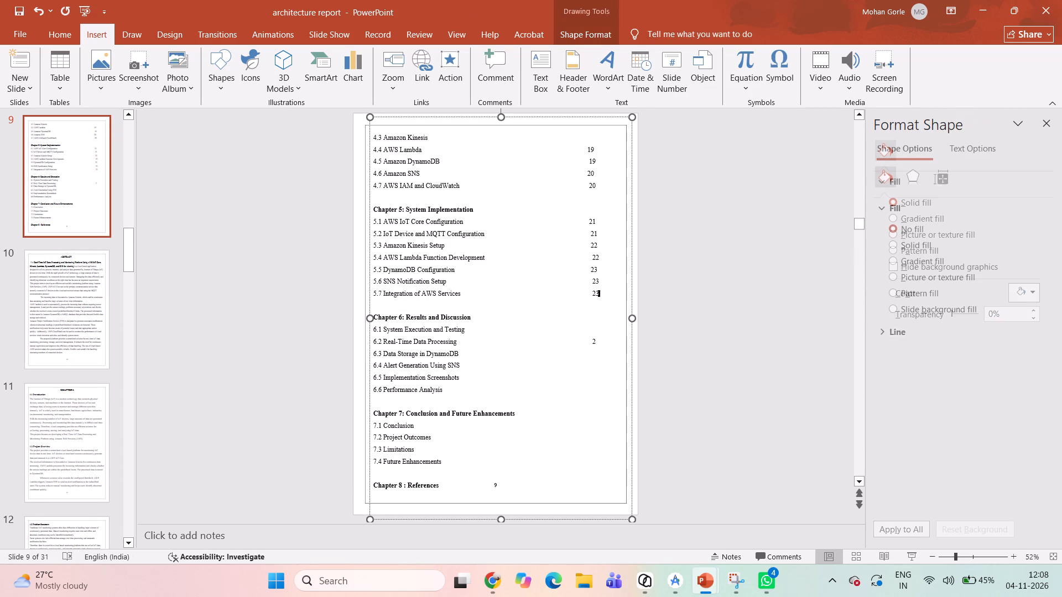
{"action": "key", "text": "BackSpace"}
{"action": "key", "text": "4"}
Complete the contents page number of 6.2 Real-Time Data Processing as 25.
{"action": "left_click_drag", "start_coordinate": [598, 294], "coordinate": [606, 343]}
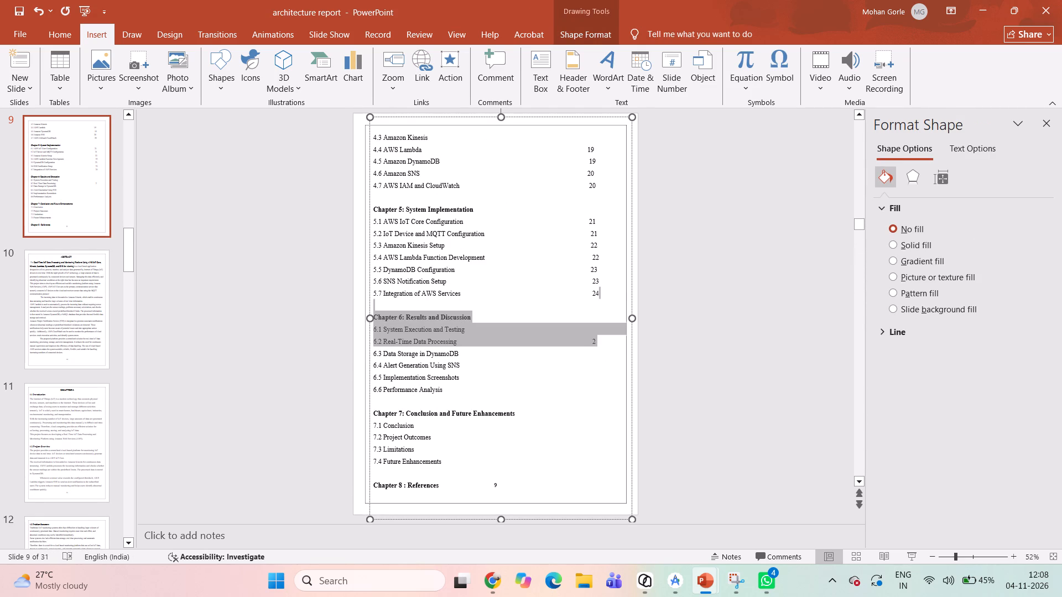
{"action": "left_click_drag", "start_coordinate": [606, 343], "coordinate": [601, 347]}
{"action": "left_click", "coordinate": [601, 347]}
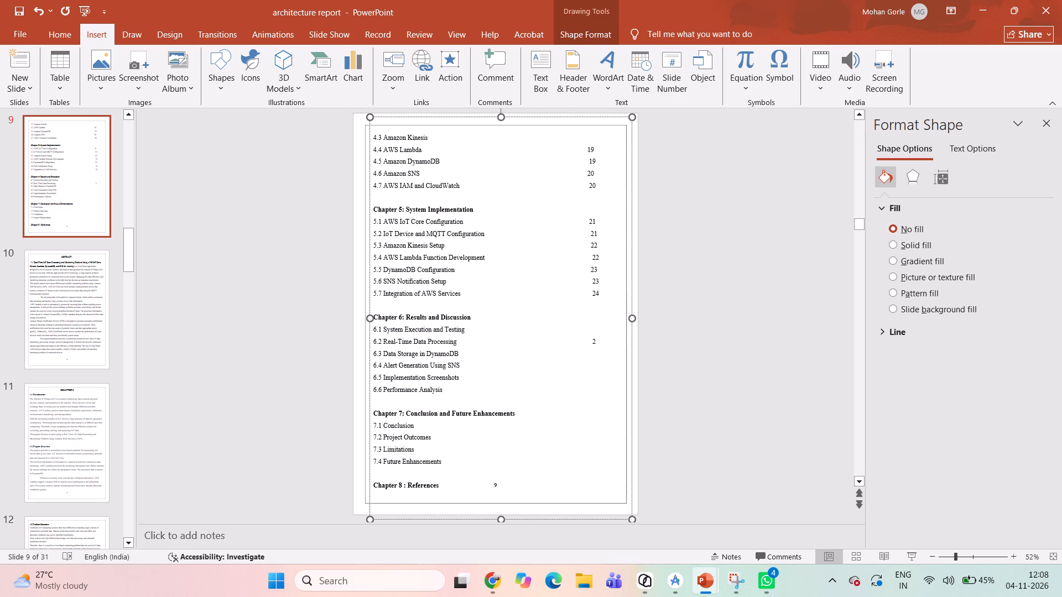
{"action": "left_click", "coordinate": [598, 340]}
{"action": "key", "text": "5"}
Add page number 25 to the contents entry 6.3 Data Storage in DynamoDB, aligned with the page numbers above.
{"action": "key", "text": "Down"}
{"action": "key", "text": "Tab"}
{"action": "key", "text": "Tab"}
{"action": "key", "text": "Tab"}
{"action": "key", "text": "Tab"}
{"action": "key", "text": "space"}
{"action": "key", "text": "space"}
{"action": "key", "text": "space"}
{"action": "key", "text": "space"}
{"action": "key", "text": "space"}
{"action": "key", "text": "space"}
{"action": "key", "text": "space"}
{"action": "key", "text": "space"}
{"action": "type", "text": "25"}
Add page number 26 to the contents entry 6.4 Alert Generation Using SNS, aligned with the page numbers above.
{"action": "key", "text": "Down"}
{"action": "key", "text": "Tab"}
{"action": "key", "text": "Tab"}
{"action": "key", "text": "Tab"}
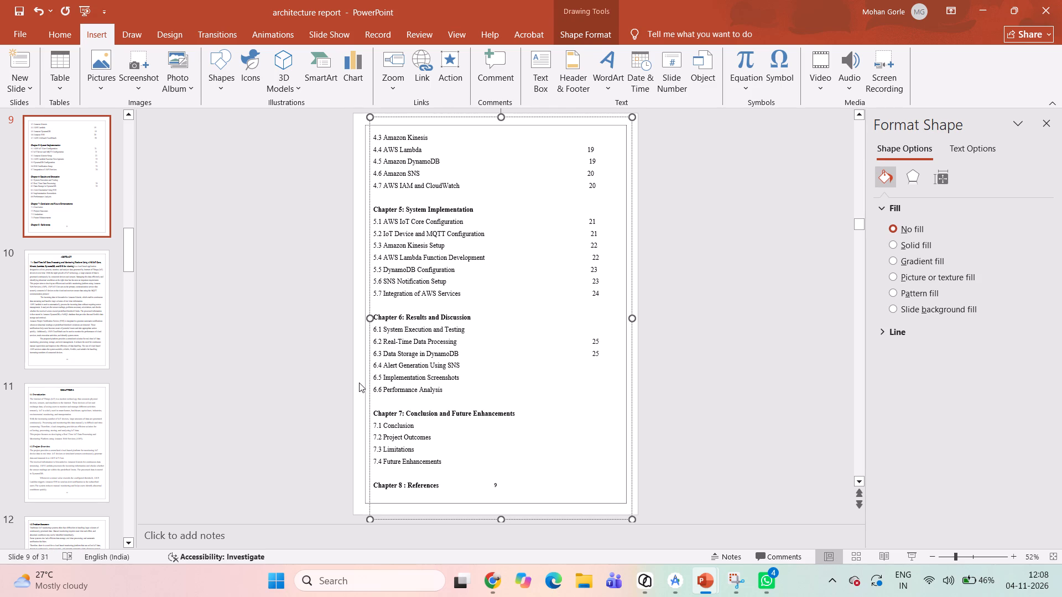
{"action": "left_click", "coordinate": [359, 383]}
{"action": "key", "text": "Tab"}
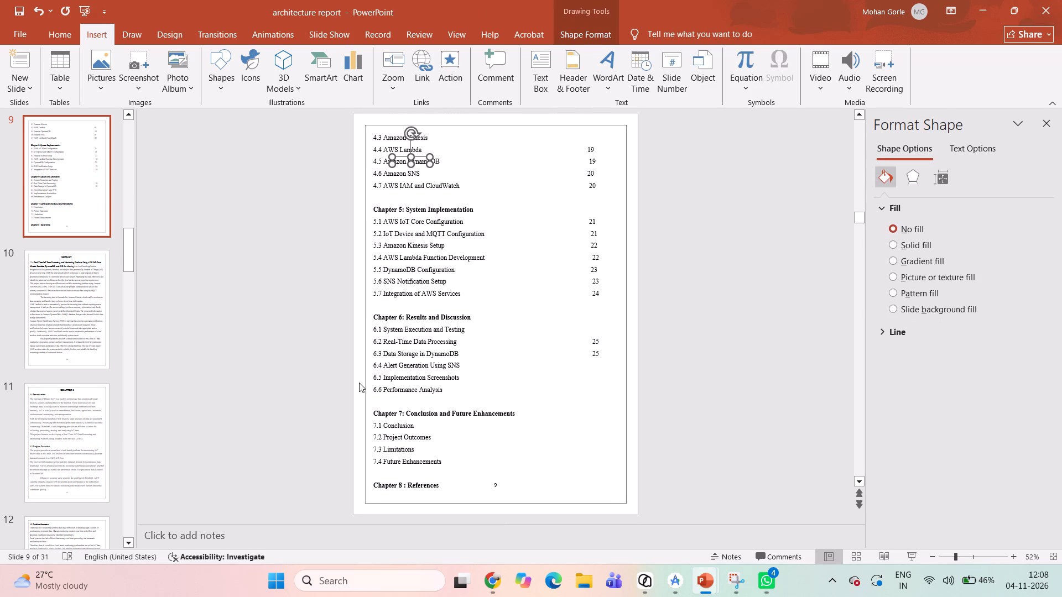
{"action": "left_click", "coordinate": [471, 360]}
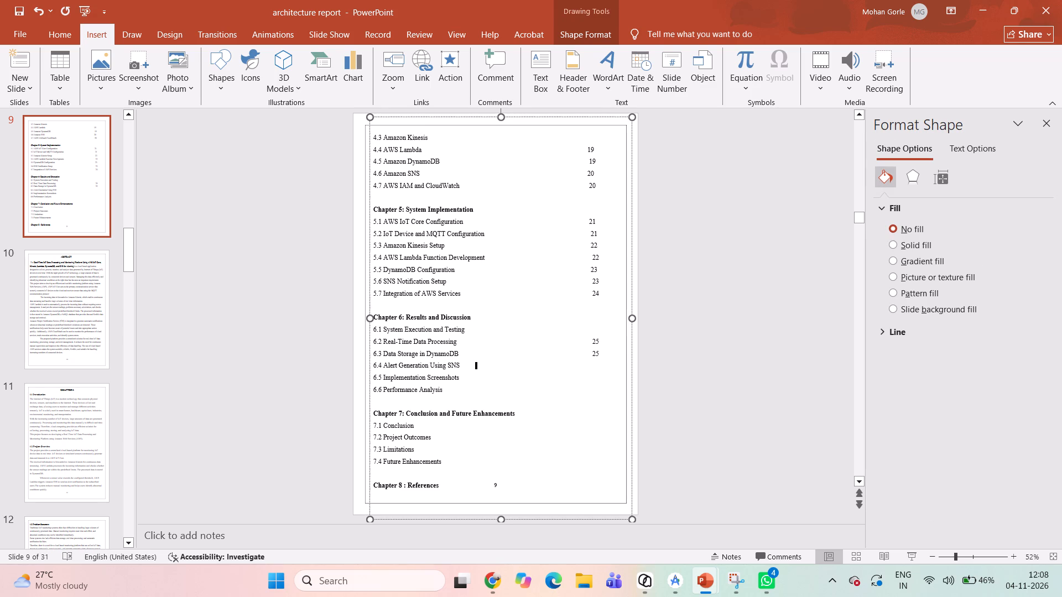
{"action": "key", "text": "Tab"}
{"action": "key", "text": "Tab"}
{"action": "key", "text": "Tab"}
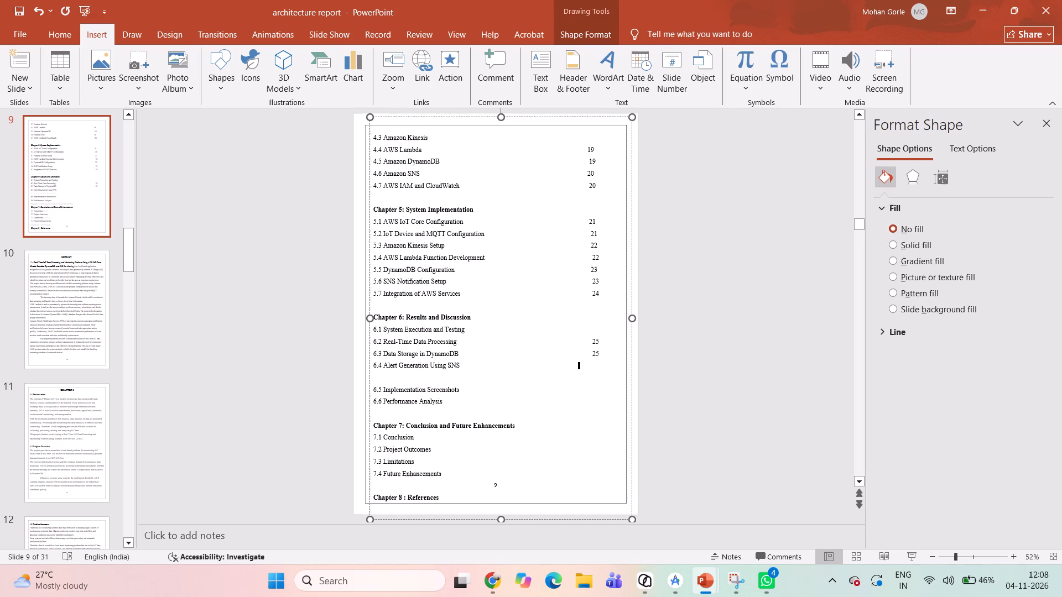
{"action": "key", "text": "space"}
{"action": "key", "text": "space"}
{"action": "key", "text": "space"}
{"action": "key", "text": "space"}
{"action": "key", "text": "space"}
{"action": "key", "text": "space"}
{"action": "key", "text": "space"}
{"action": "key", "text": "space"}
{"action": "key", "text": "space"}
{"action": "type", "text": "26"}
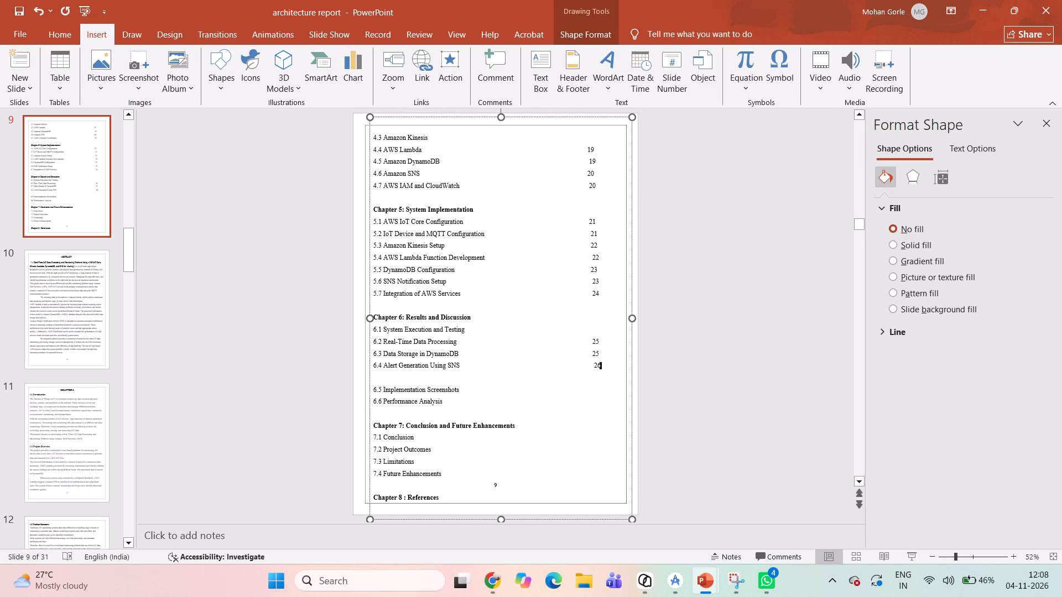
Remove the empty line between contents entries 6.4 Alert Generation Using SNS and 6.5 Implementation Screenshots.
{"action": "left_click", "coordinate": [464, 379]}
{"action": "key", "text": "BackSpace"}
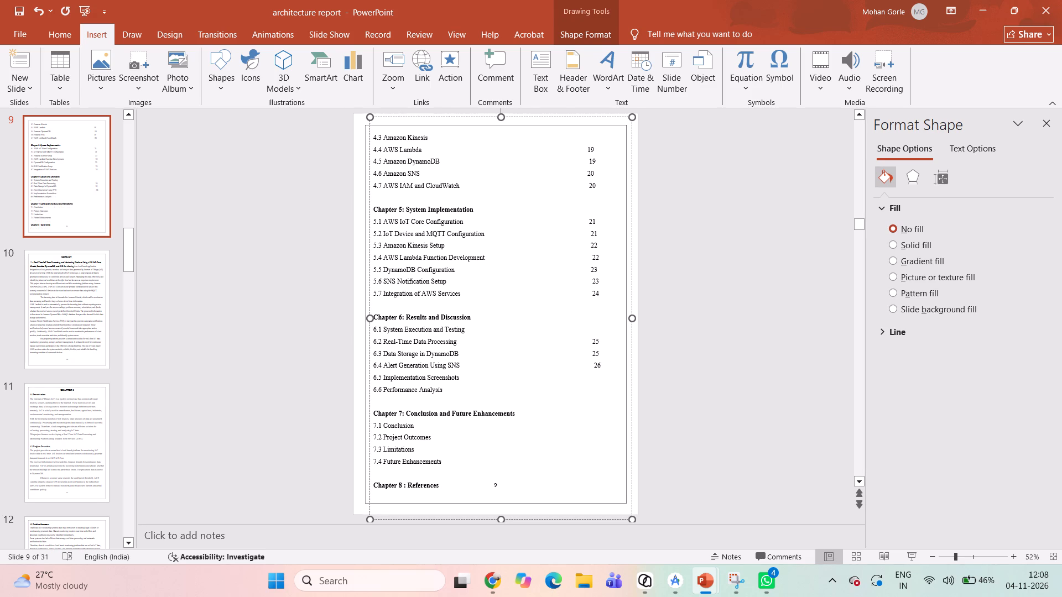
Add page number 26 to the contents entry 6.5 Implementation Screenshots, aligned with the page numbers above.
{"action": "left_click", "coordinate": [464, 379]}
{"action": "key", "text": "Tab"}
{"action": "key", "text": "Tab"}
{"action": "key", "text": "Tab"}
{"action": "key", "text": "Tab"}
{"action": "key", "text": "Tab"}
{"action": "key", "text": "BackSpace"}
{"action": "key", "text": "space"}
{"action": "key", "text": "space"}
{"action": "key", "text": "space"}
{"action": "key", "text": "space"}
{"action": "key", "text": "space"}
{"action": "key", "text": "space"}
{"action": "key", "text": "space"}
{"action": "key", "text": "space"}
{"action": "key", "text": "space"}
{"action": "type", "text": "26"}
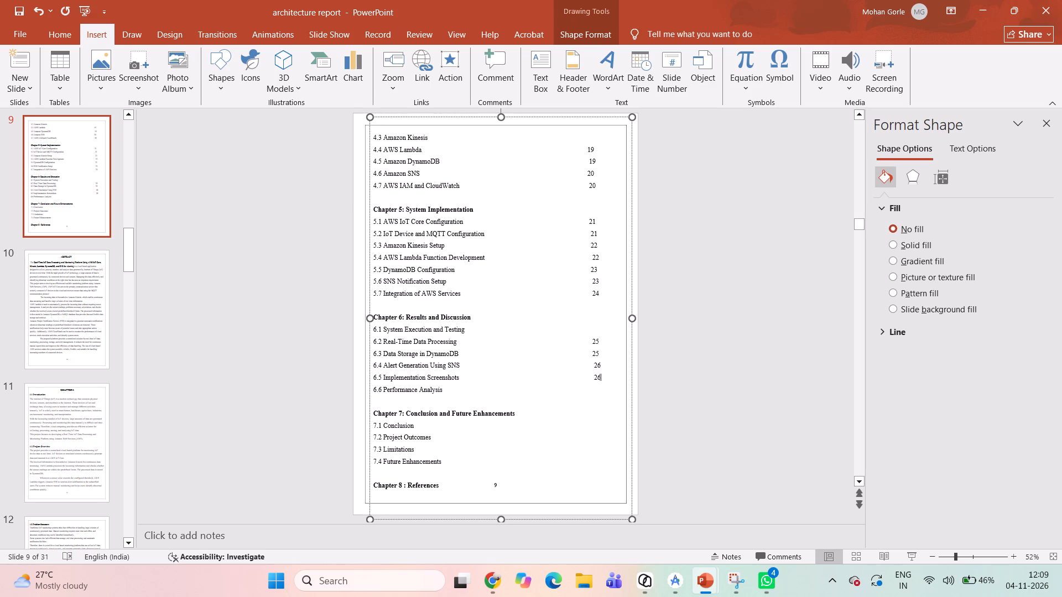
Add page number 26 to the contents entry 6.6 Performance Analysis, aligned with the page numbers above.
{"action": "left_click", "coordinate": [454, 386]}
{"action": "key", "text": "Tab"}
{"action": "key", "text": "Tab"}
{"action": "key", "text": "Tab"}
{"action": "key", "text": "Tab"}
{"action": "key", "text": "Tab"}
{"action": "key", "text": "BackSpace"}
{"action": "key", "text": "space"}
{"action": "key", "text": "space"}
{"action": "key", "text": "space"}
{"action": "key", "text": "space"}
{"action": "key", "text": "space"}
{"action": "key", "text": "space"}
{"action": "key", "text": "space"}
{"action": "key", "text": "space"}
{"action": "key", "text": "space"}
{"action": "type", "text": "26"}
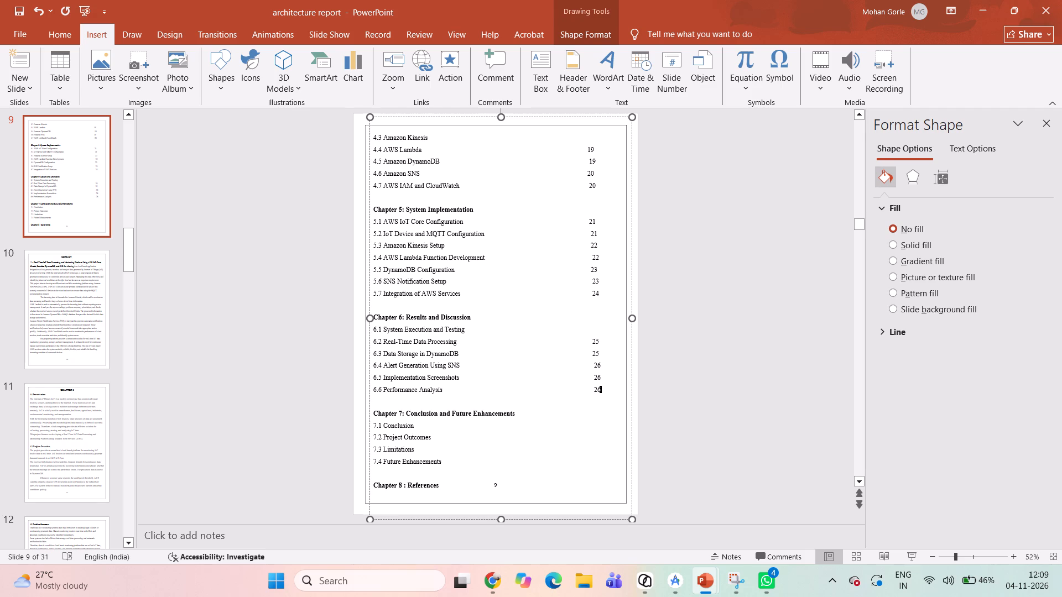
Begin the page number of the contents entry 7.1 Conclusion with the digit 2, aligned with the page numbers above.
{"action": "left_click", "coordinate": [434, 423]}
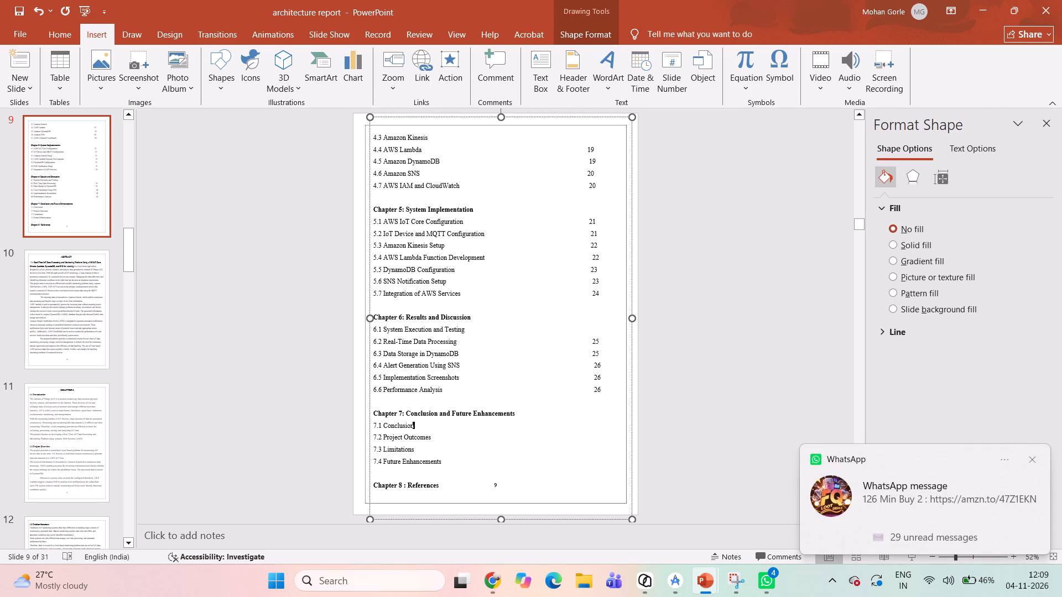
{"action": "key", "text": "Tab"}
{"action": "key", "text": "Tab"}
{"action": "key", "text": "Tab"}
{"action": "key", "text": "Tab"}
{"action": "key", "text": "Tab"}
{"action": "key", "text": "Tab"}
{"action": "key", "text": "BackSpace"}
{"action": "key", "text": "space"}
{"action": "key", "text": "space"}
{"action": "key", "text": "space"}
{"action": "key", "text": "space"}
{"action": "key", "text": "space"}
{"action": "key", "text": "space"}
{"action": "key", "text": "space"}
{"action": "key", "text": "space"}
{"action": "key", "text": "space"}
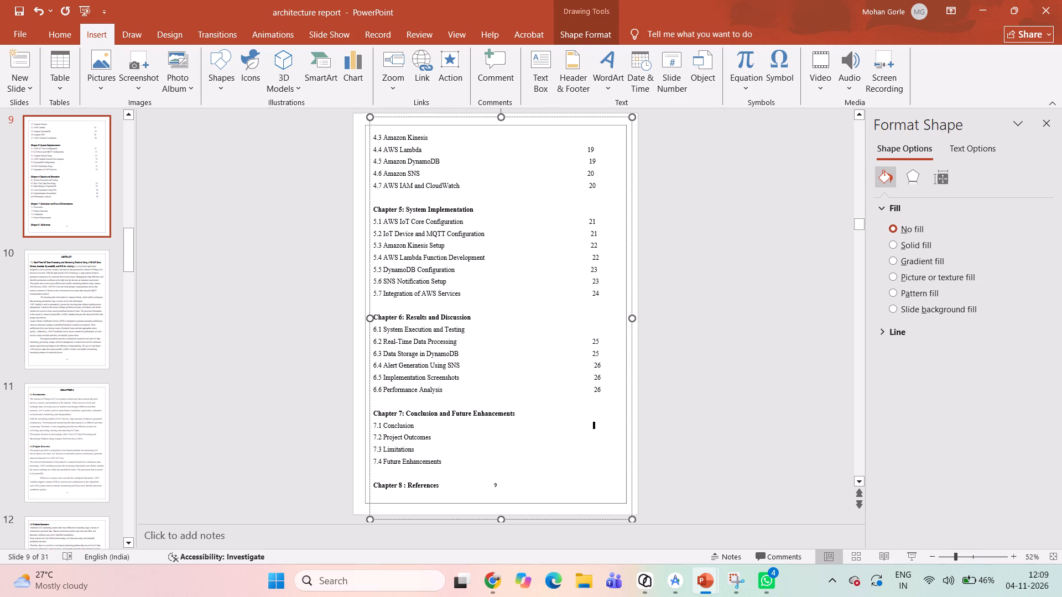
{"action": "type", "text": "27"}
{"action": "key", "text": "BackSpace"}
Insert a new contents entry "6.7 Implementation screenshots" on its own line below 6.6 Performance Analysis.
{"action": "left_click", "coordinate": [452, 389]}
{"action": "left_click", "coordinate": [605, 388]}
{"action": "key", "text": "Return"}
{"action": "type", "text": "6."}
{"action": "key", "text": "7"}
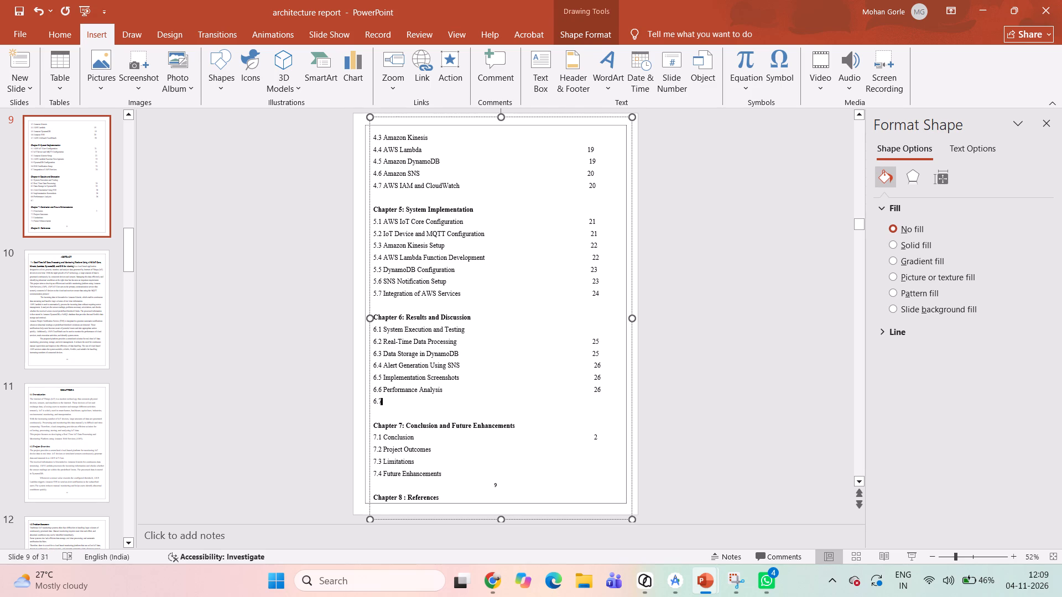
{"action": "key", "text": "space"}
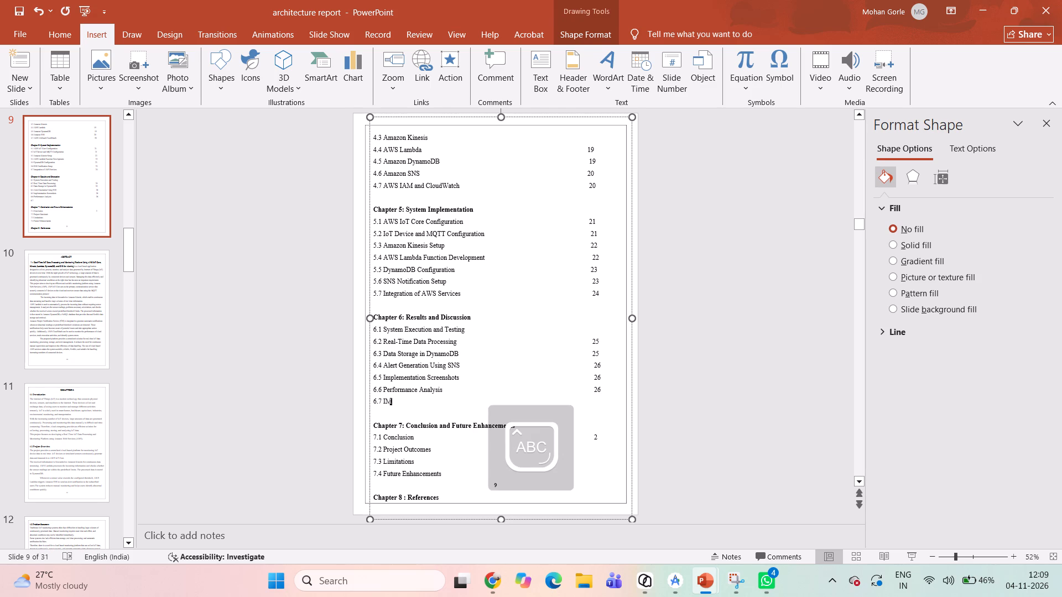
{"action": "key", "text": "BackSpace"}
{"action": "type", "text": "mplement"}
{"action": "key", "text": "space"}
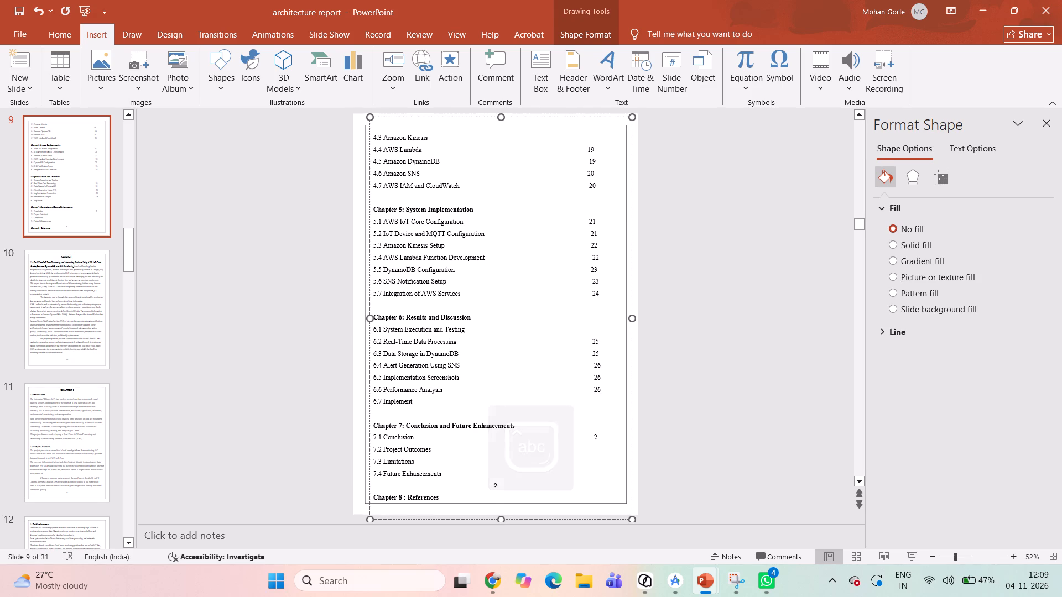
{"action": "key", "text": "space"}
{"action": "key", "text": "BackSpace"}
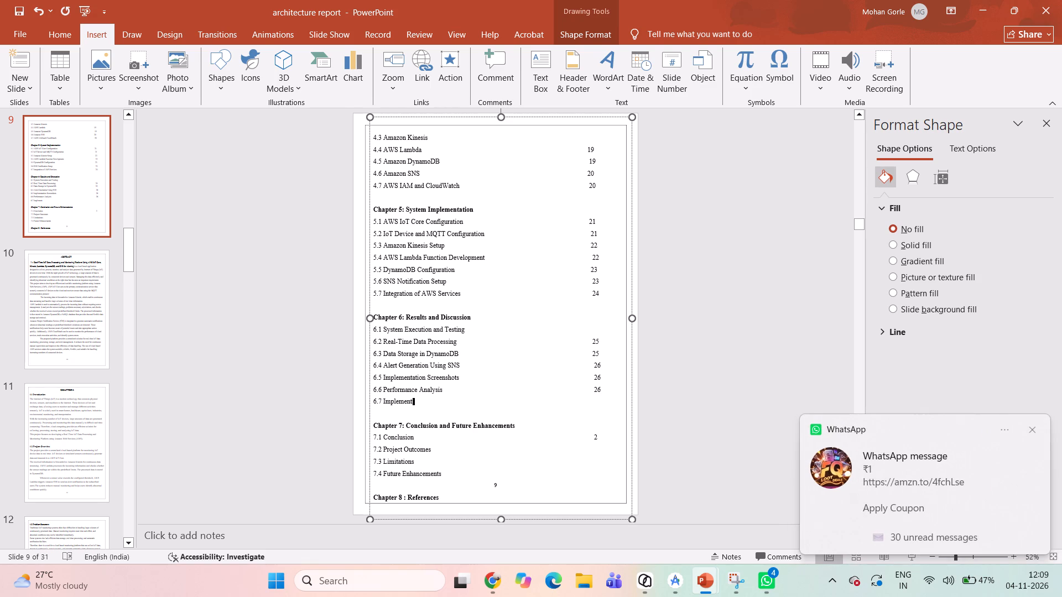
{"action": "type", "text": "ation"}
{"action": "key", "text": "space"}
{"action": "key", "text": "Left"}
{"action": "key", "text": "Left"}
{"action": "key", "text": "Left"}
{"action": "key", "text": "Left"}
{"action": "key", "text": "Left"}
{"action": "key", "text": "Left"}
{"action": "key", "text": "BackSpace"}
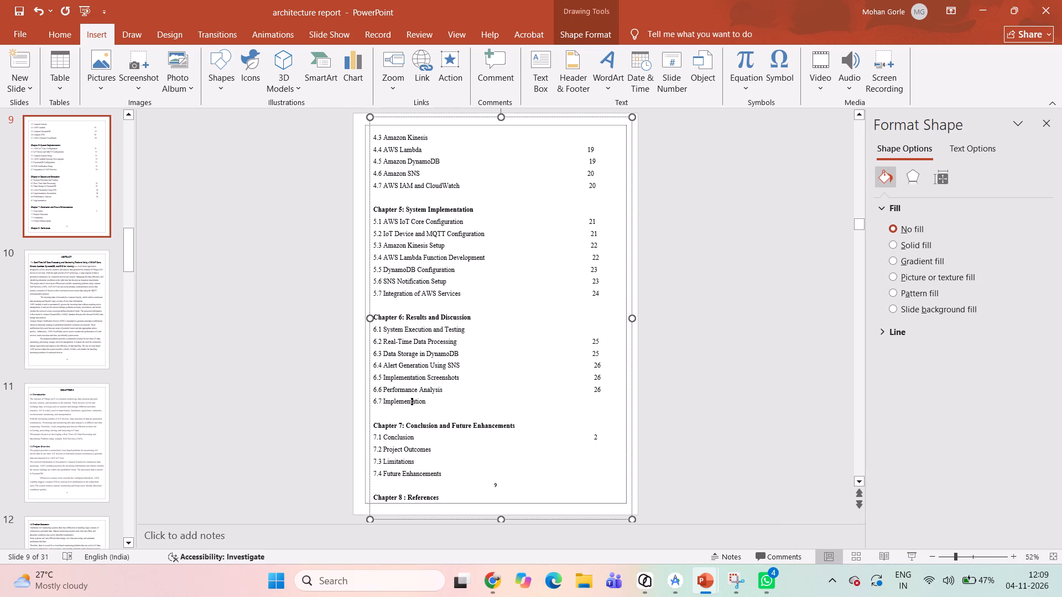
{"action": "key", "text": "Right"}
{"action": "key", "text": "Right"}
{"action": "key", "text": "Right"}
{"action": "key", "text": "Right"}
{"action": "key", "text": "Right"}
{"action": "key", "text": "Right"}
{"action": "key", "text": "space"}
{"action": "type", "text": "screenshots"}
Add page number 27 to the 6.7 Implementation screenshots entry, aligned with the page numbers above.
{"action": "key", "text": "Tab"}
{"action": "key", "text": "Tab"}
{"action": "key", "text": "Tab"}
{"action": "key", "text": "Tab"}
{"action": "key", "text": "Tab"}
{"action": "key", "text": "BackSpace"}
{"action": "key", "text": "space"}
{"action": "key", "text": "space"}
{"action": "key", "text": "space"}
{"action": "key", "text": "space"}
{"action": "key", "text": "space"}
{"action": "key", "text": "space"}
{"action": "key", "text": "space"}
{"action": "key", "text": "space"}
{"action": "key", "text": "space"}
{"action": "type", "text": "27"}
{"action": "key", "text": "Return"}
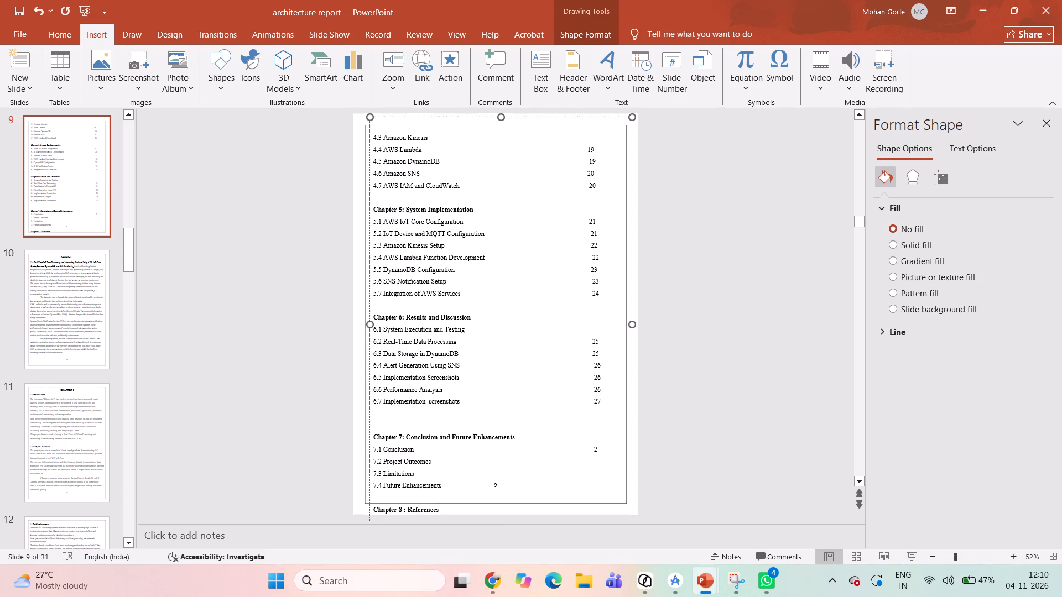
{"action": "key", "text": "BackSpace"}
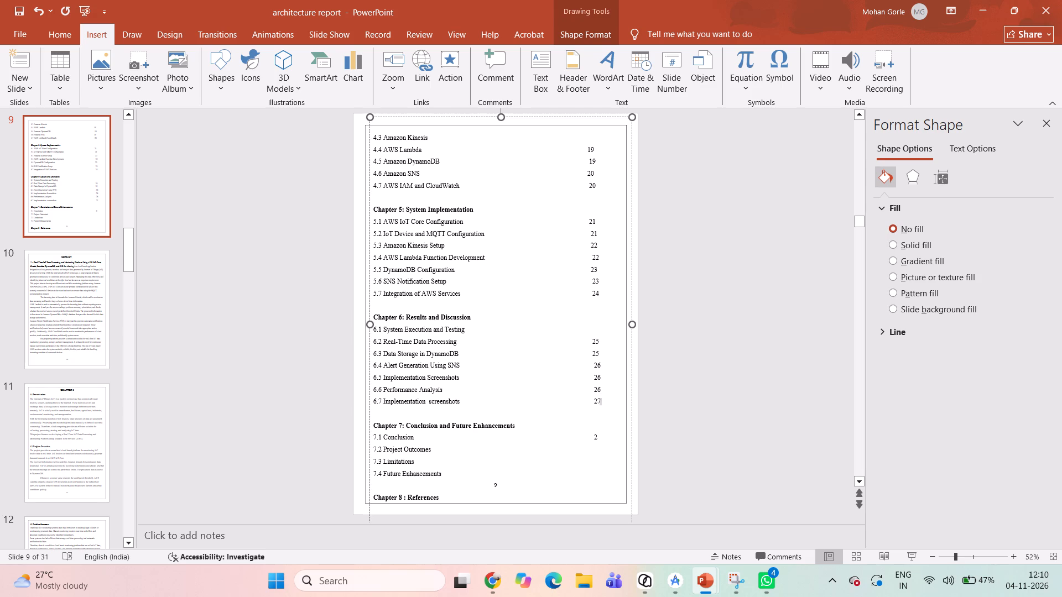
Complete the contents page number of 7.1 Conclusion as 28.
{"action": "left_click", "coordinate": [466, 434]}
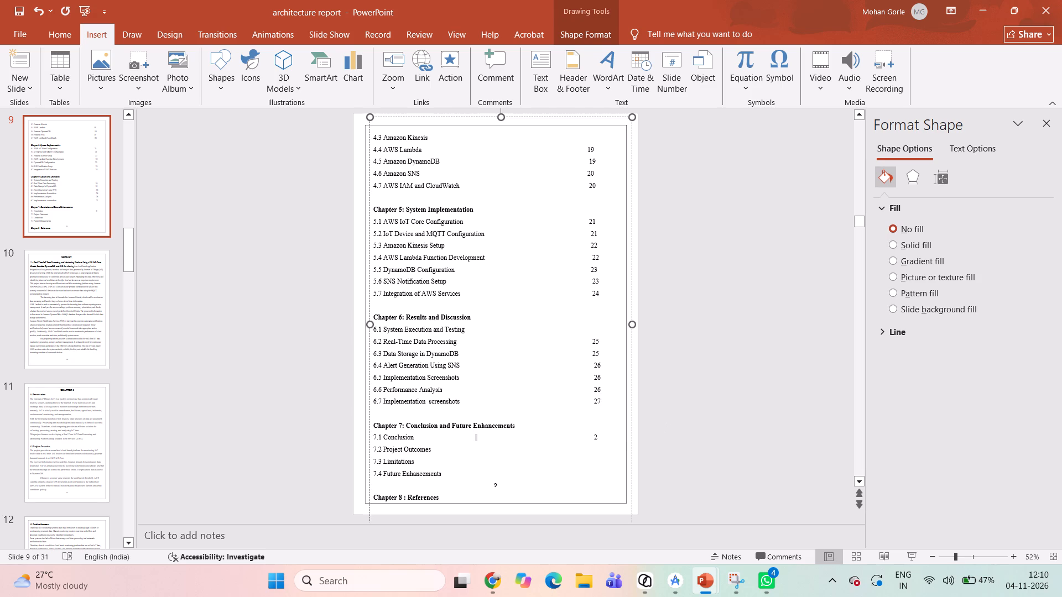
{"action": "left_click", "coordinate": [601, 436]}
{"action": "key", "text": "8"}
Add page number 28 to the contents entry 7.2 Project Outcomes, keeping 7.3 Limitations directly on the following line.
{"action": "left_click", "coordinate": [450, 444]}
{"action": "key", "text": "Tab"}
{"action": "key", "text": "Tab"}
{"action": "key", "text": "Tab"}
{"action": "key", "text": "Tab"}
{"action": "key", "text": "Tab"}
{"action": "key", "text": "Tab"}
{"action": "key", "text": "space"}
{"action": "key", "text": "space"}
{"action": "key", "text": "space"}
{"action": "key", "text": "space"}
{"action": "key", "text": "space"}
{"action": "key", "text": "space"}
{"action": "key", "text": "space"}
{"action": "key", "text": "space"}
{"action": "key", "text": "space"}
{"action": "type", "text": "28"}
{"action": "key", "text": "Return"}
{"action": "key", "text": "Tab"}
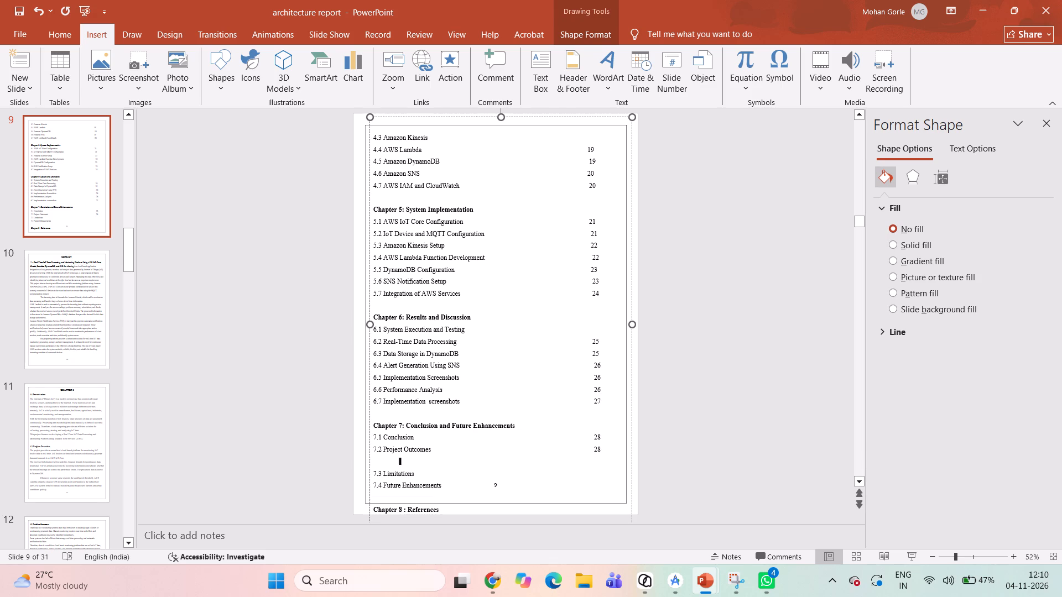
{"action": "key", "text": "BackSpace"}
{"action": "key", "text": "BackSpace"}
Add page number 29 to the contents entry 7.3 Limitations, aligned with the page numbers above.
{"action": "key", "text": "Down"}
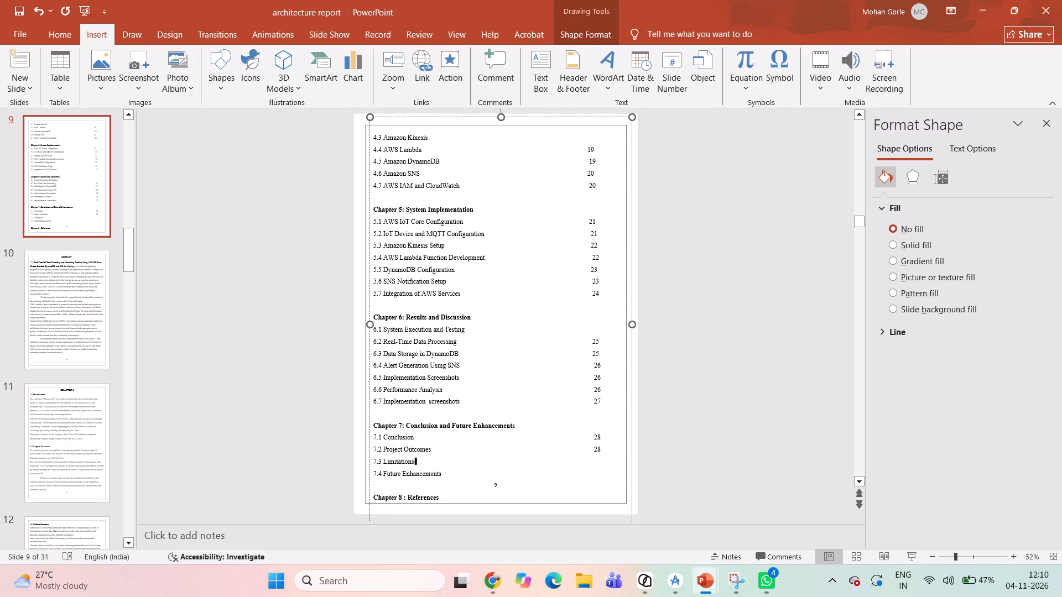
{"action": "key", "text": "Tab"}
{"action": "key", "text": "Tab"}
{"action": "key", "text": "Tab"}
{"action": "key", "text": "Tab"}
{"action": "key", "text": "Tab"}
{"action": "key", "text": "space"}
{"action": "key", "text": "space"}
{"action": "key", "text": "space"}
{"action": "key", "text": "space"}
{"action": "key", "text": "space"}
{"action": "key", "text": "space"}
{"action": "key", "text": "space"}
{"action": "key", "text": "space"}
{"action": "key", "text": "space"}
{"action": "key", "text": "space"}
{"action": "type", "text": "29"}
Add page number 29 to the contents entry 7.4 Future Enhancements, aligned with the page numbers above.
{"action": "left_click", "coordinate": [444, 475]}
{"action": "key", "text": "Tab"}
{"action": "key", "text": "Tab"}
{"action": "key", "text": "Tab"}
{"action": "key", "text": "Tab"}
{"action": "key", "text": "Tab"}
{"action": "key", "text": "space"}
{"action": "key", "text": "space"}
{"action": "key", "text": "space"}
{"action": "key", "text": "space"}
{"action": "key", "text": "space"}
{"action": "key", "text": "space"}
{"action": "key", "text": "space"}
{"action": "key", "text": "space"}
{"action": "key", "text": "space"}
{"action": "key", "text": "space"}
{"action": "key", "text": "2"}
{"action": "key", "text": "9"}
Remove the "Chapter 8 :" prefix from the last contents entry, keeping only References.
{"action": "left_click", "coordinate": [442, 498]}
{"action": "left_click_drag", "start_coordinate": [408, 495], "coordinate": [389, 493]}
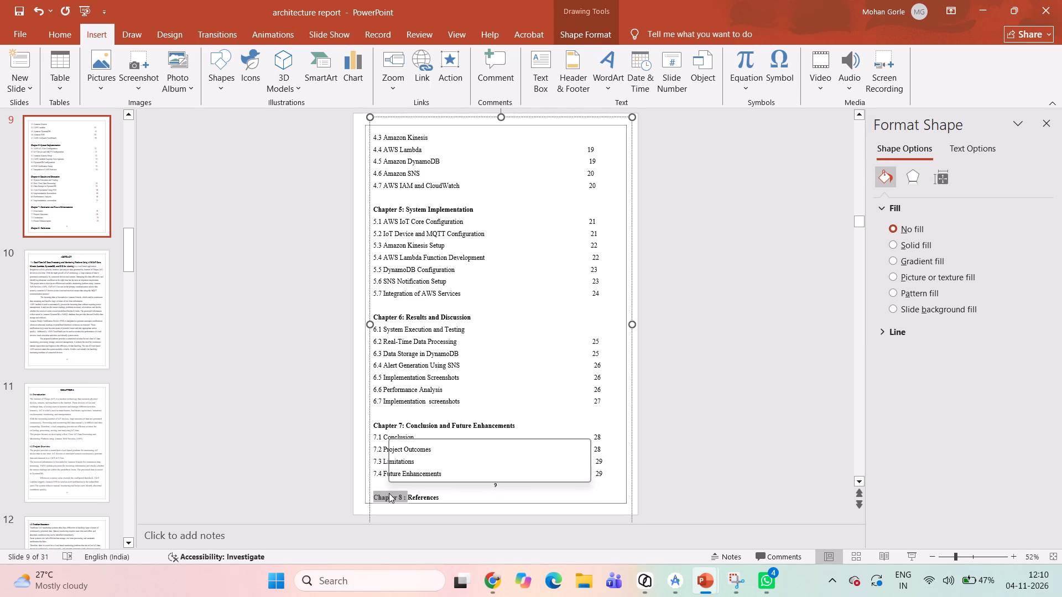
{"action": "key", "text": "BackSpace"}
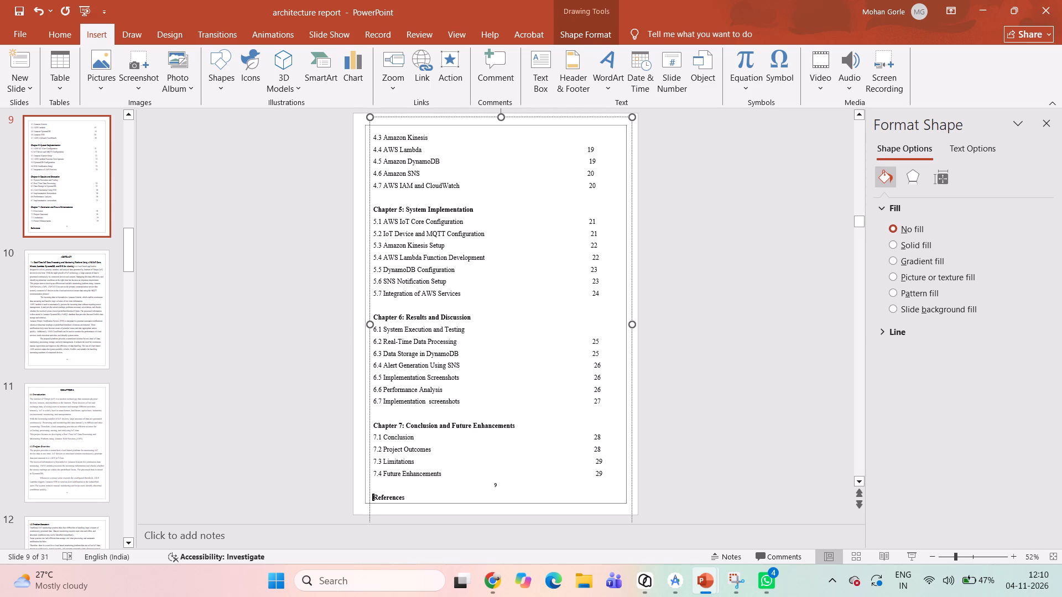
Add page number 30 to the References entry, in line with the page-number column.
{"action": "left_click", "coordinate": [601, 499]}
{"action": "key", "text": "Tab"}
{"action": "key", "text": "Tab"}
{"action": "key", "text": "Tab"}
{"action": "key", "text": "Tab"}
Add page number 30 to the References entry, in line with the page-number column above.
{"action": "key", "text": "Tab"}
{"action": "key", "text": "Tab"}
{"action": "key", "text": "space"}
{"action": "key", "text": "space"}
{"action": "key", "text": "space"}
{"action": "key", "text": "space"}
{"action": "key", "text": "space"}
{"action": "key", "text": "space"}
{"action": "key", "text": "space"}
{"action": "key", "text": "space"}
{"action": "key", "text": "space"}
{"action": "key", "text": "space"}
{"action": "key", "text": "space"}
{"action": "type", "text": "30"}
{"action": "left_click", "coordinate": [343, 394]}
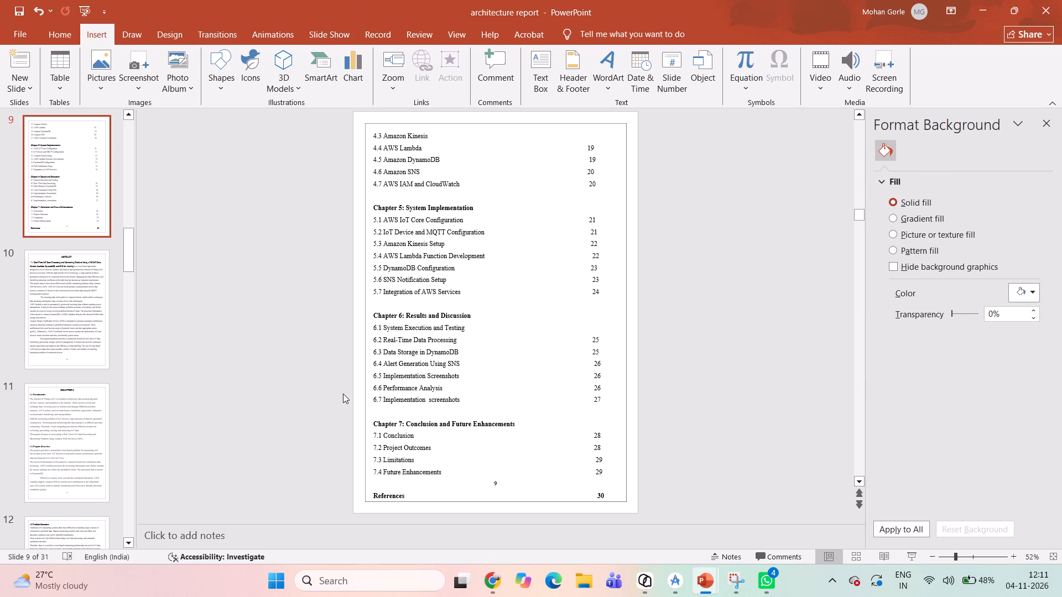
On the first contents slide, remove one extra space before page number 13 for entries 2.1 and 2.2.
{"action": "key", "text": "Up"}
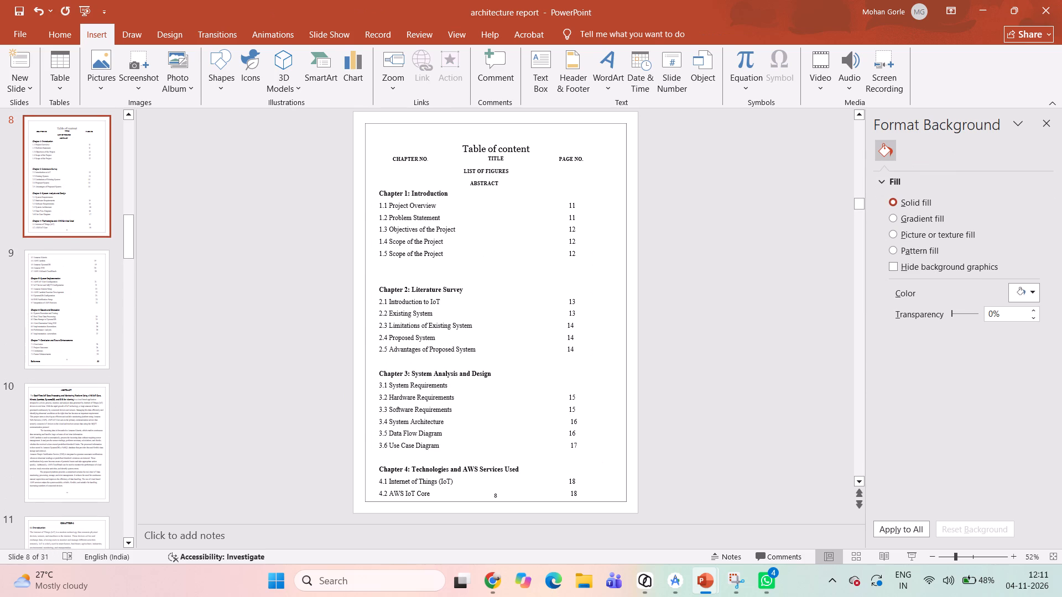
{"action": "left_click", "coordinate": [565, 302]}
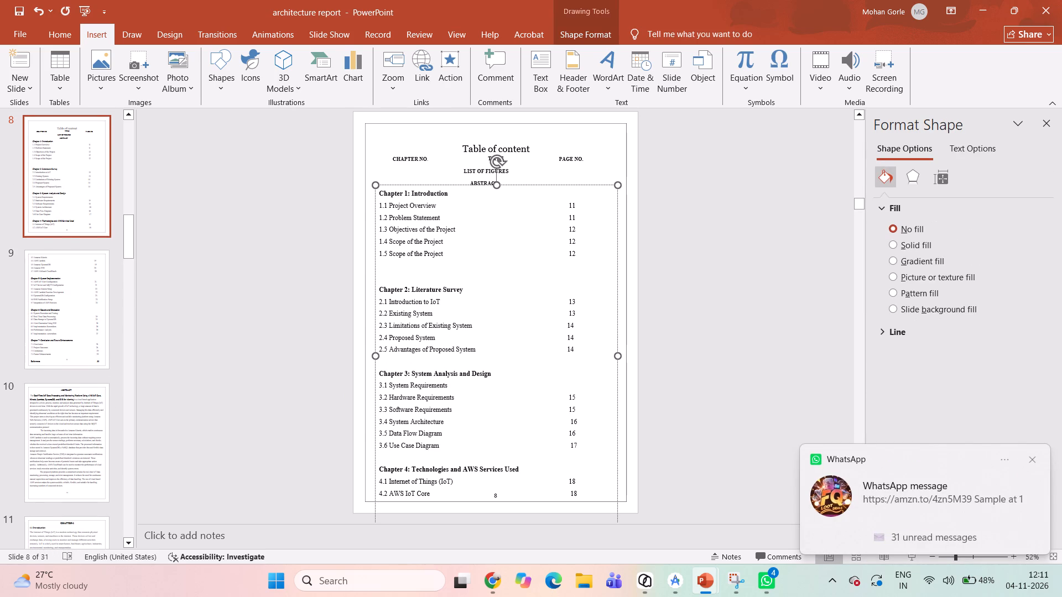
{"action": "key", "text": "Right"}
{"action": "key", "text": "BackSpace"}
{"action": "key", "text": "Down"}
{"action": "key", "text": "BackSpace"}
Align the page numbers of entries 3.4, 3.6 and 4.2 with their column by removing one extra space before each.
{"action": "key", "text": "Down"}
{"action": "key", "text": "Down"}
{"action": "key", "text": "Down"}
{"action": "key", "text": "Down"}
{"action": "key", "text": "Down"}
{"action": "key", "text": "Down"}
{"action": "key", "text": "Down"}
{"action": "key", "text": "Down"}
{"action": "key", "text": "Down"}
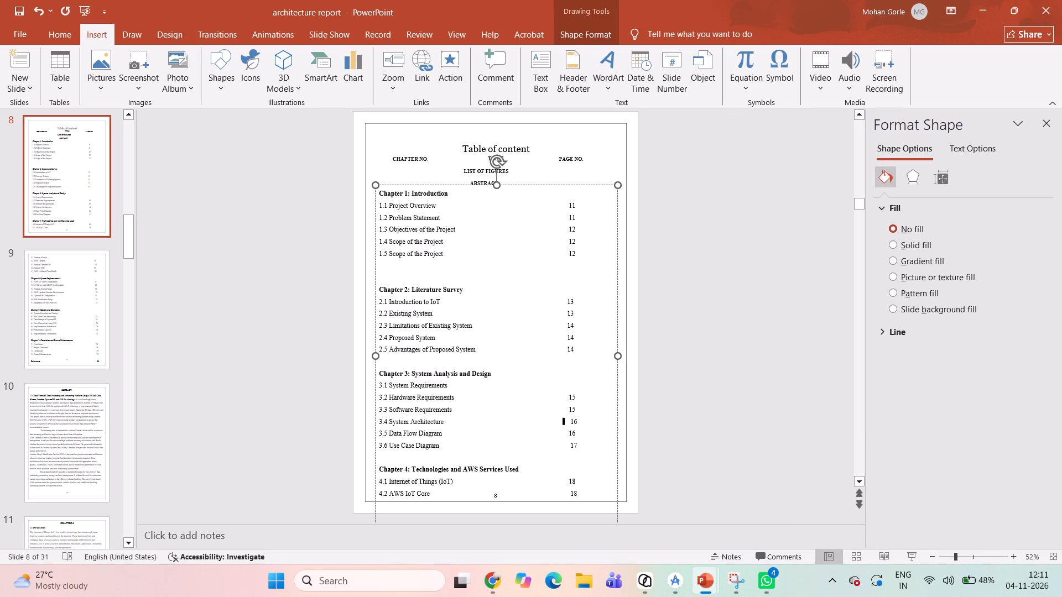
{"action": "key", "text": "BackSpace"}
{"action": "key", "text": "Down"}
{"action": "key", "text": "Down"}
{"action": "key", "text": "BackSpace"}
{"action": "key", "text": "Down"}
{"action": "key", "text": "Down"}
{"action": "key", "text": "Down"}
{"action": "key", "text": "Down"}
{"action": "key", "text": "BackSpace"}
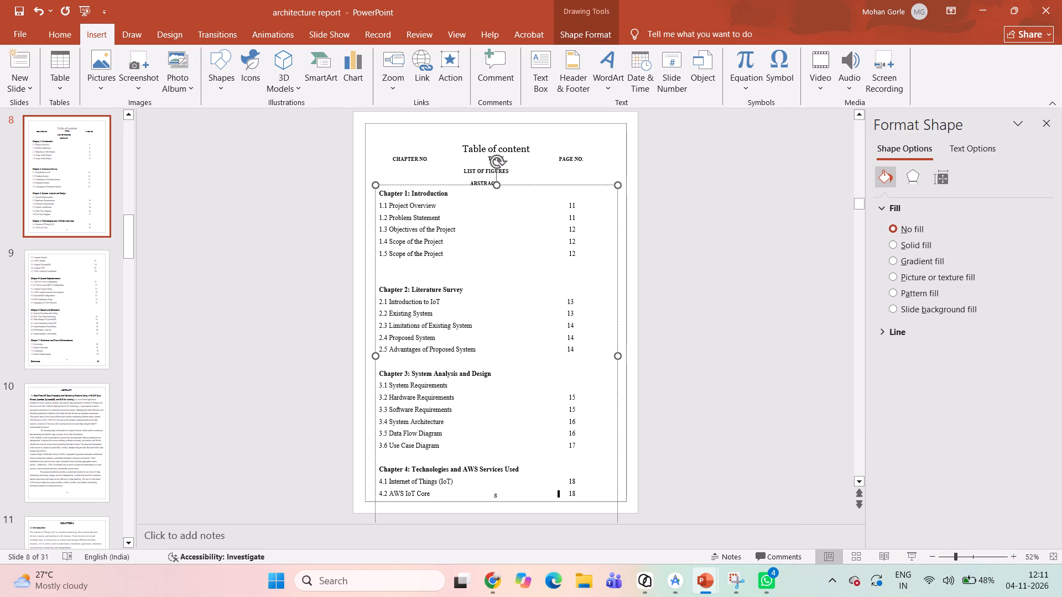
{"action": "left_click", "coordinate": [309, 286]}
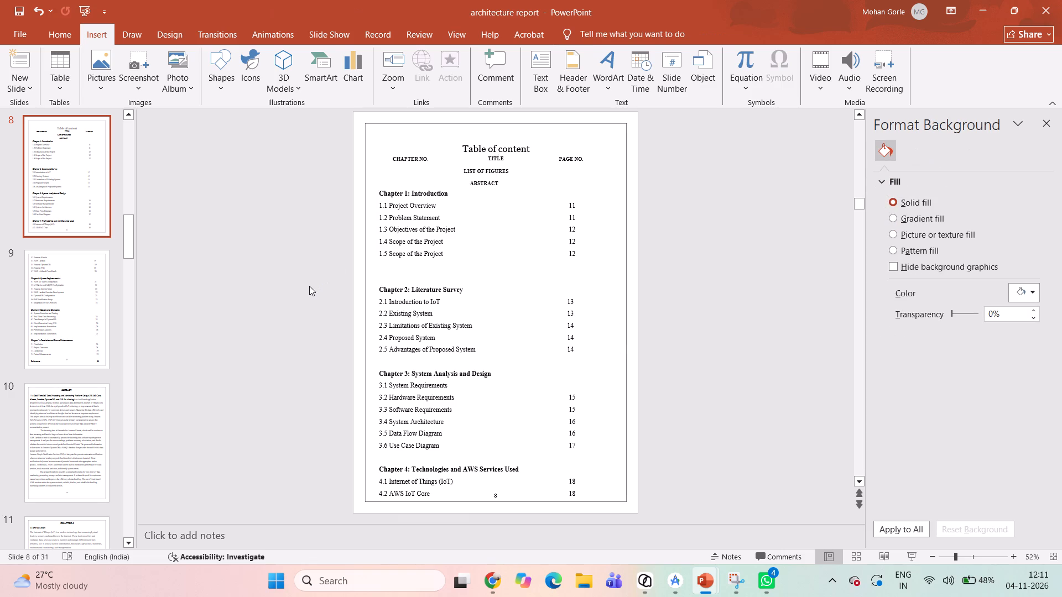
Go to the second contents slide, which begins with 4.3 Amazon Kinesis.
{"action": "key", "text": "Down"}
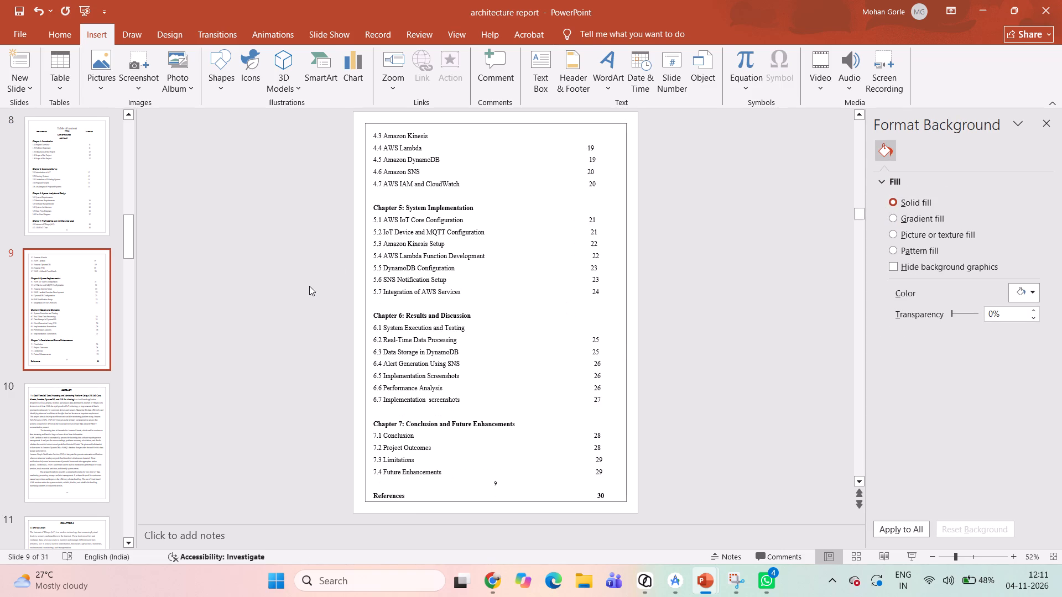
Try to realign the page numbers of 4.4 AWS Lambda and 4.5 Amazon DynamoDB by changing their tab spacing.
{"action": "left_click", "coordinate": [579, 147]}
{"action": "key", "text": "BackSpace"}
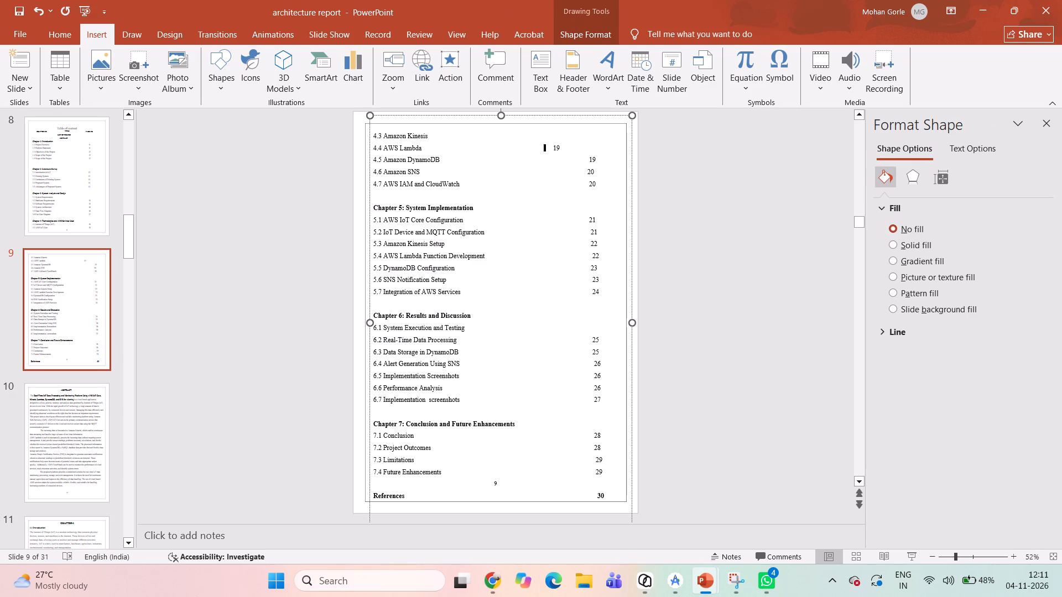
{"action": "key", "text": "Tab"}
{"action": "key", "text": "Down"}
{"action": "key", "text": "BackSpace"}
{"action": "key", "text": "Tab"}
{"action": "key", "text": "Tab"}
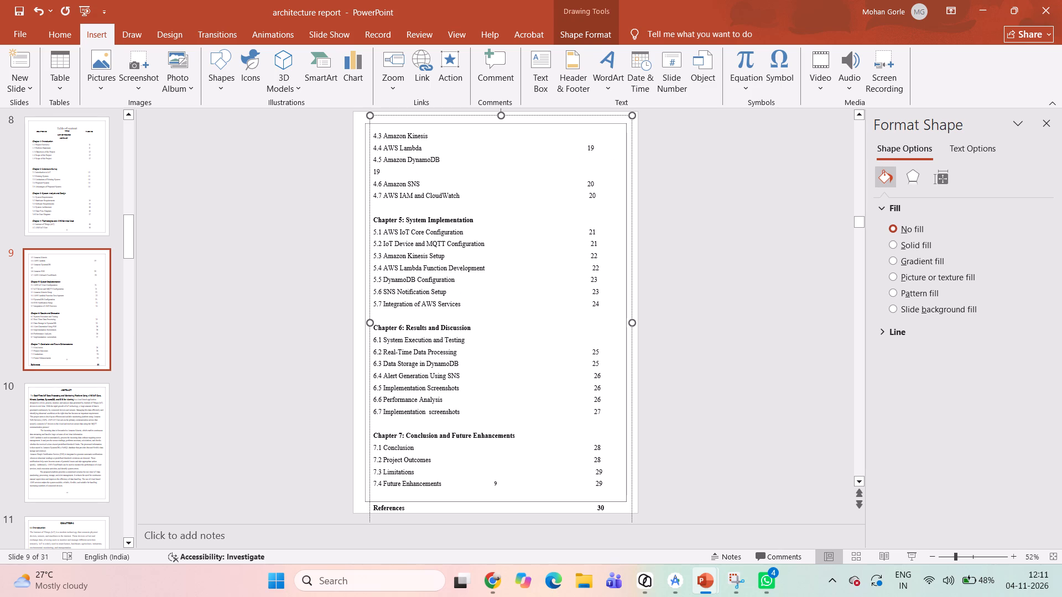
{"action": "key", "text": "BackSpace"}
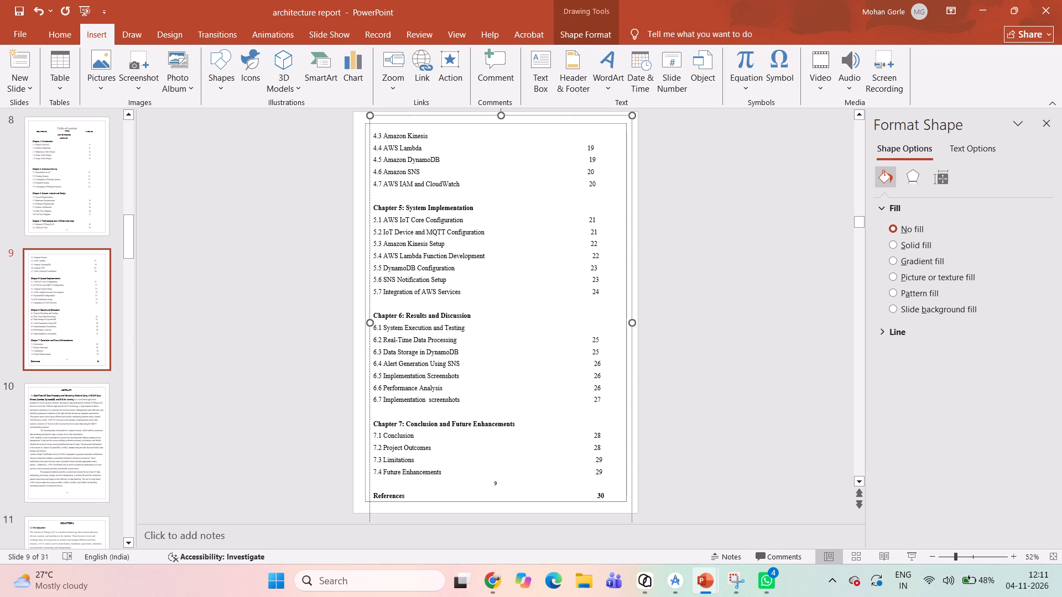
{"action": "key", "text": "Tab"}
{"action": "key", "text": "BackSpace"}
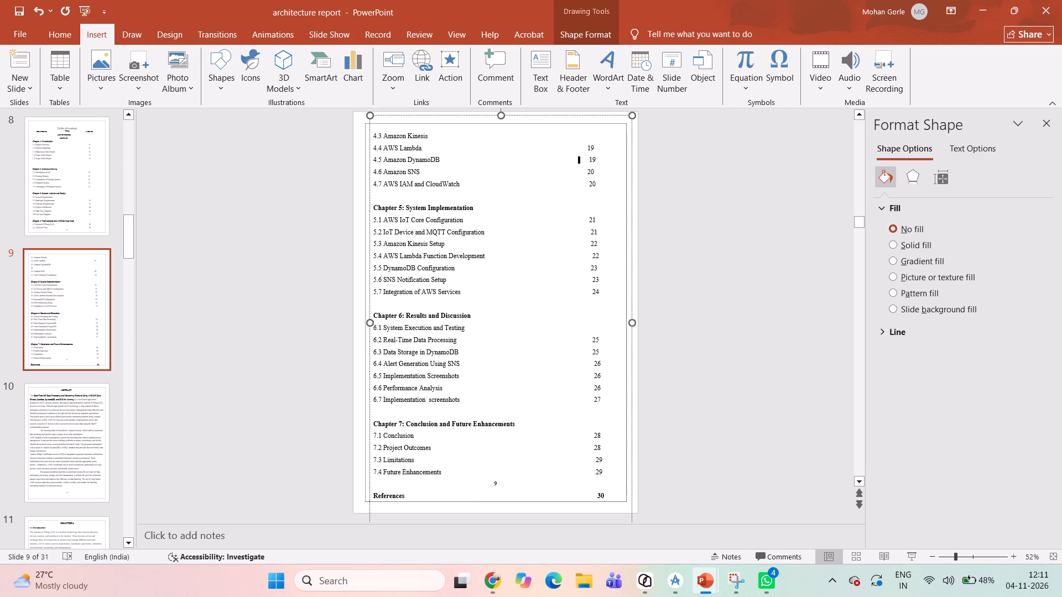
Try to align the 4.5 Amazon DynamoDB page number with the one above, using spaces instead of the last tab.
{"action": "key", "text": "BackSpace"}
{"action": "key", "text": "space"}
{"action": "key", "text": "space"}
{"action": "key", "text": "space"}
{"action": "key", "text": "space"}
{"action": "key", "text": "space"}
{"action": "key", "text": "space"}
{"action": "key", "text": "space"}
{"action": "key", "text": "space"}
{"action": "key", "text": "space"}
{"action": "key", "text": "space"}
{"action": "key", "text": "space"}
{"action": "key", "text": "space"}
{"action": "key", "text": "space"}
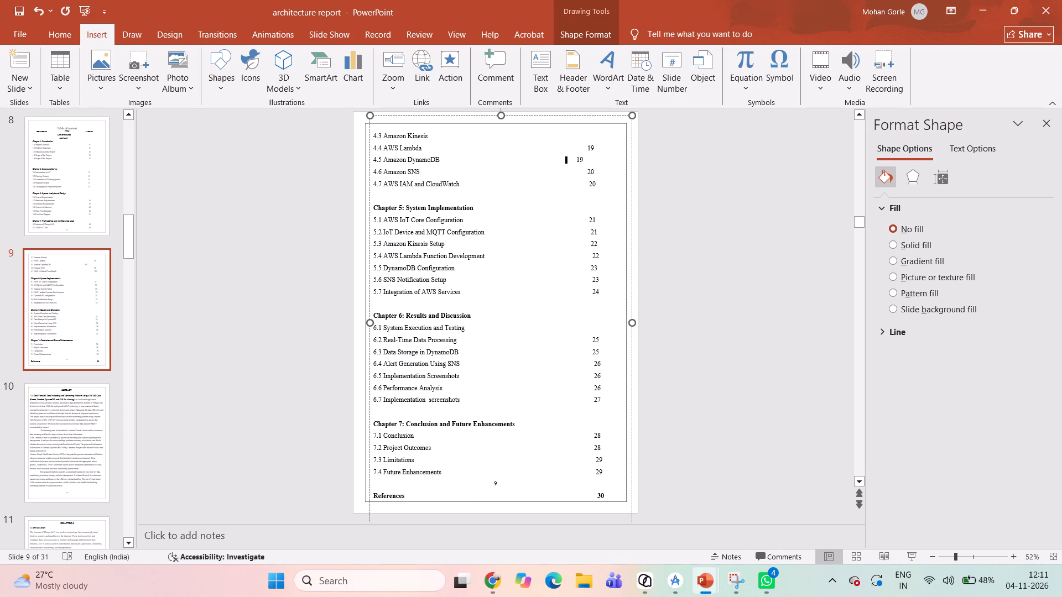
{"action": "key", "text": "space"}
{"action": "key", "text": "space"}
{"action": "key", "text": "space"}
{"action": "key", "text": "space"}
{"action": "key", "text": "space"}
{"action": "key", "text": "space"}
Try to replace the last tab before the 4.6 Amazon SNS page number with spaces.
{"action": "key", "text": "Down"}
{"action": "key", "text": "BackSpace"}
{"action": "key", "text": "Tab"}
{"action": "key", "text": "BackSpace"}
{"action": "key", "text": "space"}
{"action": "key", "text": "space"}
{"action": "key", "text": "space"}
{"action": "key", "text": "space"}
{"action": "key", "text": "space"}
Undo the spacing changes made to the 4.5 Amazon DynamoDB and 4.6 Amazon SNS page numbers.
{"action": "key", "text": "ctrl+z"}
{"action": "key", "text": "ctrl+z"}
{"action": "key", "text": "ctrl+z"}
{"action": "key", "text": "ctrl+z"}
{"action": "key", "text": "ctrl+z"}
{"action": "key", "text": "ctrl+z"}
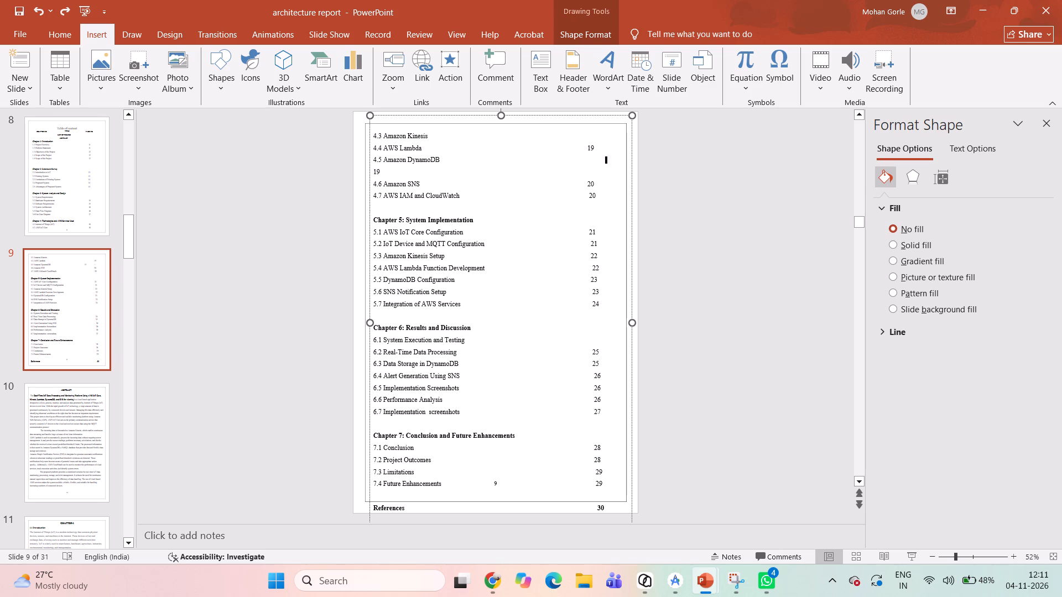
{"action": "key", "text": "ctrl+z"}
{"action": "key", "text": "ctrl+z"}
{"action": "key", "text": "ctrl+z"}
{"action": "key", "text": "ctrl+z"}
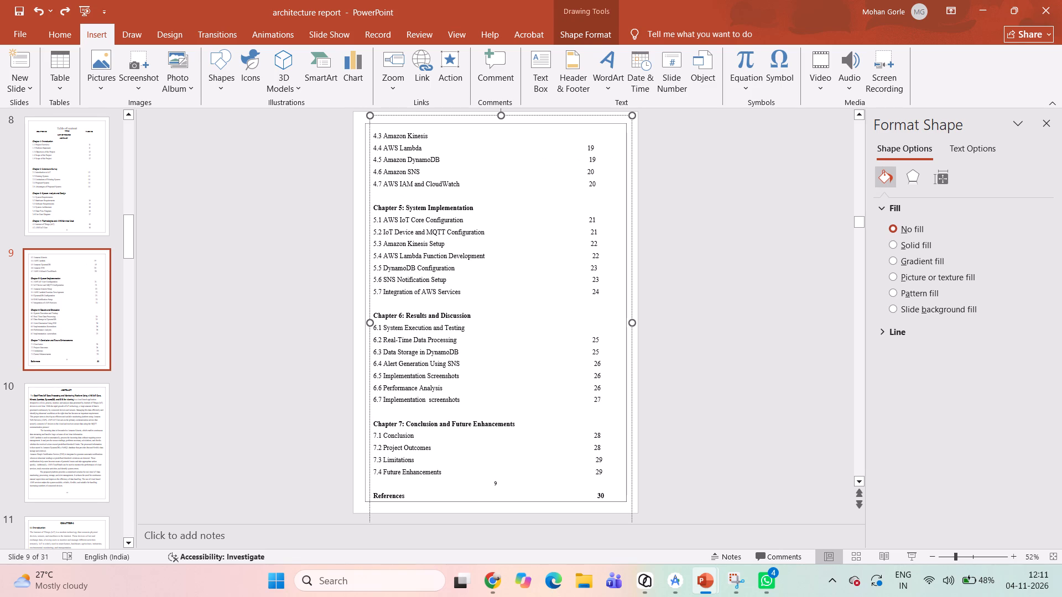
Shift the page numbers of 4.4 AWS Lambda and 4.6 Amazon SNS by one space to align with 4.5 and 4.7.
{"action": "key", "text": "Up"}
{"action": "key", "text": "space"}
{"action": "key", "text": "Down"}
{"action": "key", "text": "Down"}
{"action": "key", "text": "space"}
Reduce the spacing before the 5.2 and 5.3 page numbers so they align with the 5.1 page number.
{"action": "key", "text": "Down"}
{"action": "key", "text": "Down"}
{"action": "key", "text": "Down"}
{"action": "key", "text": "Down"}
{"action": "key", "text": "Down"}
{"action": "key", "text": "BackSpace"}
{"action": "key", "text": "BackSpace"}
{"action": "key", "text": "space"}
{"action": "key", "text": "Down"}
{"action": "key", "text": "space"}
{"action": "key", "text": "BackSpace"}
{"action": "key", "text": "BackSpace"}
Replace the last tab before the 5.4 AWS Lambda Function Development page number with spaces, aligning it with the page numbers above.
{"action": "key", "text": "Down"}
{"action": "key", "text": "BackSpace"}
{"action": "key", "text": "Tab"}
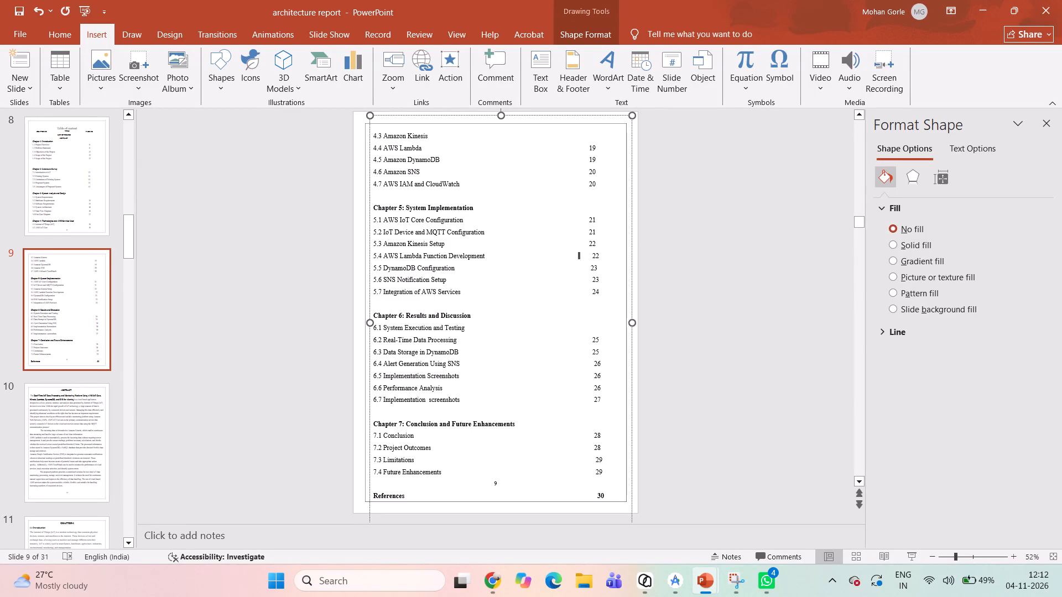
{"action": "key", "text": "BackSpace"}
{"action": "key", "text": "Tab"}
{"action": "key", "text": "BackSpace"}
{"action": "key", "text": "space"}
{"action": "key", "text": "space"}
{"action": "key", "text": "space"}
{"action": "key", "text": "space"}
{"action": "key", "text": "space"}
{"action": "key", "text": "space"}
{"action": "key", "text": "space"}
{"action": "key", "text": "space"}
{"action": "key", "text": "space"}
{"action": "key", "text": "space"}
{"action": "key", "text": "space"}
{"action": "key", "text": "space"}
{"action": "key", "text": "space"}
{"action": "key", "text": "space"}
{"action": "key", "text": "space"}
{"action": "key", "text": "space"}
{"action": "key", "text": "space"}
{"action": "key", "text": "space"}
{"action": "key", "text": "space"}
{"action": "key", "text": "BackSpace"}
Replace the last tab before the 5.5 DynamoDB Configuration page number with spaces, aligning it with the page numbers above.
{"action": "key", "text": "Down"}
{"action": "key", "text": "BackSpace"}
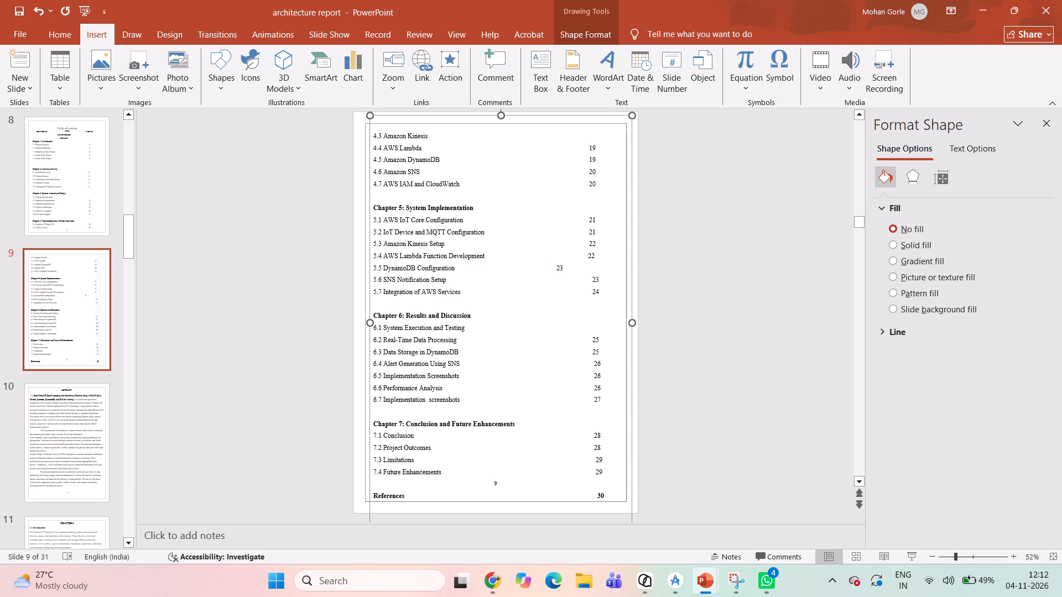
{"action": "key", "text": "space"}
{"action": "key", "text": "space"}
{"action": "key", "text": "space"}
{"action": "key", "text": "space"}
{"action": "key", "text": "space"}
{"action": "key", "text": "space"}
{"action": "key", "text": "space"}
{"action": "key", "text": "space"}
{"action": "key", "text": "space"}
{"action": "key", "text": "space"}
{"action": "key", "text": "space"}
{"action": "key", "text": "space"}
{"action": "key", "text": "space"}
{"action": "key", "text": "space"}
{"action": "key", "text": "space"}
{"action": "key", "text": "space"}
{"action": "key", "text": "space"}
{"action": "key", "text": "space"}
{"action": "key", "text": "space"}
{"action": "key", "text": "space"}
{"action": "key", "text": "BackSpace"}
{"action": "key", "text": "BackSpace"}
{"action": "key", "text": "space"}
Fine-tune the spaces before the 5.4 and 5.5 page numbers so they align with the 5.3 page number.
{"action": "key", "text": "space"}
{"action": "key", "text": "Left"}
{"action": "key", "text": "BackSpace"}
{"action": "key", "text": "Up"}
{"action": "key", "text": "space"}
{"action": "key", "text": "Down"}
{"action": "key", "text": "space"}
Replace the last tab before the 5.6 SNS Notification Setup page number with spaces, aligning it with the page numbers above.
{"action": "key", "text": "Down"}
{"action": "key", "text": "BackSpace"}
{"action": "key", "text": "space"}
{"action": "key", "text": "space"}
{"action": "key", "text": "space"}
{"action": "key", "text": "space"}
{"action": "key", "text": "space"}
{"action": "key", "text": "space"}
{"action": "key", "text": "space"}
{"action": "key", "text": "space"}
{"action": "key", "text": "space"}
{"action": "key", "text": "space"}
{"action": "key", "text": "space"}
{"action": "key", "text": "space"}
{"action": "key", "text": "space"}
{"action": "key", "text": "space"}
{"action": "key", "text": "space"}
{"action": "key", "text": "space"}
{"action": "key", "text": "space"}
{"action": "key", "text": "space"}
{"action": "key", "text": "space"}
Replace the last tab before the 5.7 Integration of AWS Services page number with spaces, aligning it with the page numbers above.
{"action": "key", "text": "Down"}
{"action": "key", "text": "BackSpace"}
{"action": "key", "text": "space"}
{"action": "key", "text": "space"}
{"action": "key", "text": "space"}
{"action": "key", "text": "space"}
{"action": "key", "text": "space"}
{"action": "key", "text": "space"}
{"action": "key", "text": "space"}
{"action": "key", "text": "space"}
{"action": "key", "text": "space"}
{"action": "key", "text": "space"}
{"action": "key", "text": "space"}
{"action": "key", "text": "space"}
{"action": "key", "text": "space"}
{"action": "key", "text": "space"}
{"action": "key", "text": "space"}
{"action": "key", "text": "space"}
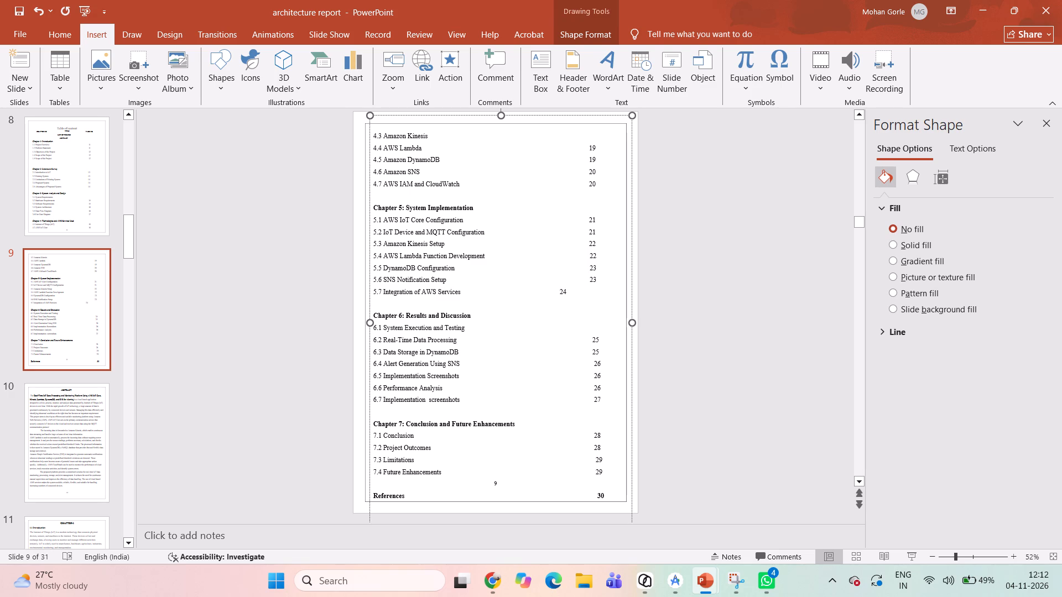
{"action": "key", "text": "space"}
{"action": "key", "text": "space"}
{"action": "key", "text": "space"}
Replace the last tab before the 6.4 Alert Generation Using SNS page number with spaces, bringing it in line with the 6.3 page number.
{"action": "key", "text": "Down"}
{"action": "key", "text": "Down"}
{"action": "key", "text": "Down"}
{"action": "key", "text": "Down"}
{"action": "key", "text": "Down"}
{"action": "key", "text": "Down"}
{"action": "key", "text": "BackSpace"}
{"action": "key", "text": "space"}
{"action": "key", "text": "space"}
{"action": "key", "text": "space"}
{"action": "key", "text": "space"}
{"action": "key", "text": "space"}
{"action": "key", "text": "space"}
{"action": "key", "text": "space"}
{"action": "key", "text": "space"}
{"action": "key", "text": "space"}
{"action": "key", "text": "space"}
{"action": "key", "text": "space"}
{"action": "key", "text": "space"}
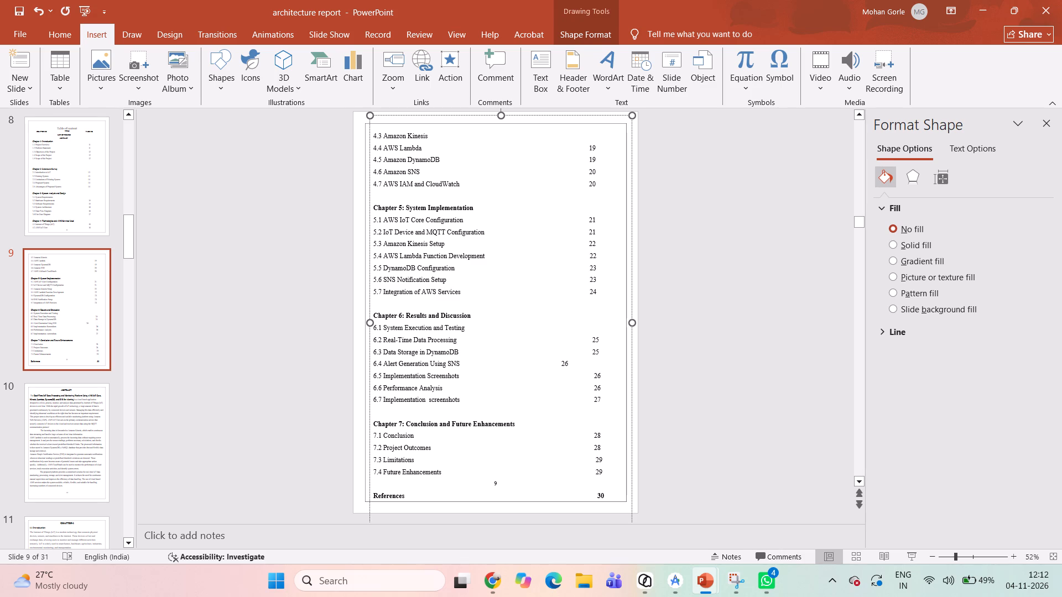
{"action": "key", "text": "space"}
{"action": "key", "text": "space"}
{"action": "key", "text": "space"}
{"action": "key", "text": "space"}
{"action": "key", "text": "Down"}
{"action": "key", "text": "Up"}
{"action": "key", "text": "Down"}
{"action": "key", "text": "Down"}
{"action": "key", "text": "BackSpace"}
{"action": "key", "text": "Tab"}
Remove one space before each of the 6.4, 6.5, 6.6 and 6.7 page numbers to align them with 6.2 and 6.3.
{"action": "left_click", "coordinate": [590, 383]}
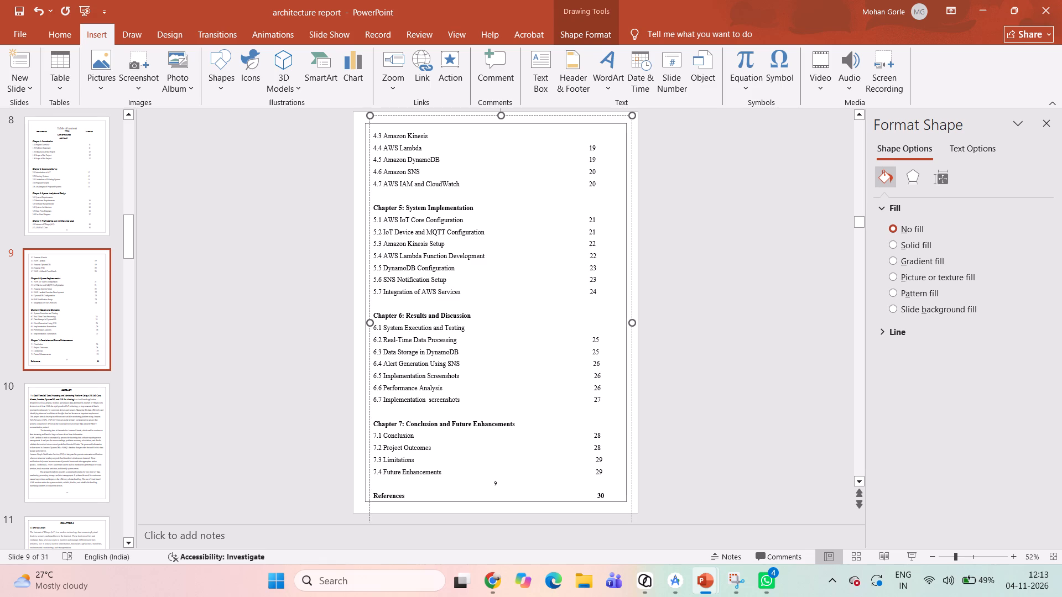
{"action": "left_click", "coordinate": [594, 376]}
{"action": "key", "text": "BackSpace"}
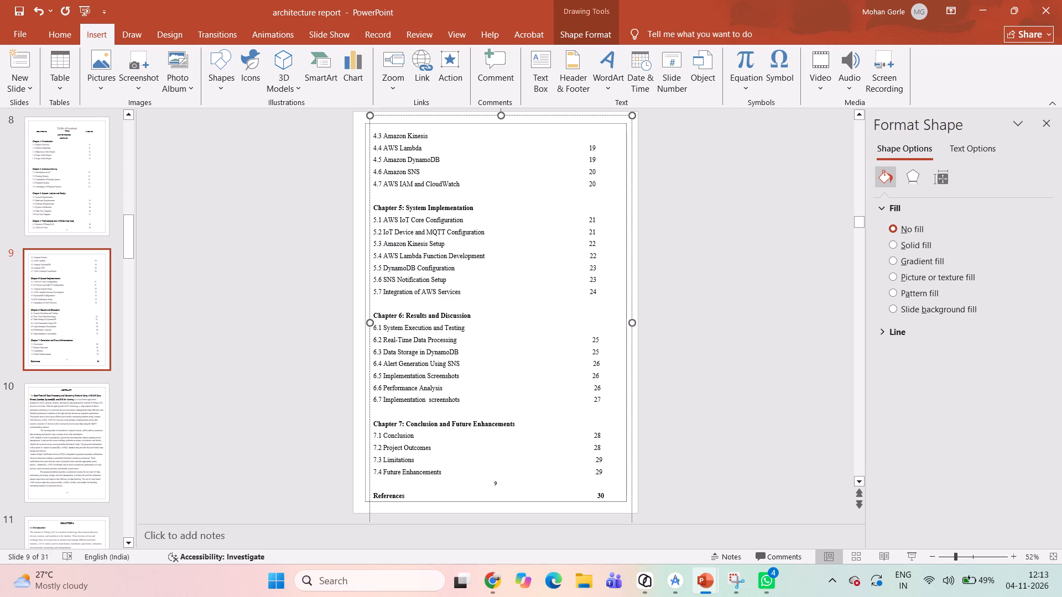
{"action": "left_click", "coordinate": [592, 389]}
{"action": "key", "text": "BackSpace"}
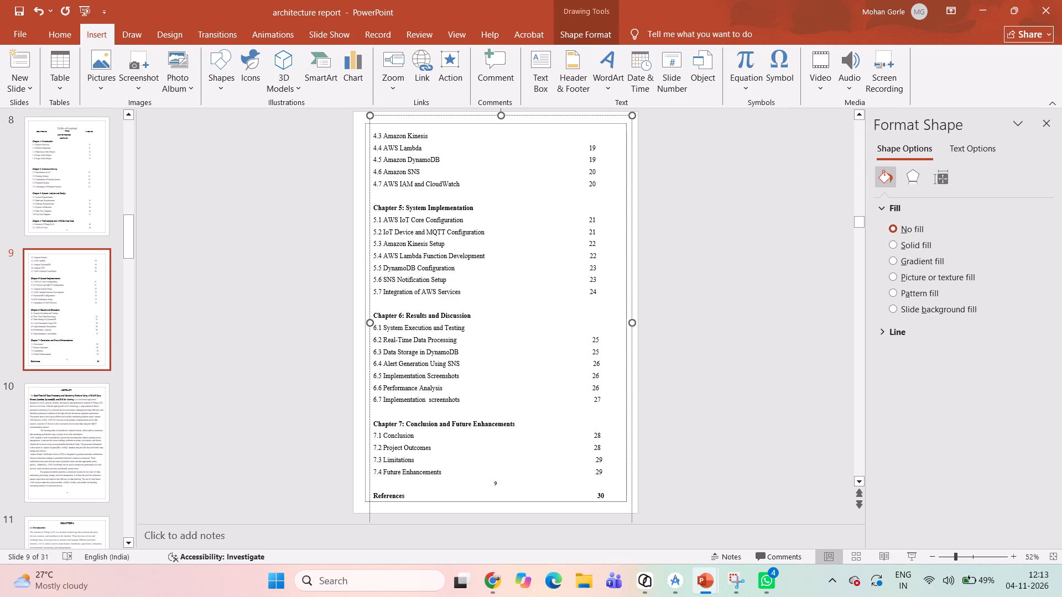
{"action": "left_click", "coordinate": [594, 360]}
{"action": "key", "text": "BackSpace"}
{"action": "left_click", "coordinate": [556, 388]}
{"action": "left_click", "coordinate": [592, 386]}
{"action": "key", "text": "Down"}
{"action": "key", "text": "BackSpace"}
{"action": "left_click", "coordinate": [733, 396]}
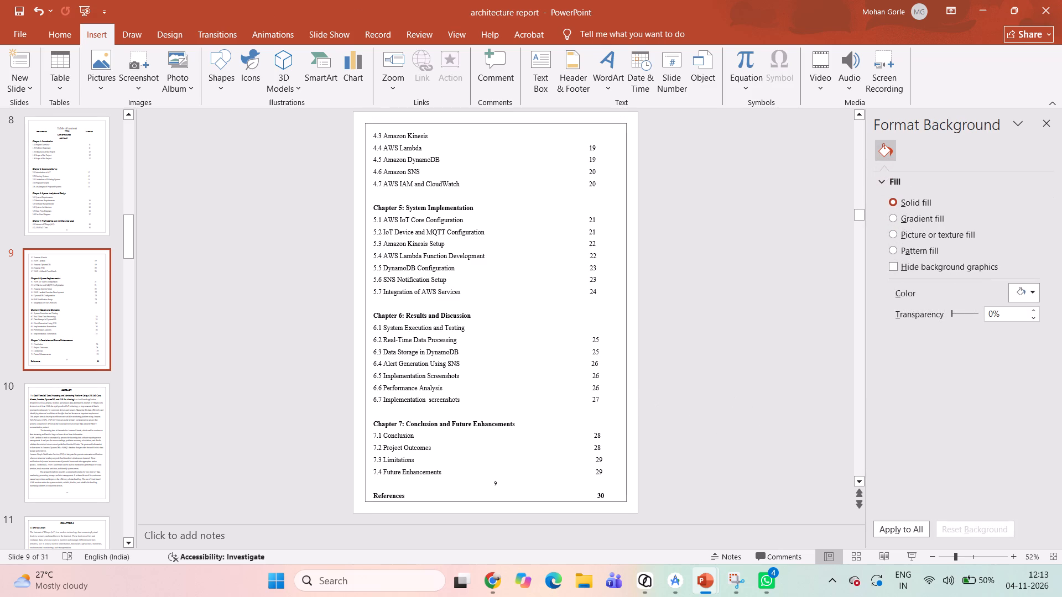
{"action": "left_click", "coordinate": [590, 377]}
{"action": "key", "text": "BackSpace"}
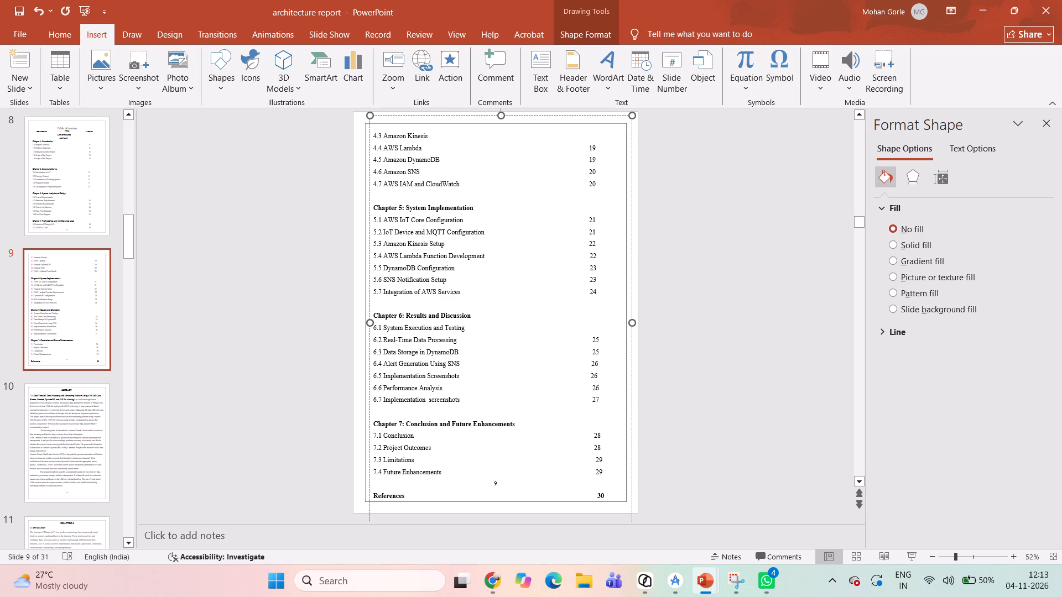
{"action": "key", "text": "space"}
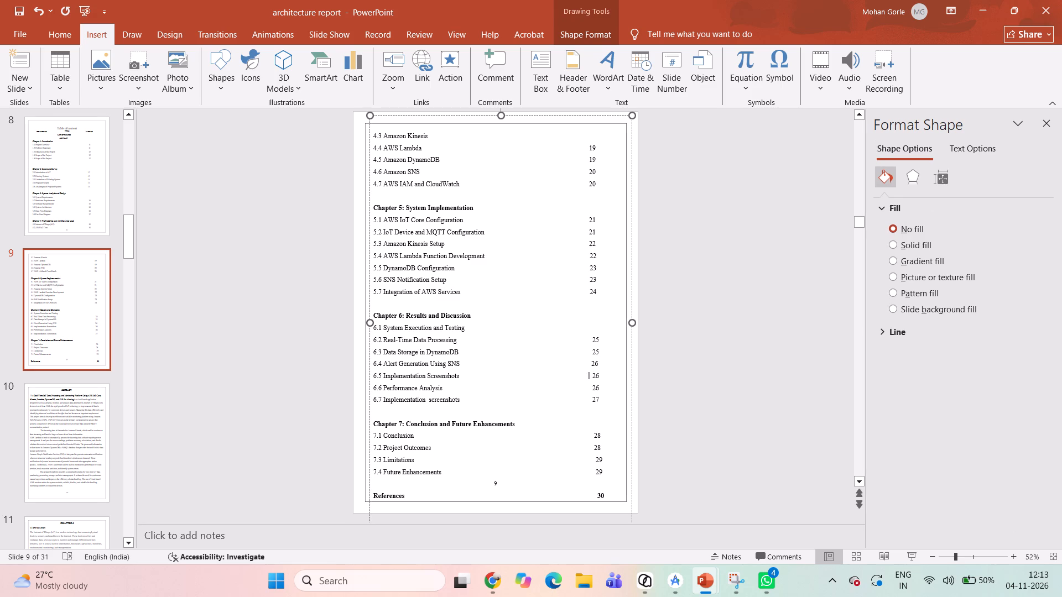
Remove one space before the 7.3 and 7.4 page numbers and two before the References page number, aligning them with 7.1 and 7.2.
{"action": "left_click", "coordinate": [593, 458]}
{"action": "key", "text": "BackSpace"}
{"action": "left_click", "coordinate": [595, 473]}
{"action": "key", "text": "BackSpace"}
{"action": "left_click", "coordinate": [597, 499]}
{"action": "key", "text": "BackSpace"}
{"action": "key", "text": "BackSpace"}
{"action": "left_click", "coordinate": [247, 404]}
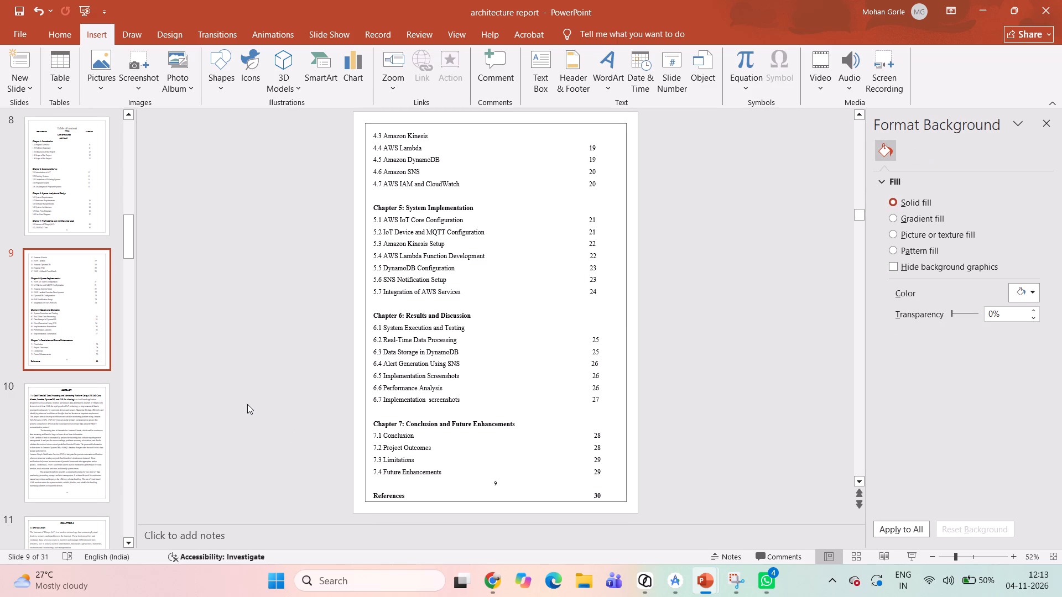
On the Acknowledgement slide, insert "Ass" and a space before the professor's title in the first sentence.
{"action": "key", "text": "Up"}
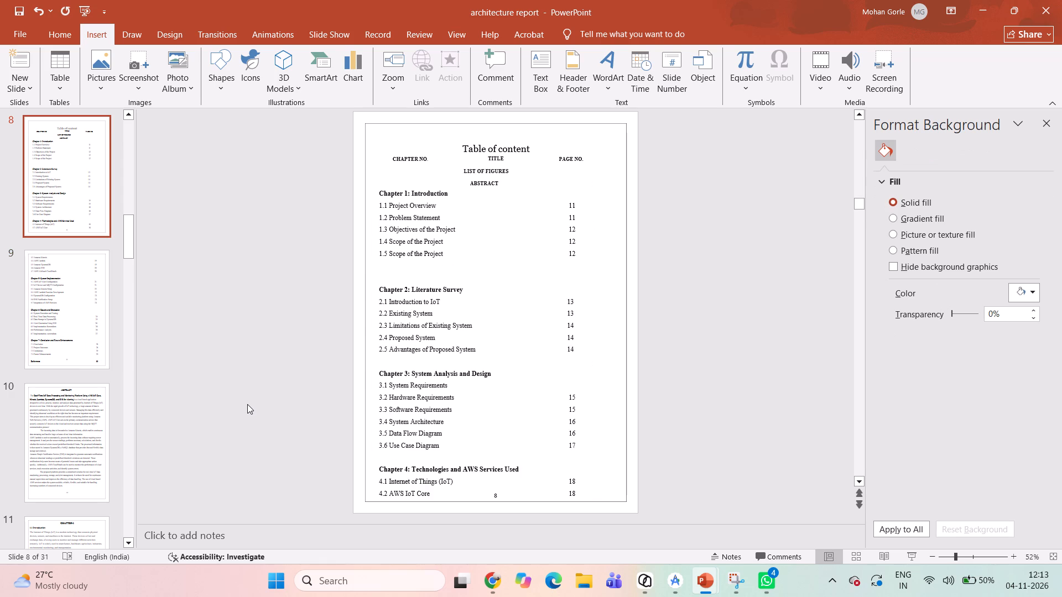
{"action": "key", "text": "Up"}
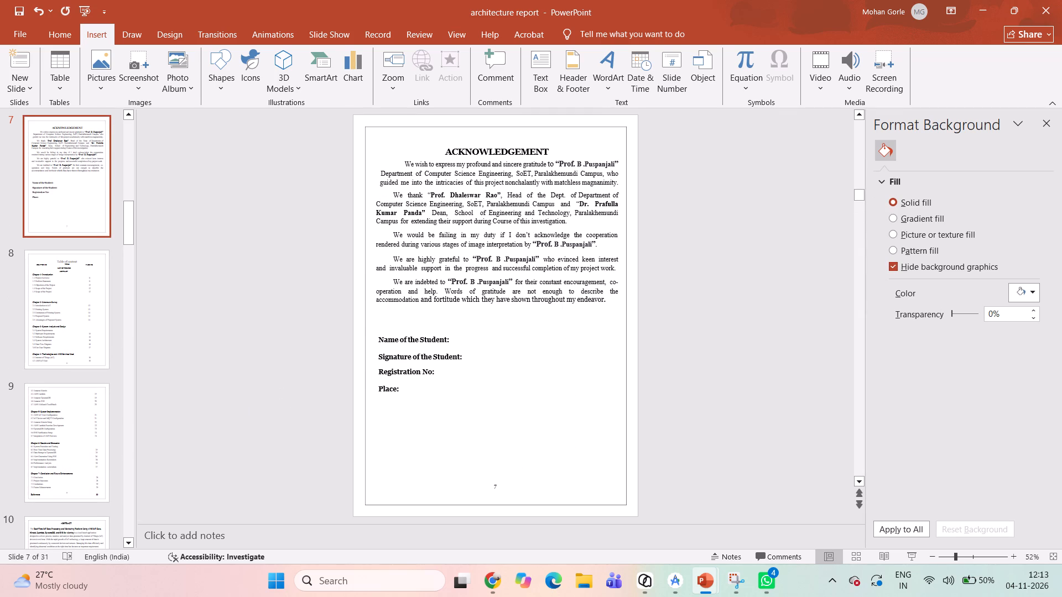
{"action": "left_click", "coordinate": [558, 158]}
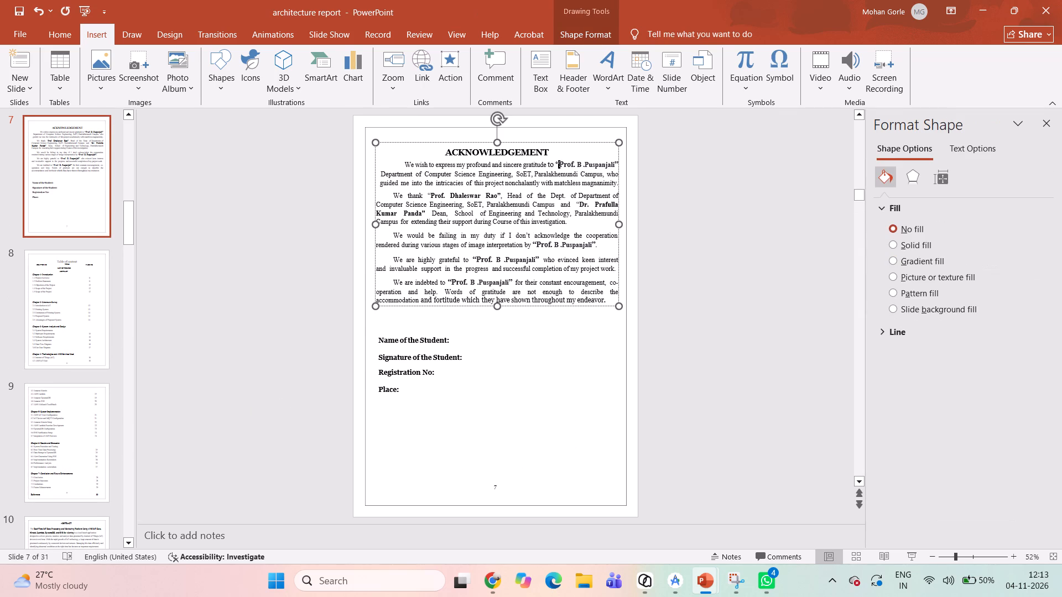
{"action": "key", "text": "a"}
{"action": "type", "text": "SS"}
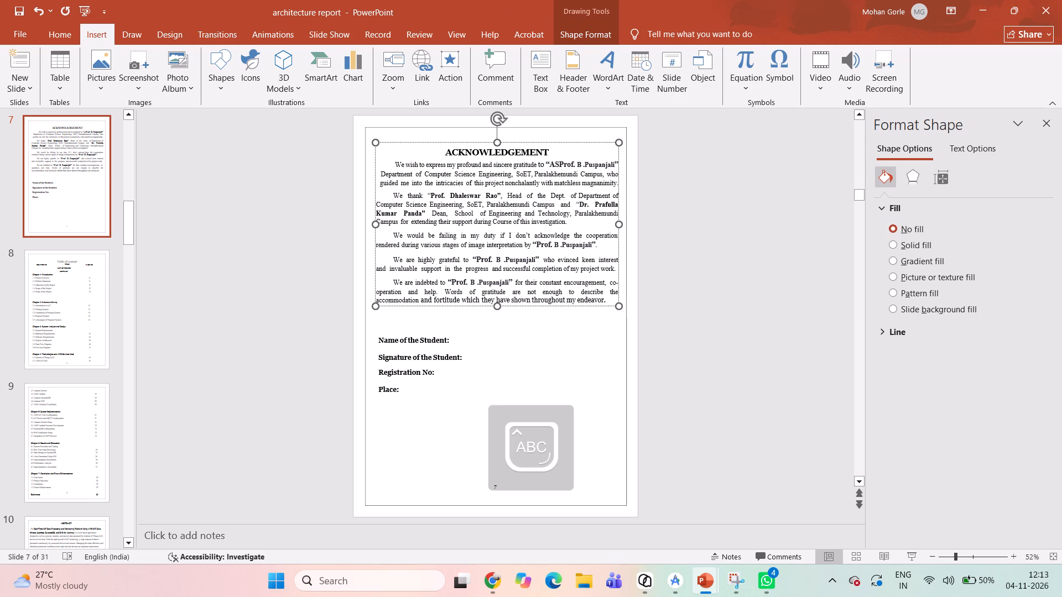
{"action": "key", "text": "space"}
{"action": "key", "text": "BackSpace"}
{"action": "key", "text": "BackSpace"}
{"action": "key", "text": "BackSpace"}
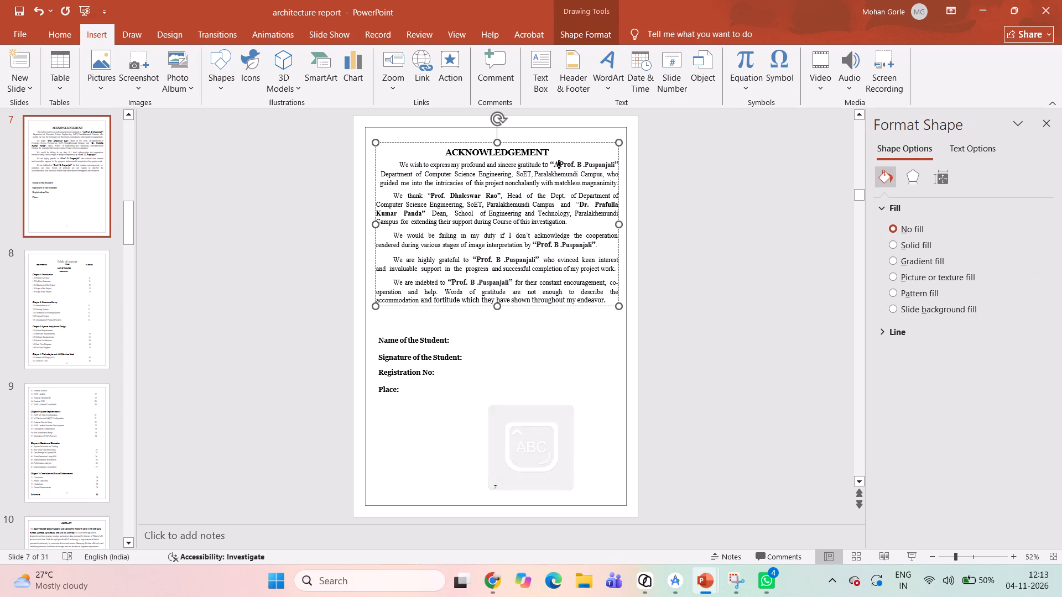
{"action": "type", "text": "ss"}
{"action": "key", "text": "space"}
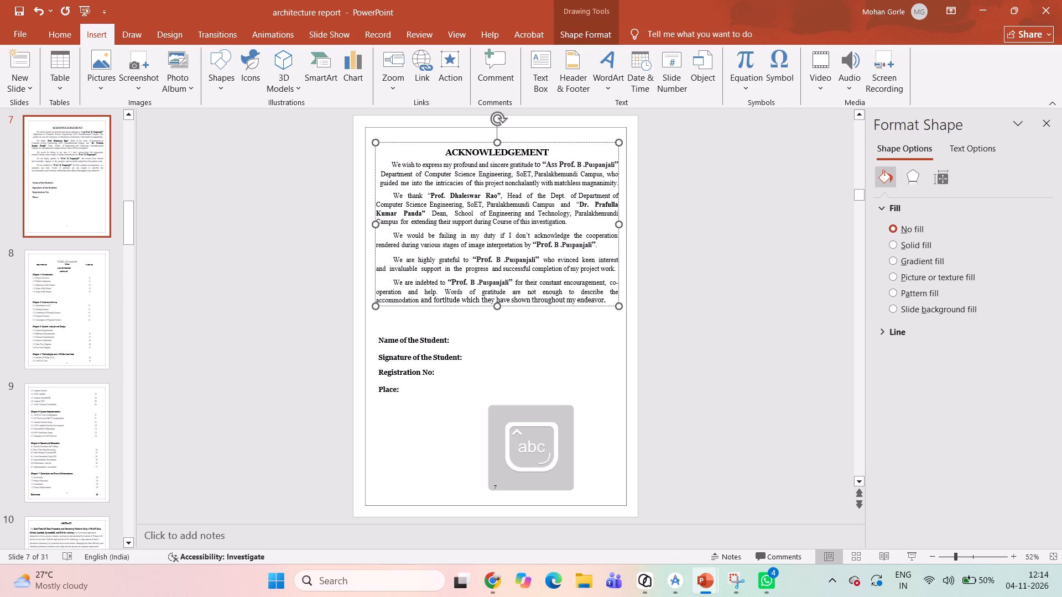
{"action": "left_click", "coordinate": [712, 213]}
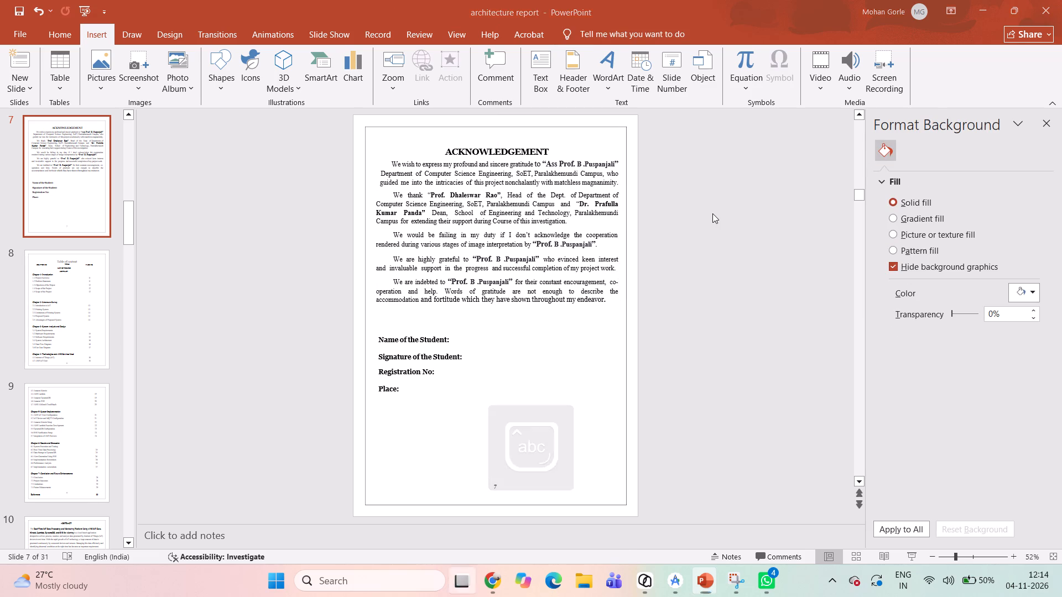
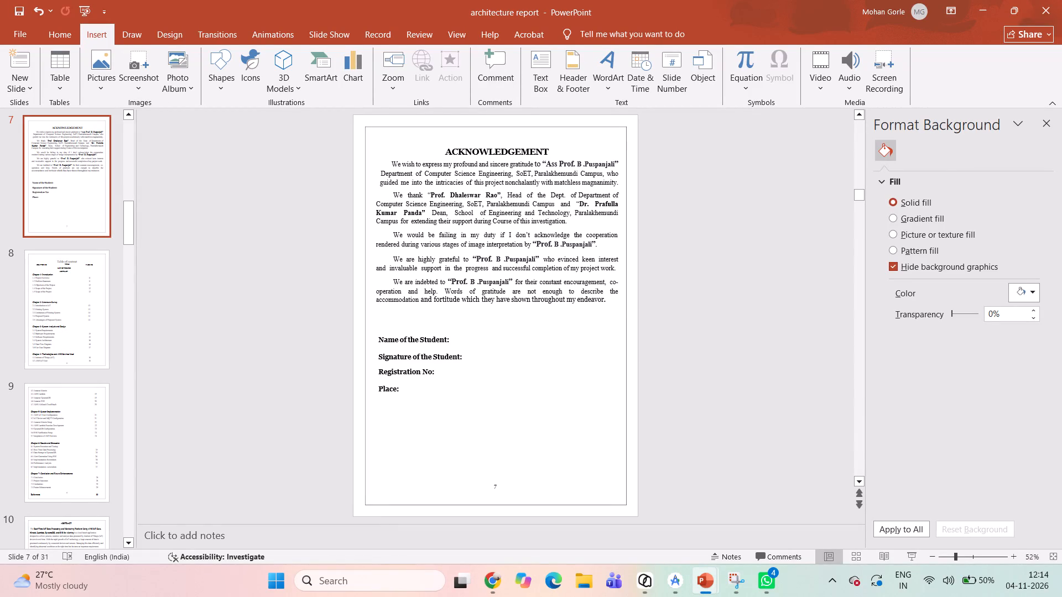
Copy "Ass" from the first sentence and insert it with a space before the professor's title in the third, fourth and fifth acknowledgement paragraphs.
{"action": "left_click_drag", "start_coordinate": [558, 164], "coordinate": [547, 162]}
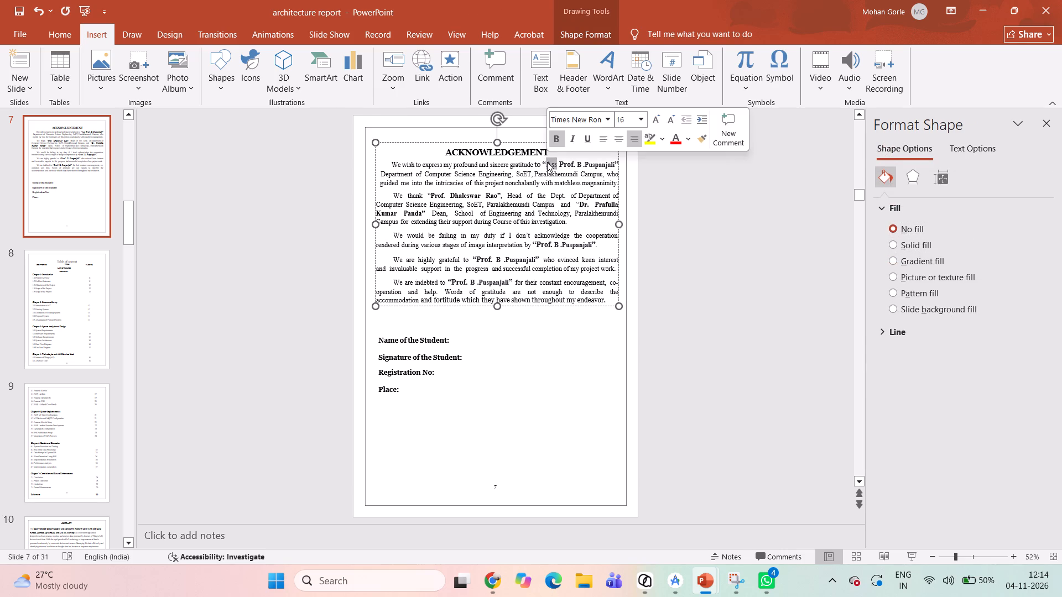
{"action": "key", "text": "ctrl+c"}
{"action": "left_click", "coordinate": [536, 247]}
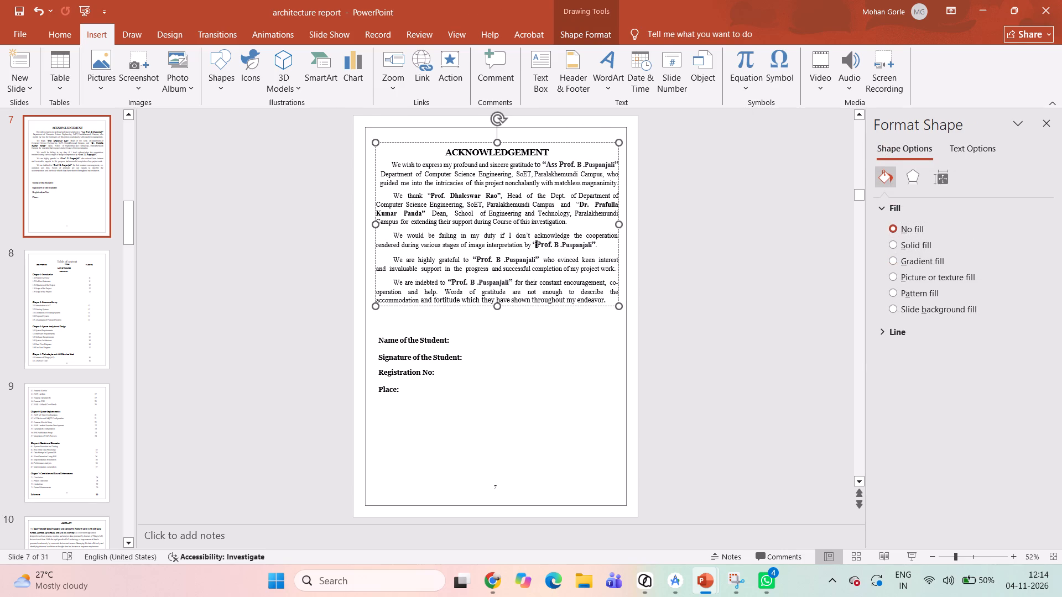
{"action": "key", "text": "ctrl+v"}
{"action": "key", "text": "space"}
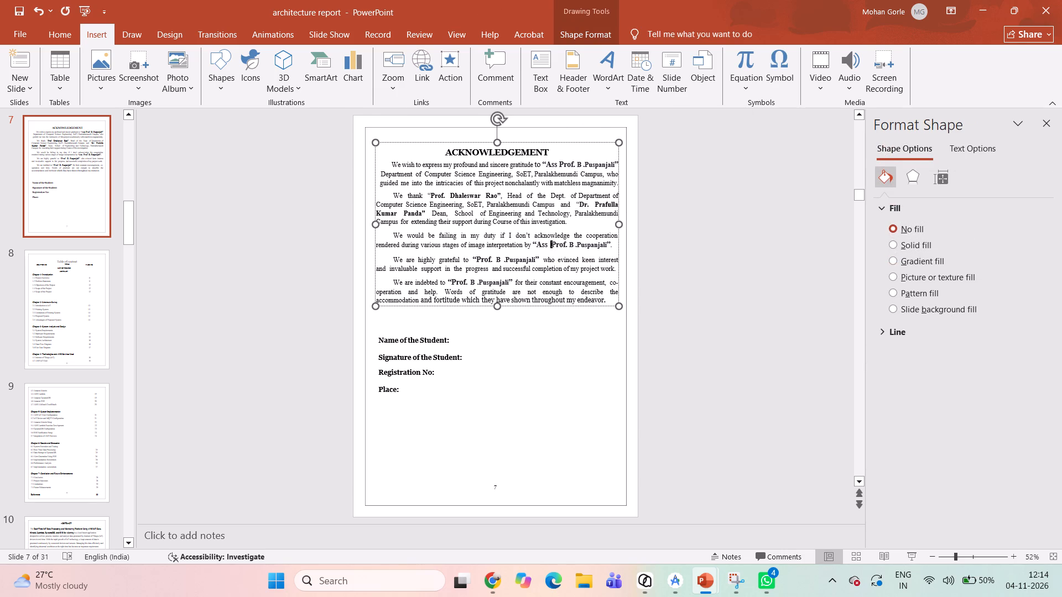
{"action": "left_click", "coordinate": [476, 256]}
{"action": "key", "text": "ctrl+v"}
{"action": "key", "text": "space"}
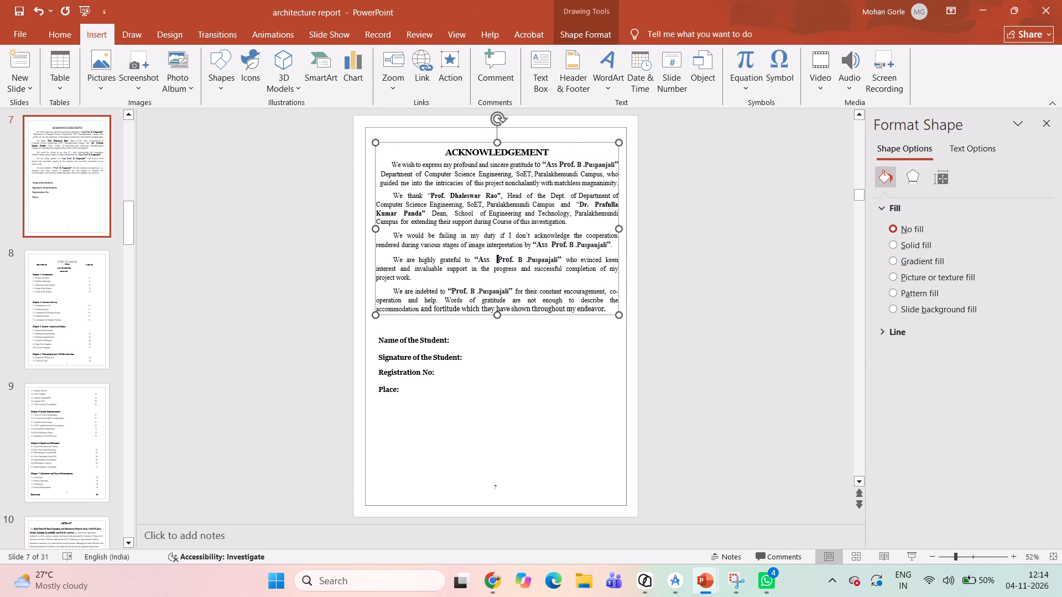
{"action": "key", "text": "BackSpace"}
{"action": "key", "text": "BackSpace"}
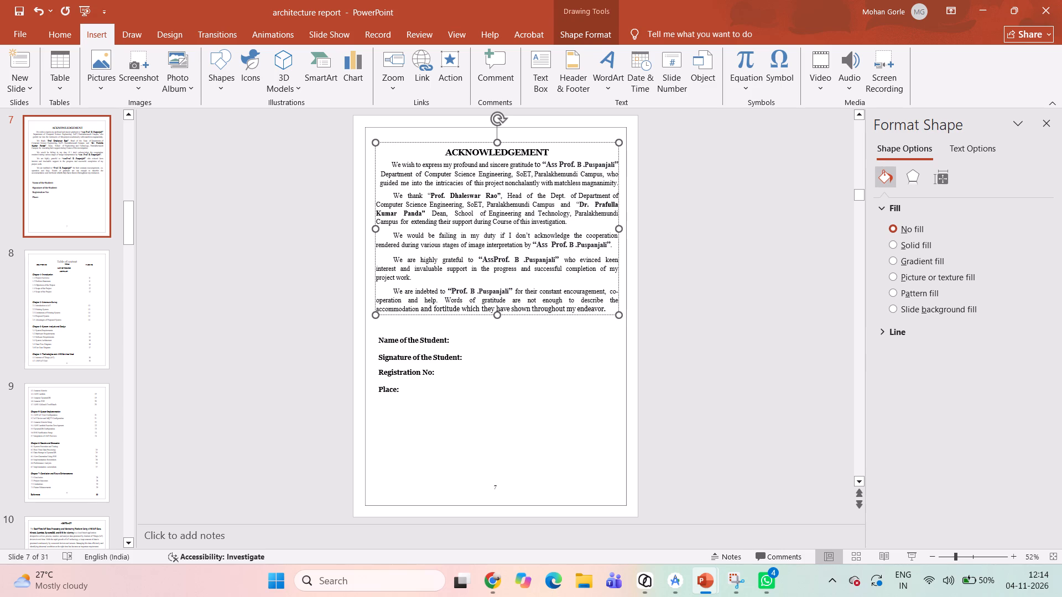
{"action": "key", "text": "space"}
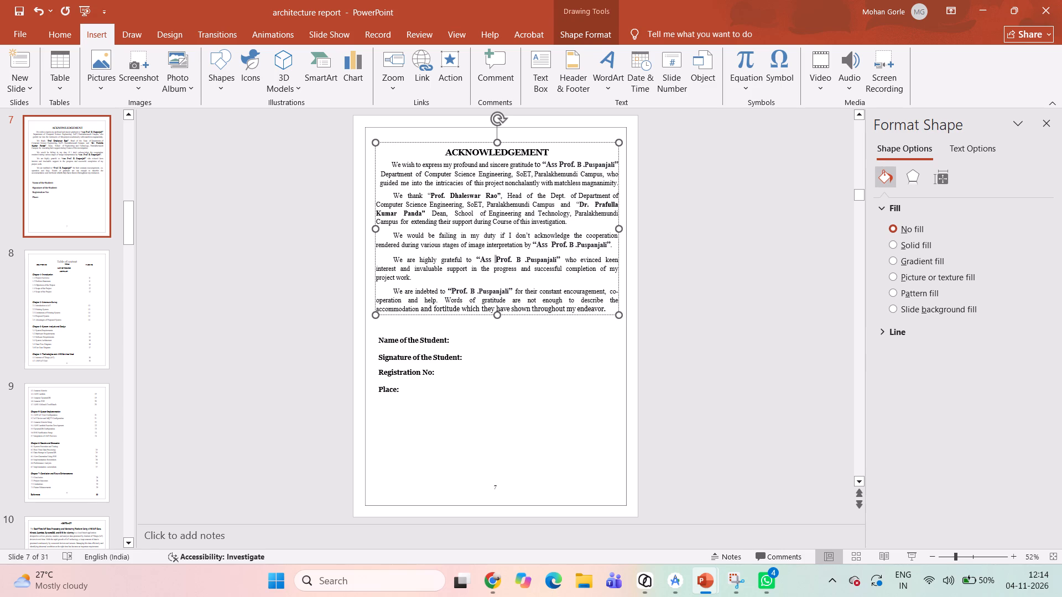
{"action": "left_click", "coordinate": [453, 296]}
{"action": "left_click", "coordinate": [452, 290]}
{"action": "key", "text": "ctrl+v"}
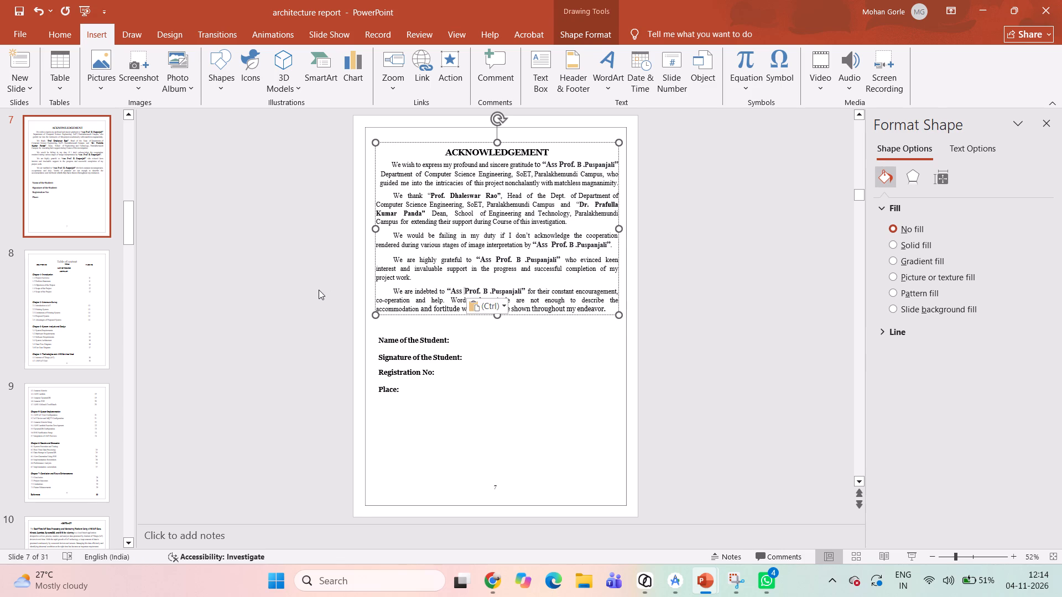
{"action": "left_click", "coordinate": [319, 290]}
Review the front-matter slides from the Acknowledgement back through the declarations and Bonafide Certificate to the title slide.
{"action": "key", "text": "Up"}
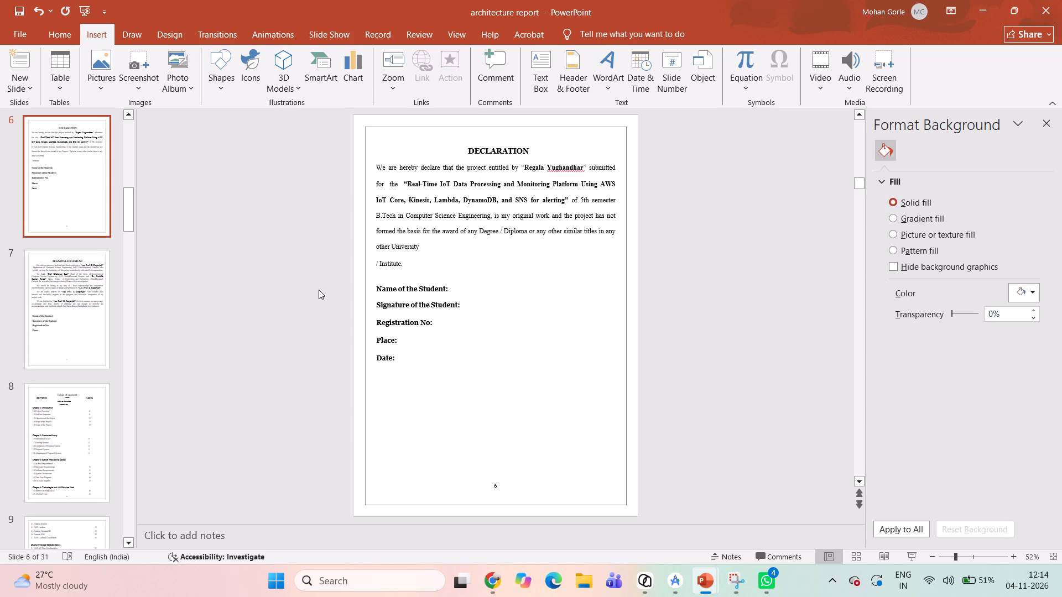
{"action": "key", "text": "Down"}
{"action": "key", "text": "Down"}
{"action": "key", "text": "Up"}
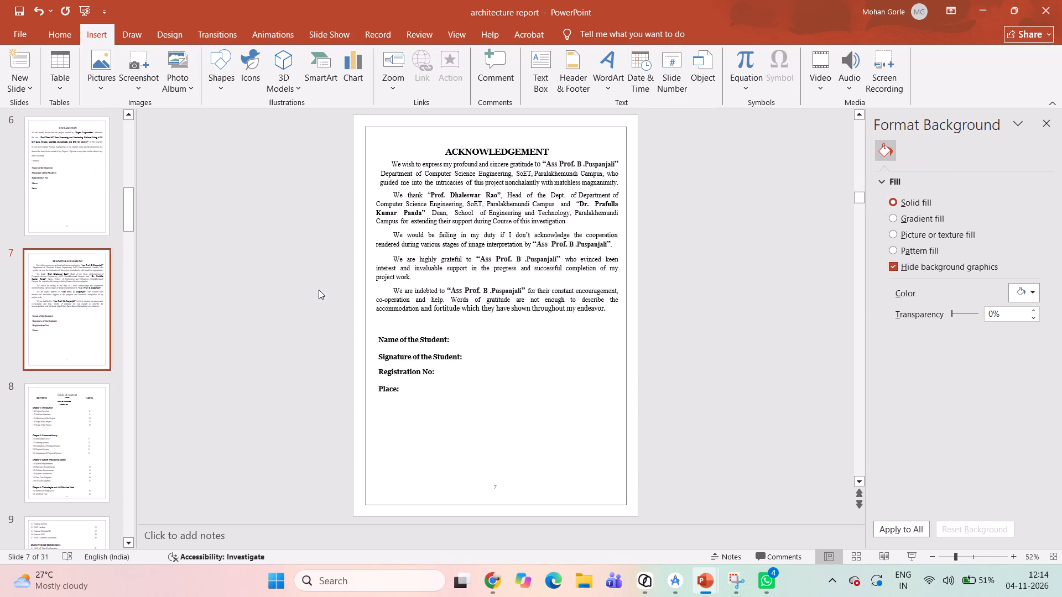
{"action": "key", "text": "Up"}
{"action": "key", "text": "Up"}
{"action": "key", "text": "Up"}
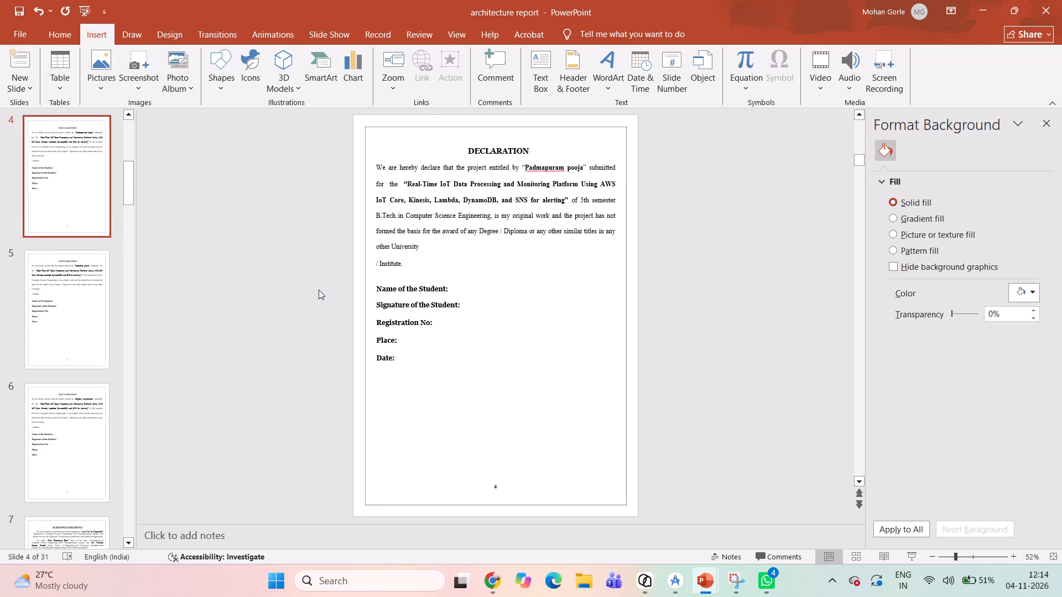
{"action": "key", "text": "Up"}
{"action": "key", "text": "Up"}
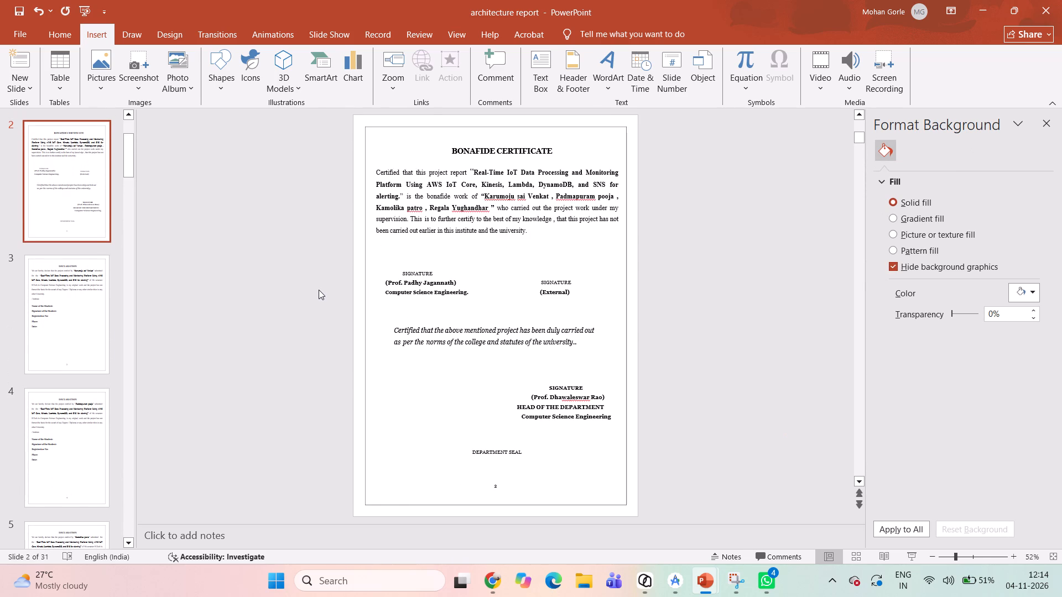
{"action": "key", "text": "Up"}
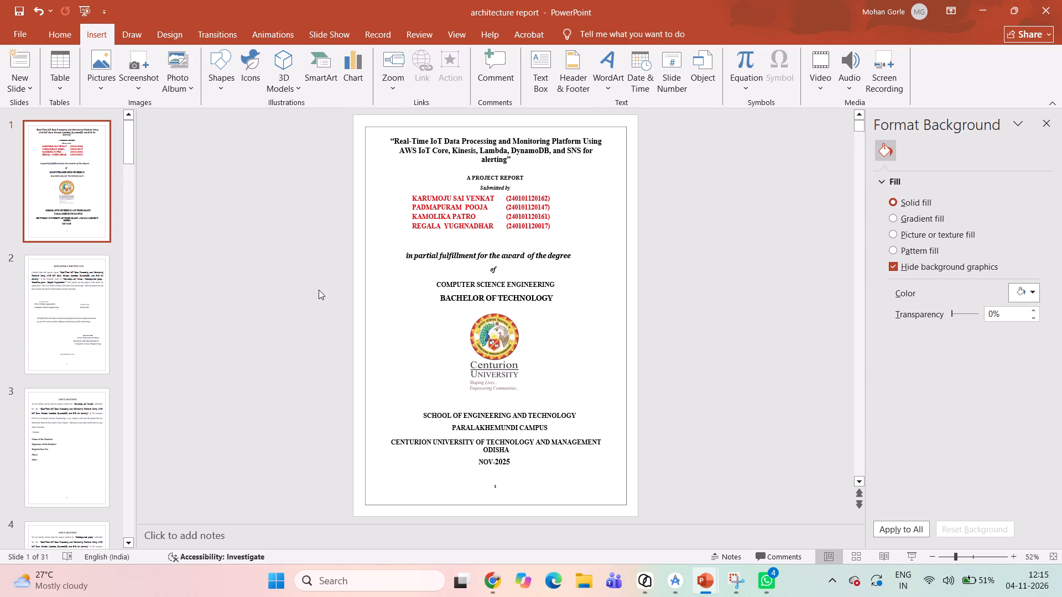
Save the architecture report presentation.
{"action": "key", "text": "ctrl+s"}
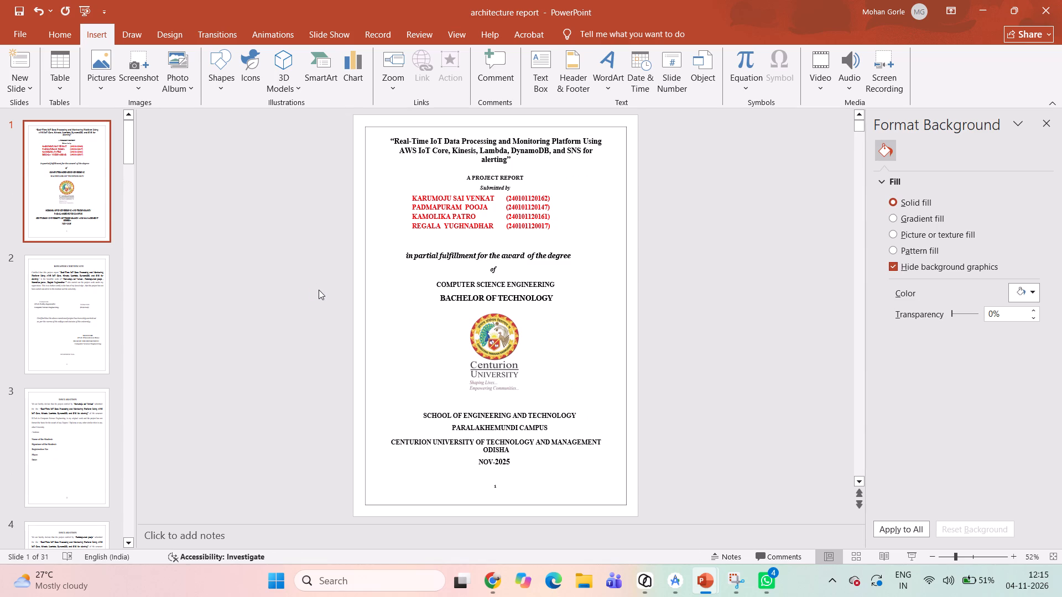
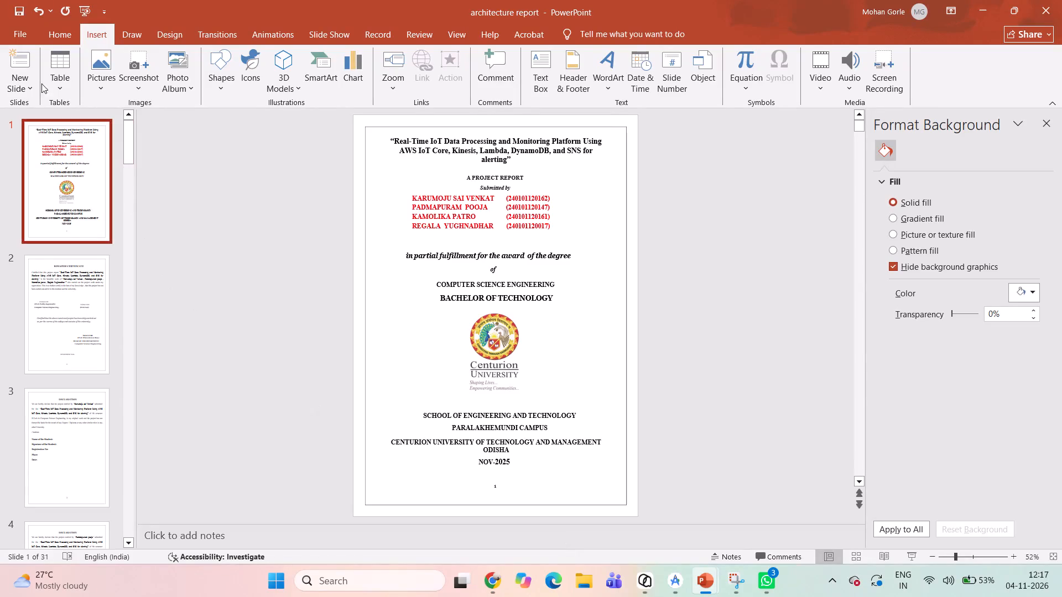
Save the presentation to this PC's Downloads folder as "architecture report" in PowerPoint Presentation format.
{"action": "left_click", "coordinate": [13, 8]}
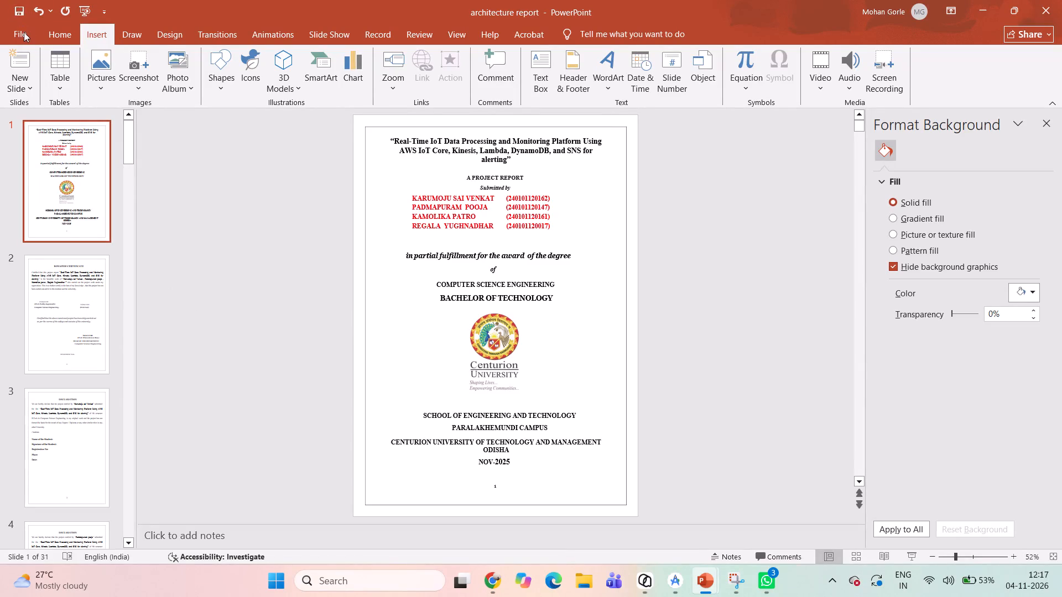
{"action": "left_click", "coordinate": [24, 34]}
{"action": "left_click", "coordinate": [51, 222]}
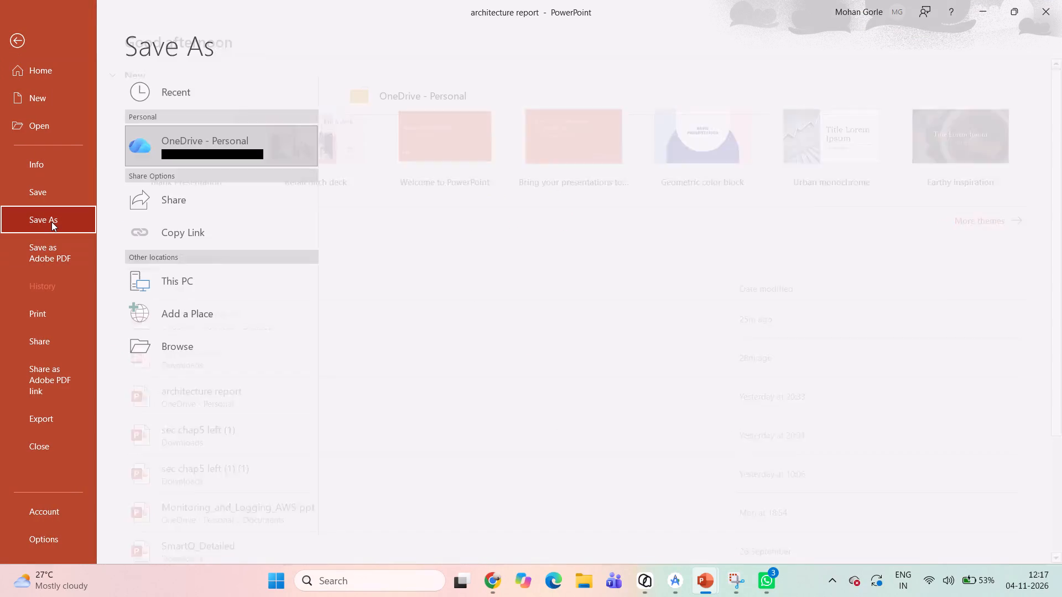
{"action": "left_click", "coordinate": [223, 284]}
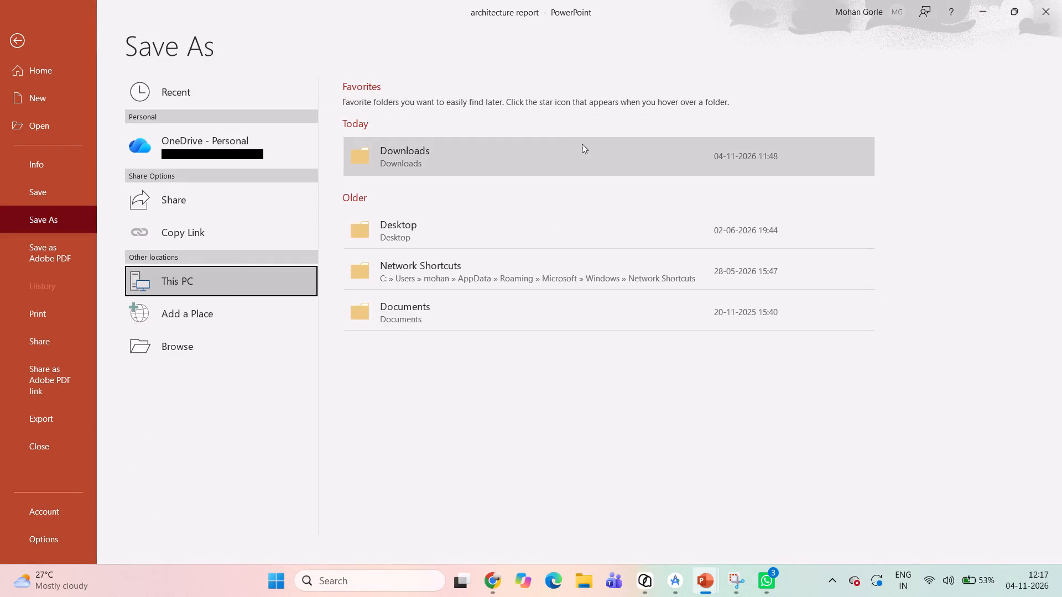
{"action": "left_click", "coordinate": [522, 169]}
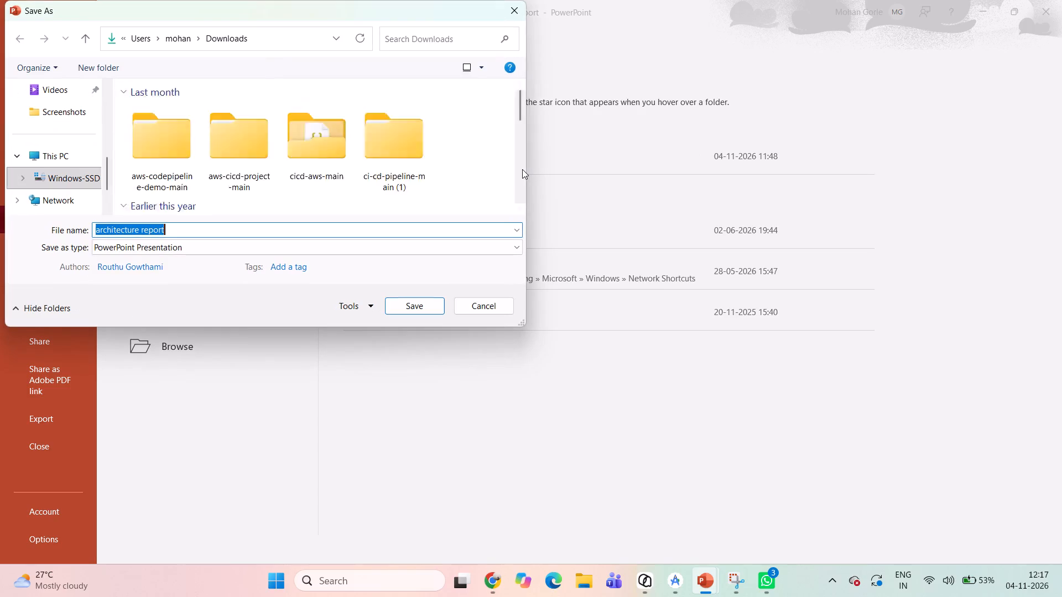
{"action": "key", "text": "Return"}
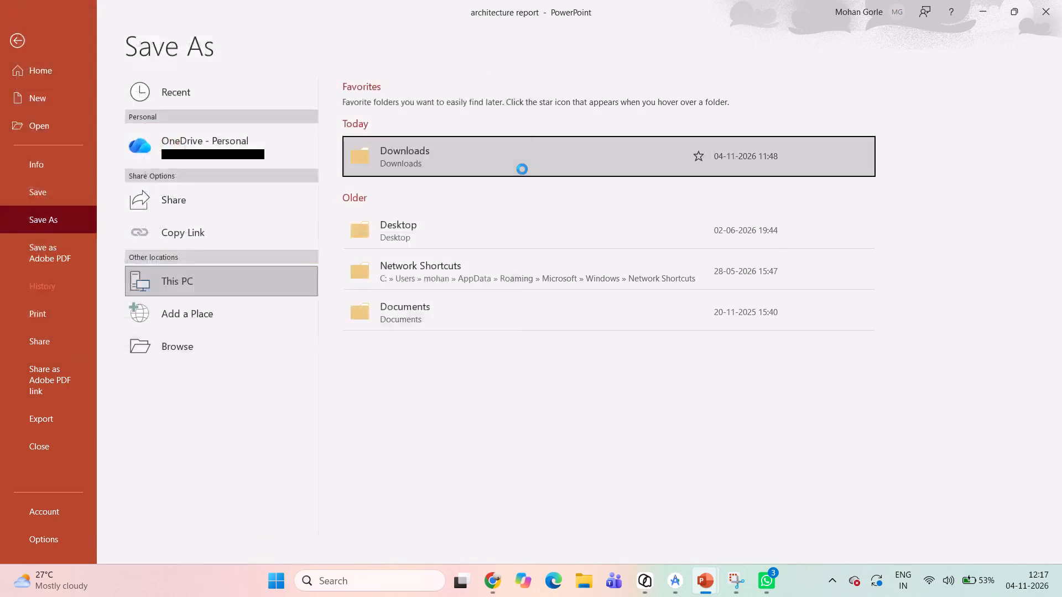